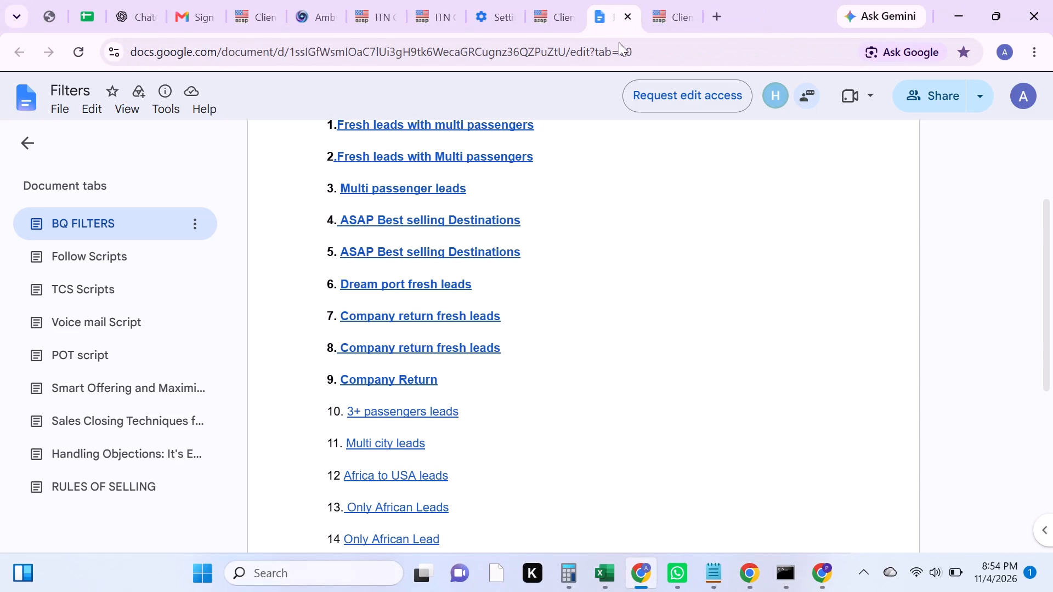
Open the "3+ passengers leads" filter link from the BQ FILTERS list.
click(389, 416)
click(417, 438)
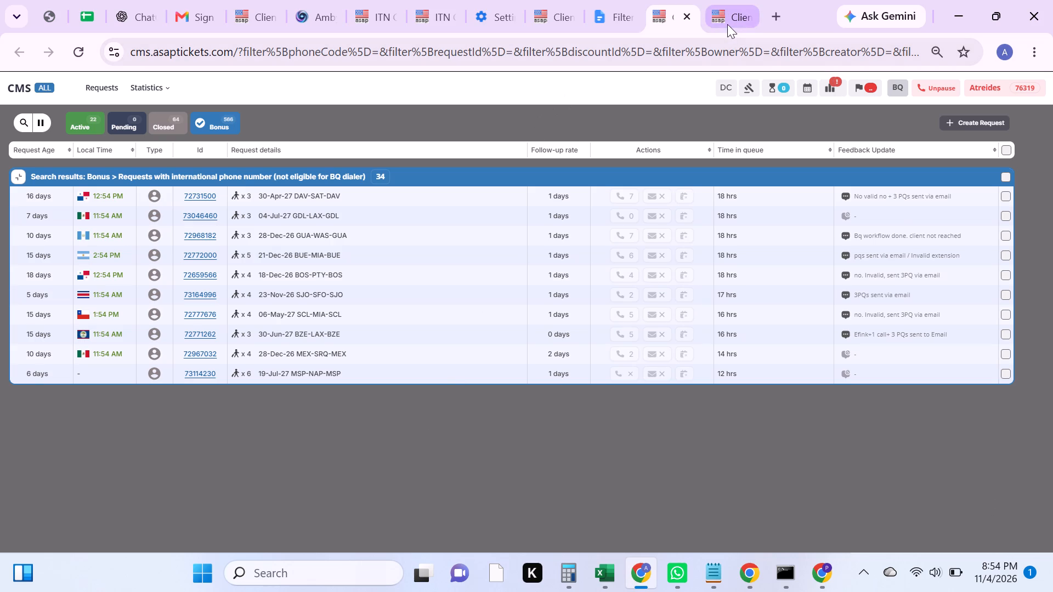
Return to the CMS tab with the "Didn't answer; Follow up" bonus queue and reload its request list.
click(694, 17)
click(550, 15)
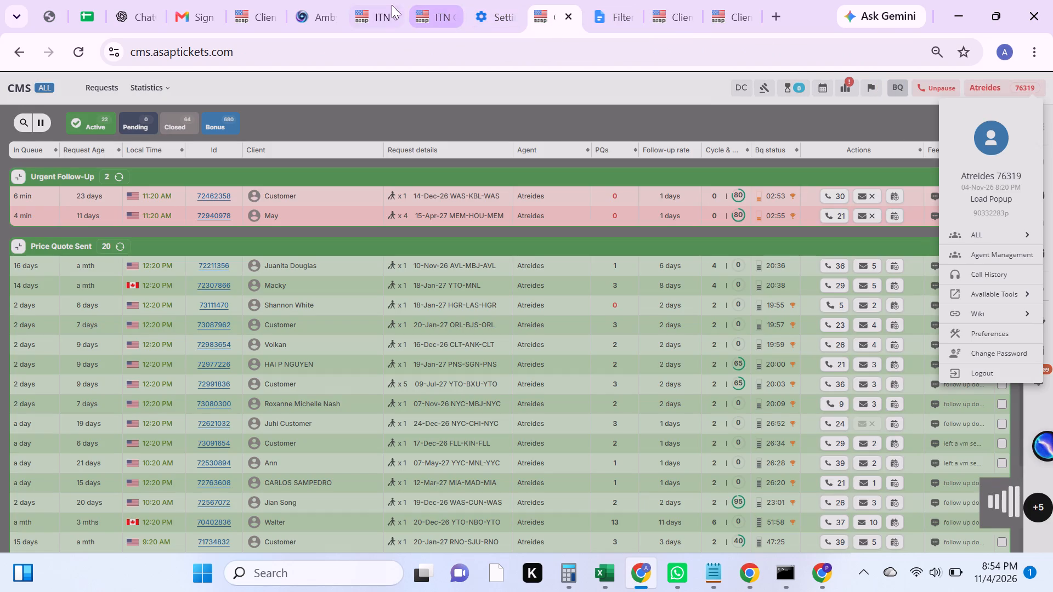
click(364, 7)
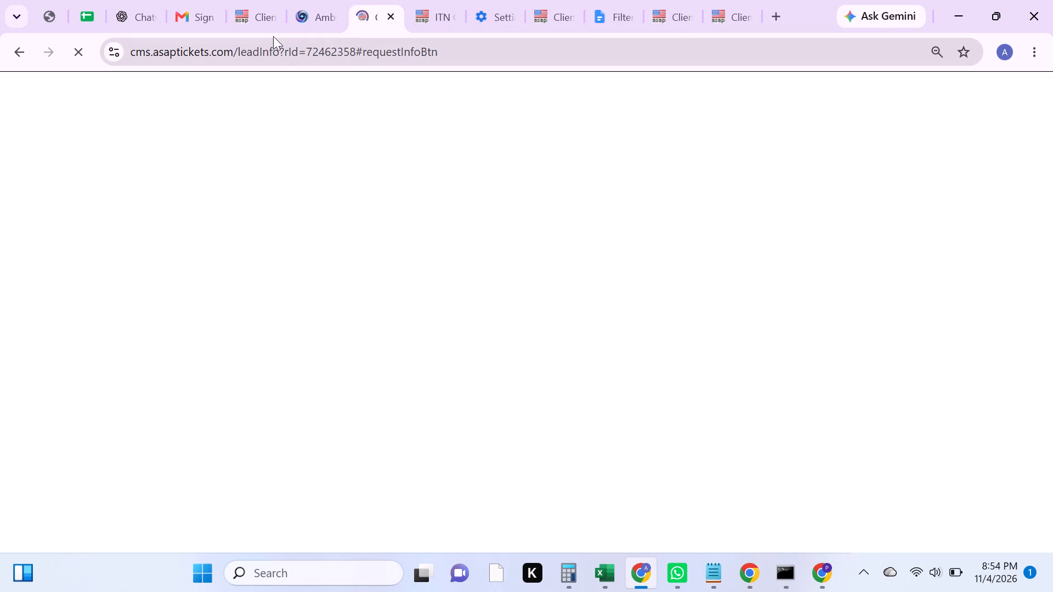
click(252, 22)
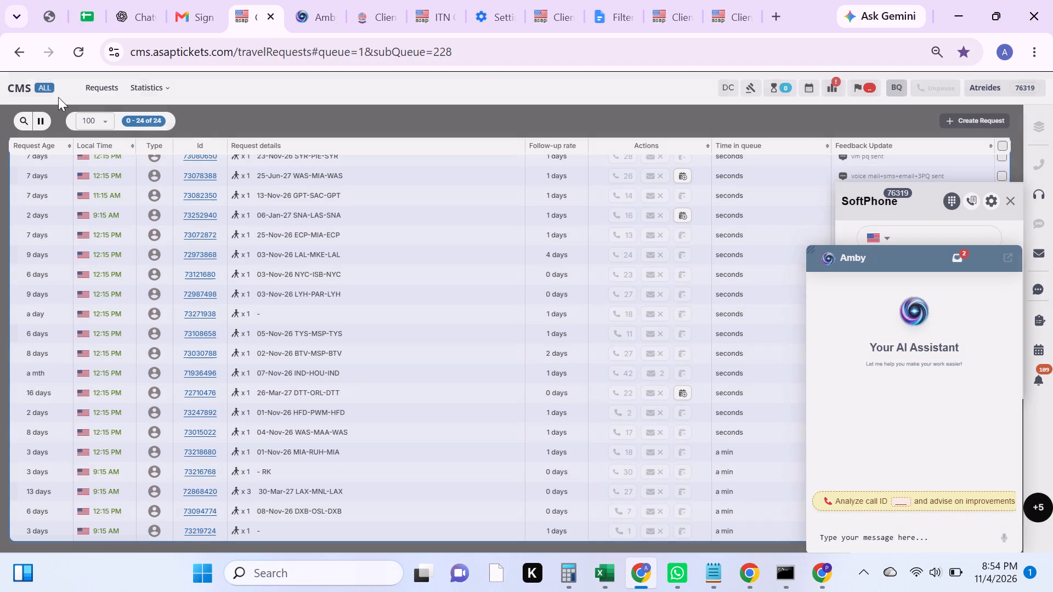
click(79, 59)
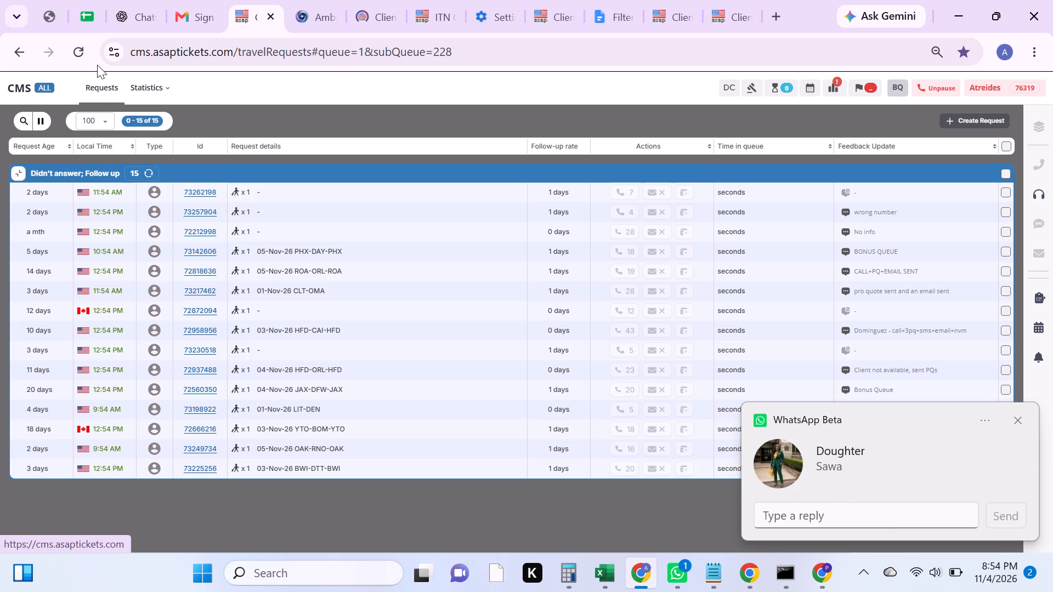
double_click(79, 49)
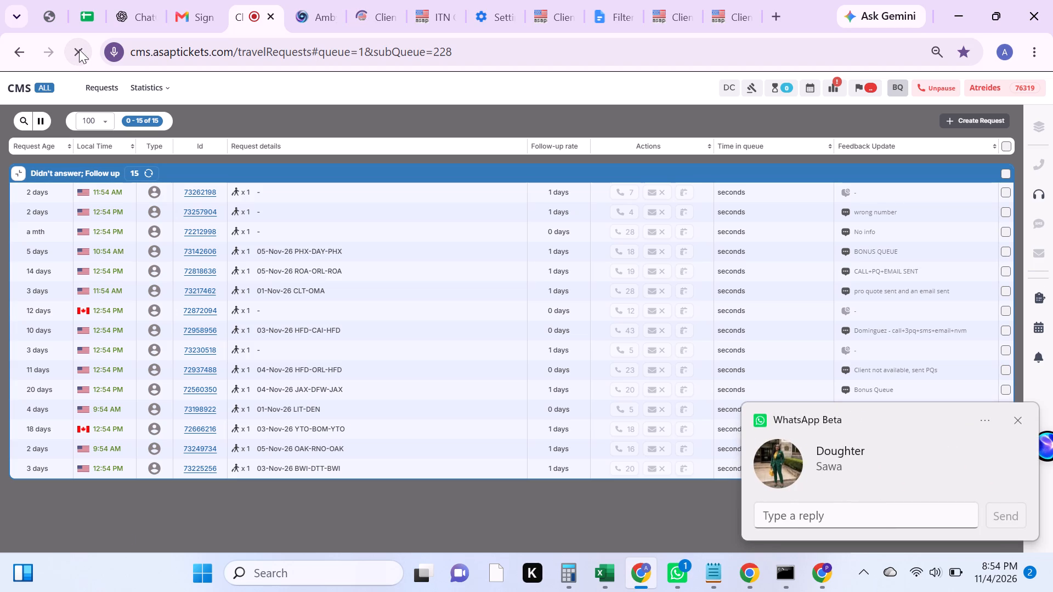
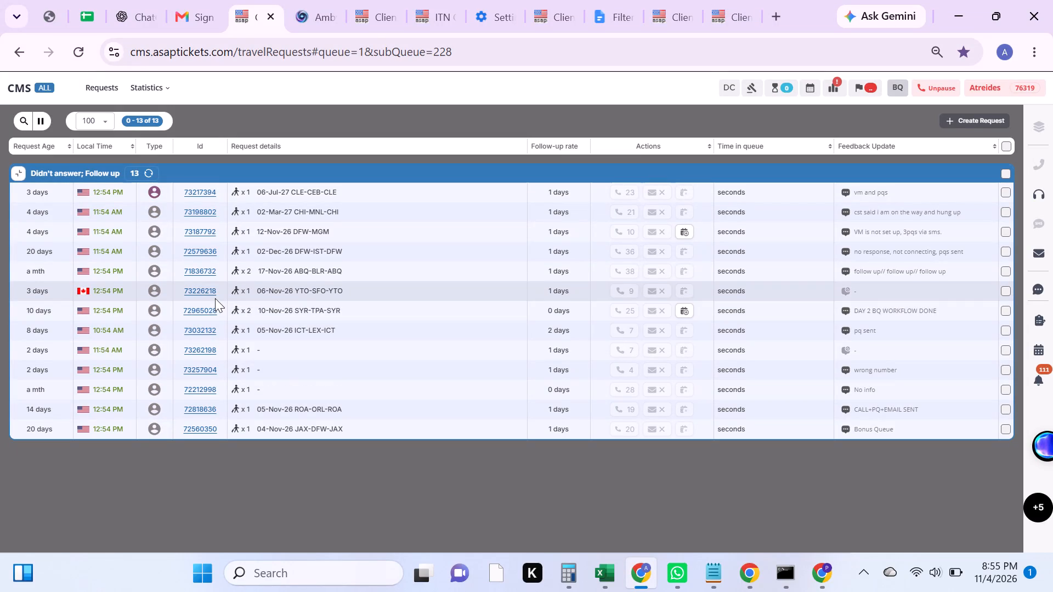
ctrl+click(194, 254)
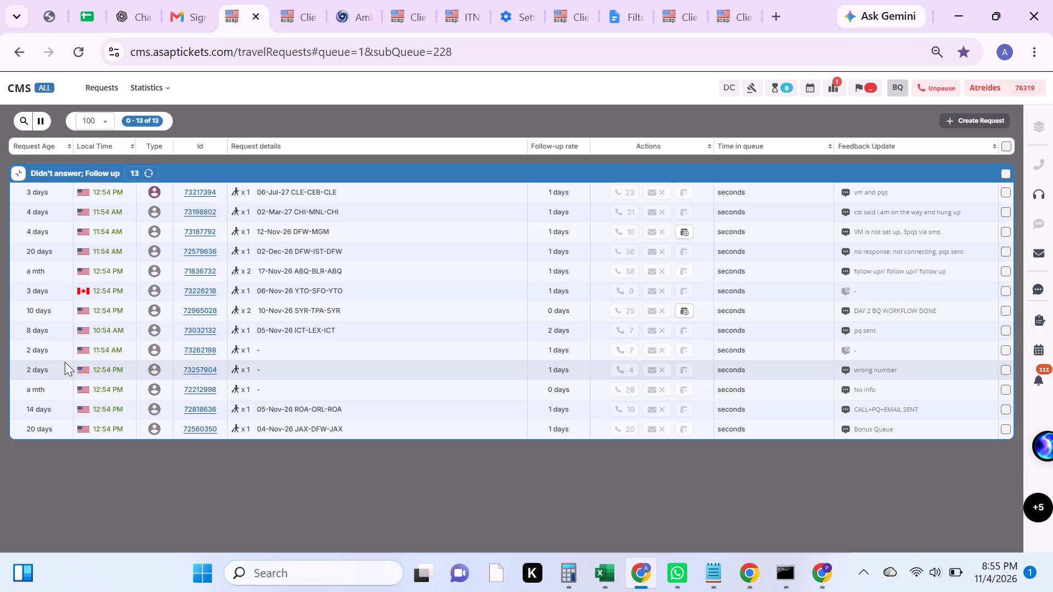
Reload the travel requests queue page repeatedly to refresh its list of leads.
double_click(76, 47)
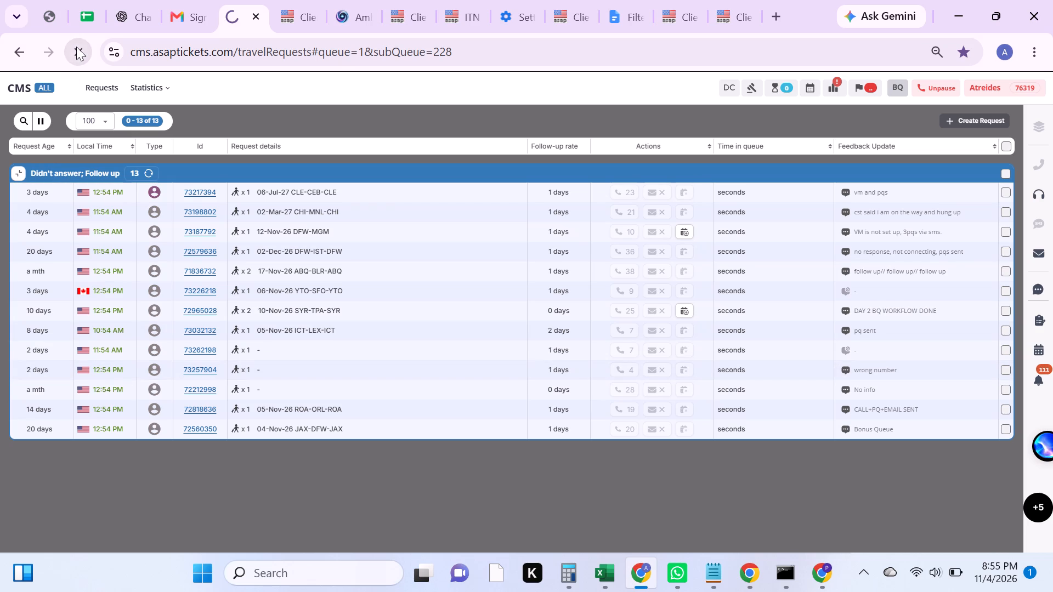
click(76, 47)
click(76, 47)
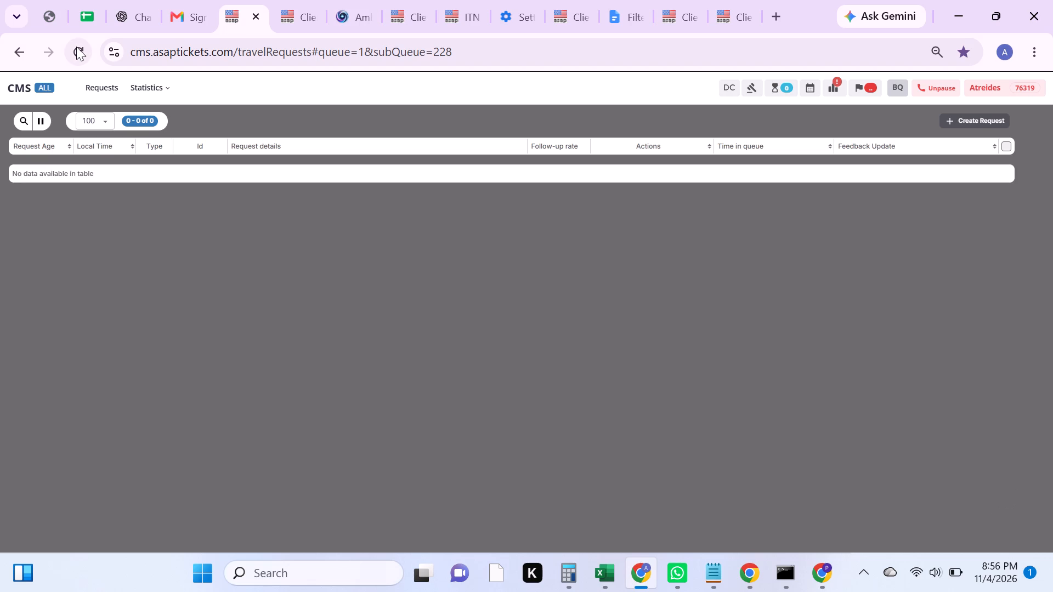
click(76, 47)
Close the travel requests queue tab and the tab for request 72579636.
click(253, 20)
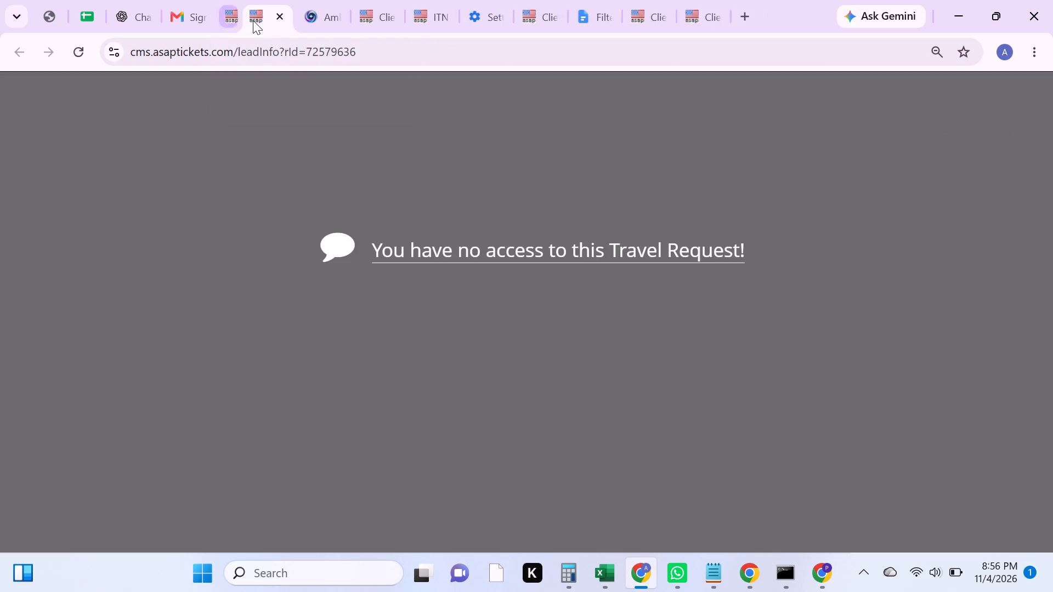
click(253, 21)
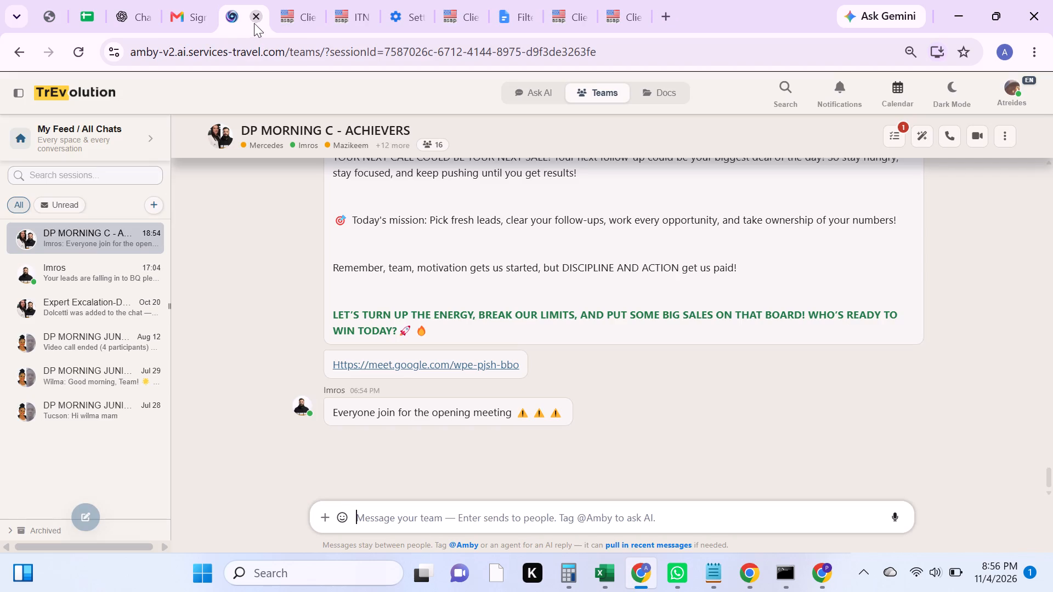
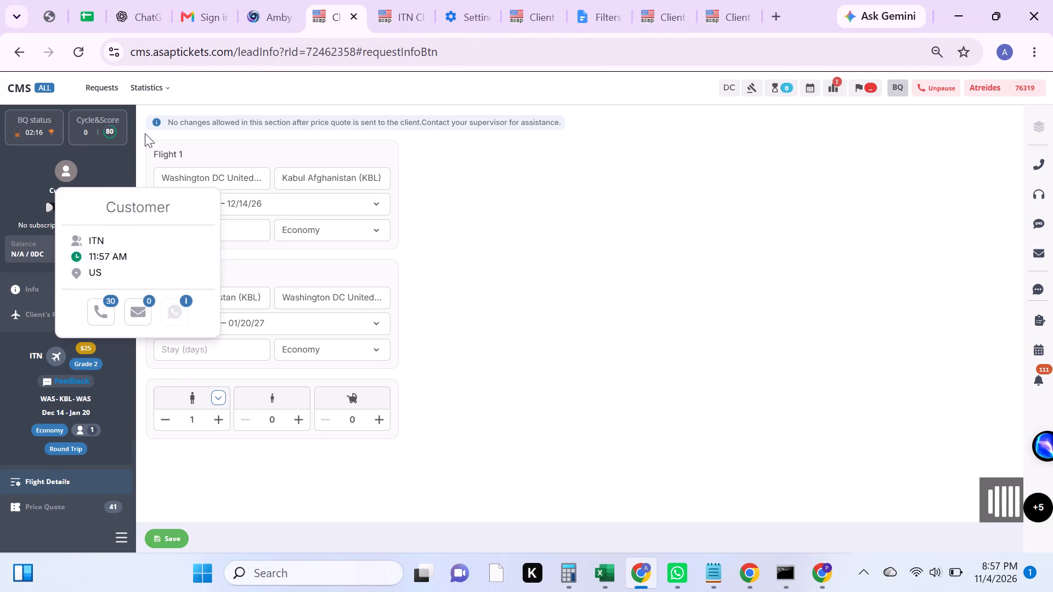
Return to the BQ FILTERS document and open its fifth saved lead filter, ASAP Best selling Destinations.
click(396, 20)
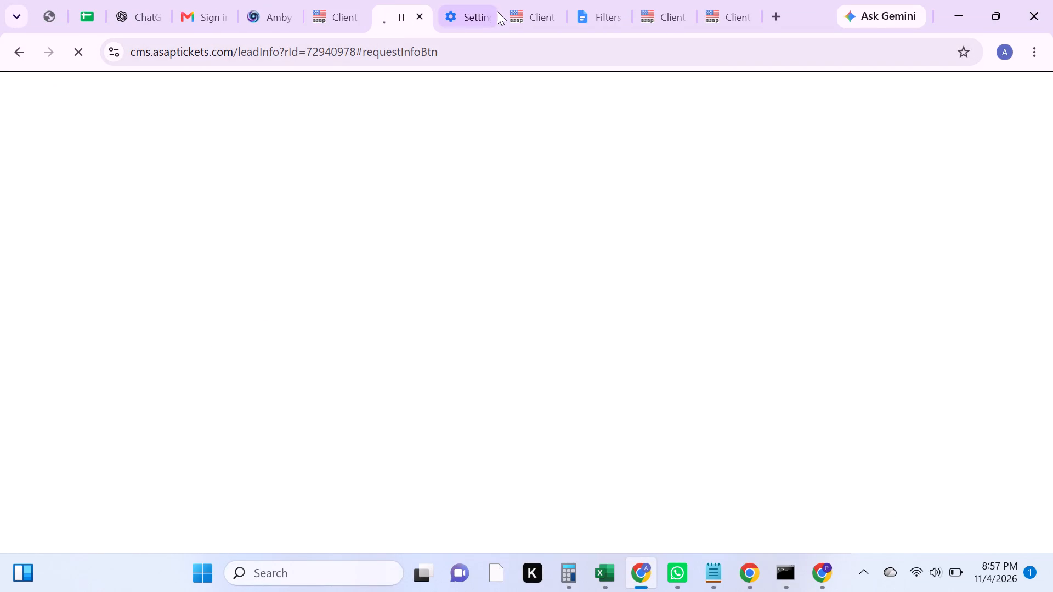
click(514, 16)
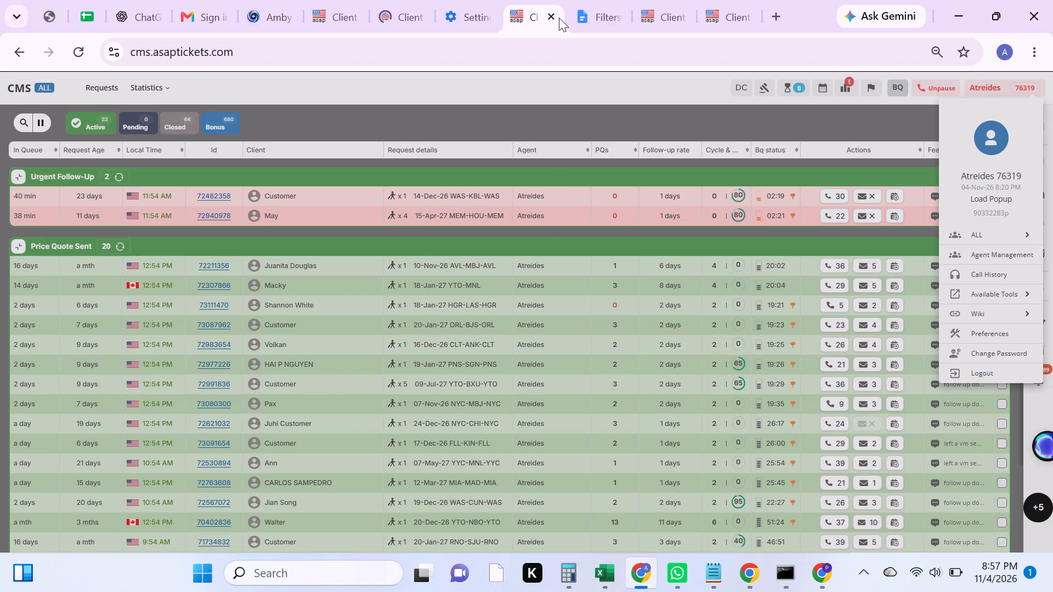
click(575, 15)
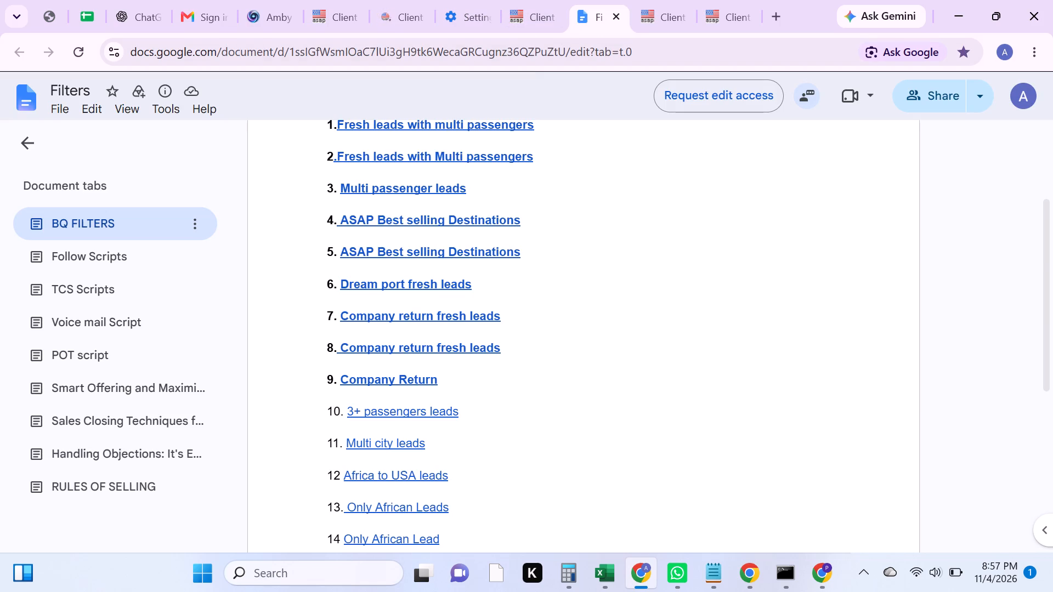
click(401, 257)
click(418, 277)
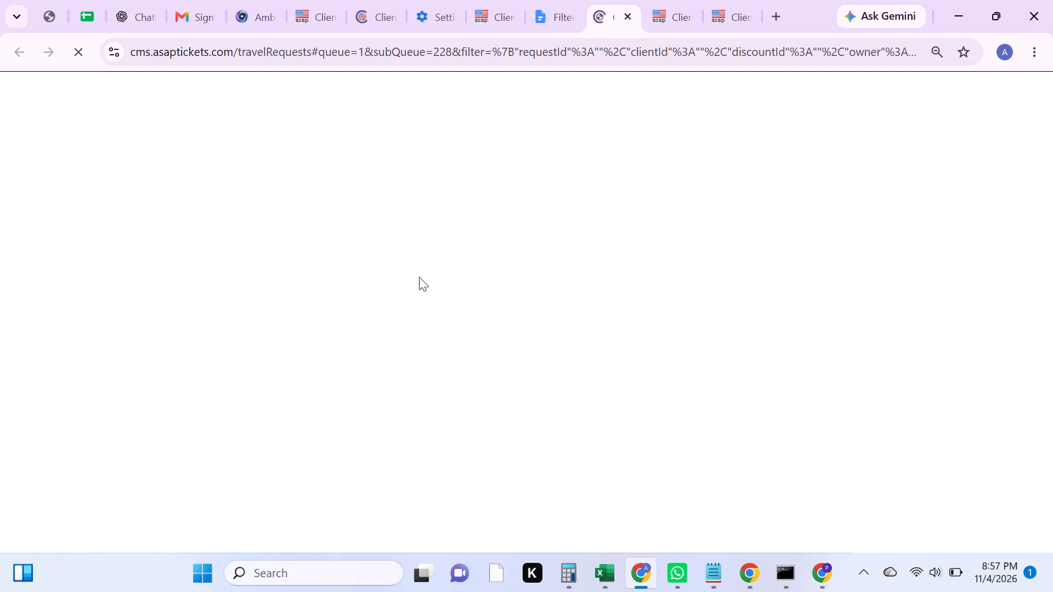
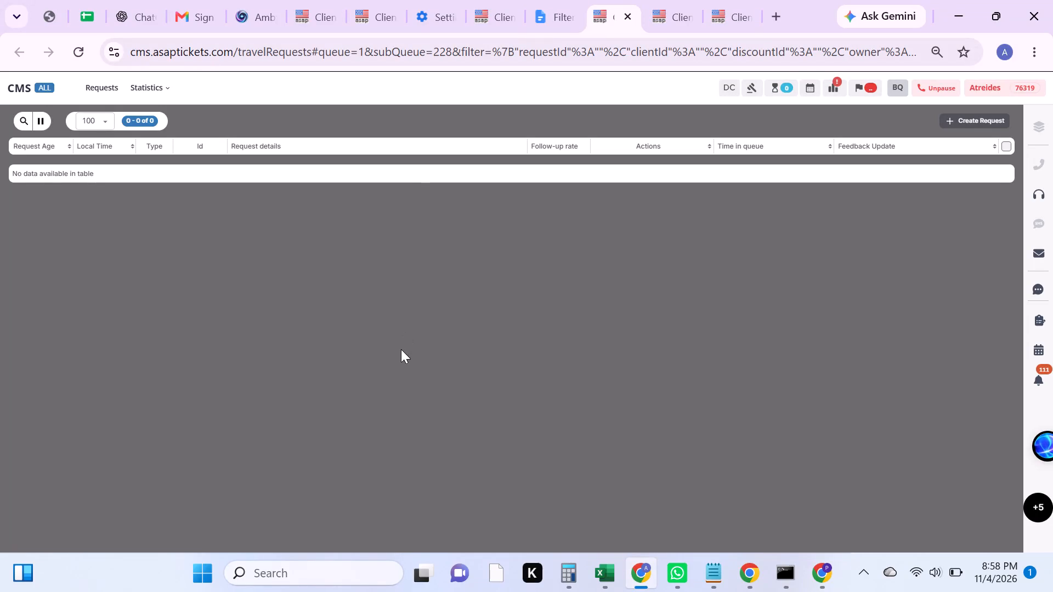
Close the empty queue tab and open the Dream port fresh leads filter from the BQ FILTERS document.
click(625, 16)
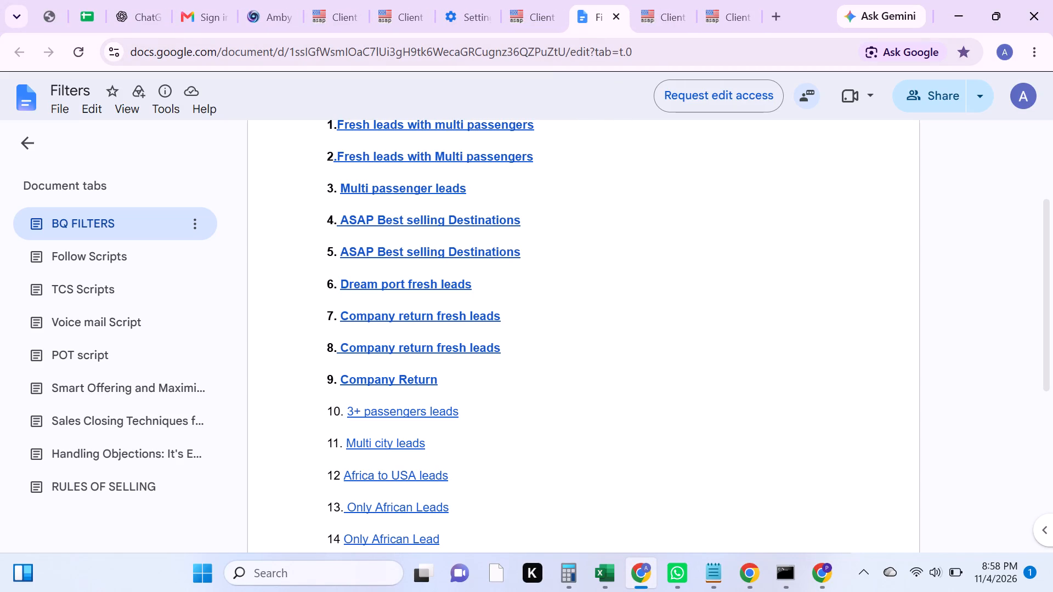
click(434, 289)
click(462, 318)
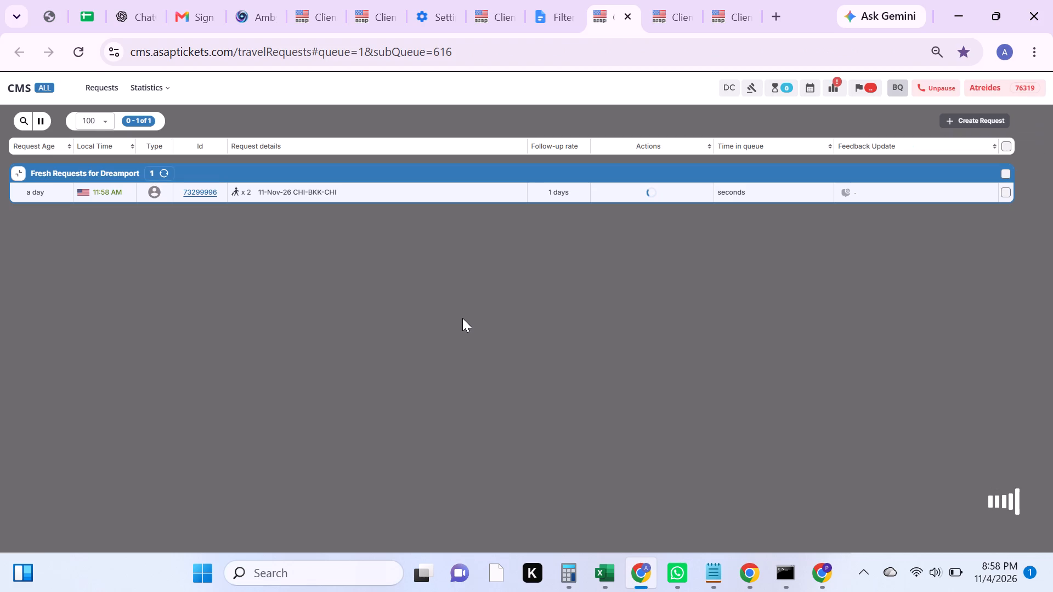
Open the 11-Nov-26 CHI-BKK-CHI request for two passengers and review its flight details and price quotes.
click(202, 189)
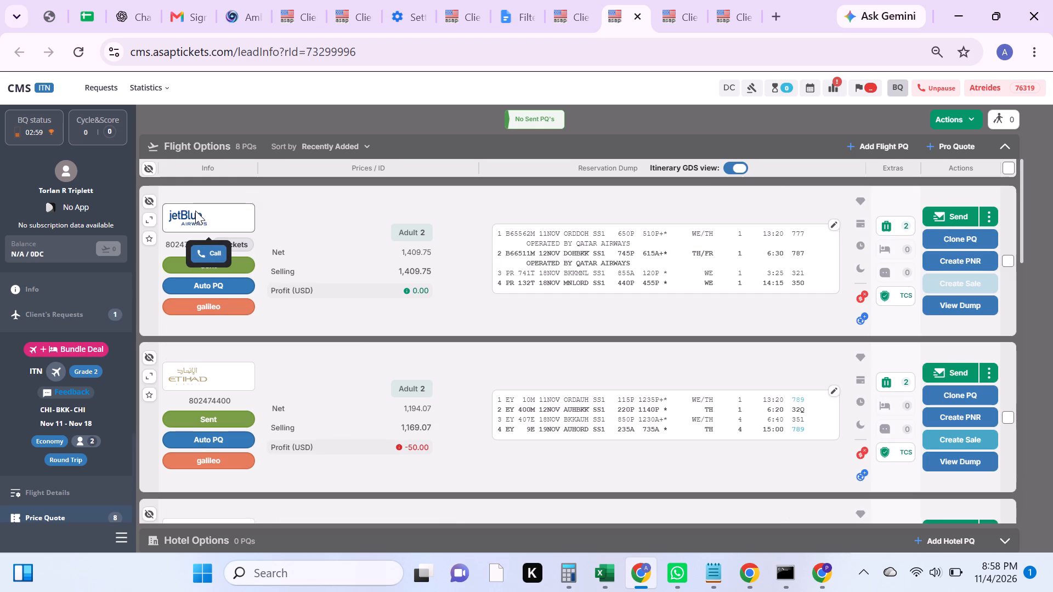
click(88, 483)
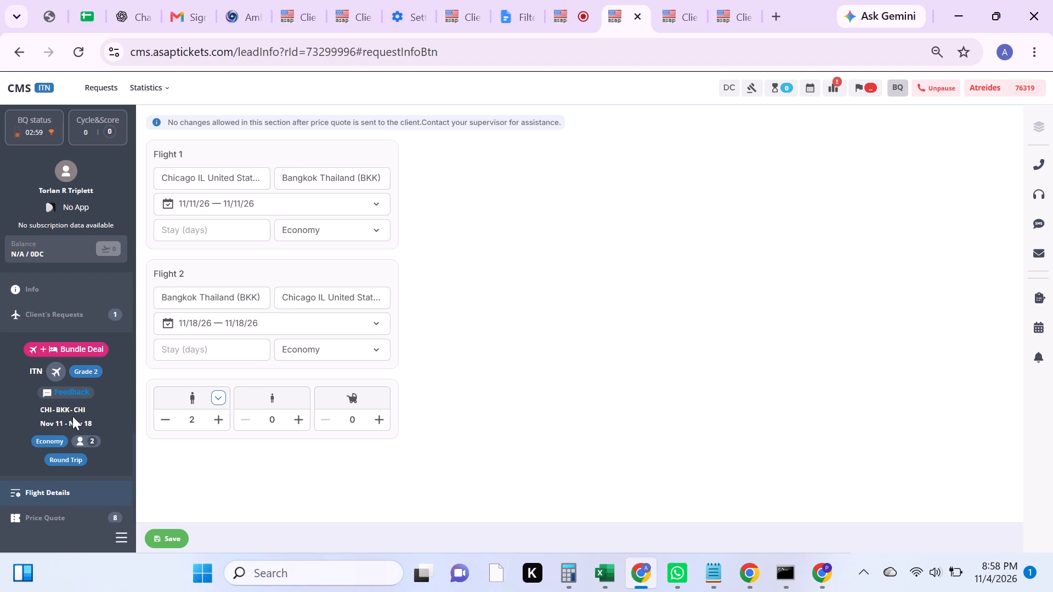
scroll(68, 439, down, 1)
click(65, 438)
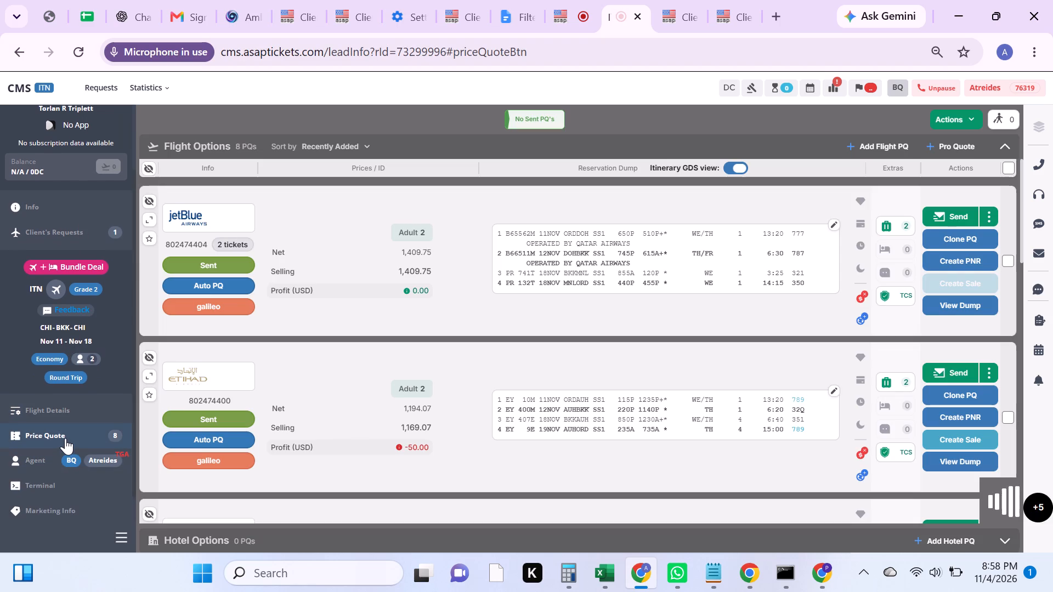
click(67, 411)
Check the client's call history and the request's agent assignment log, and return to the flight details.
scroll(68, 411, up, 3)
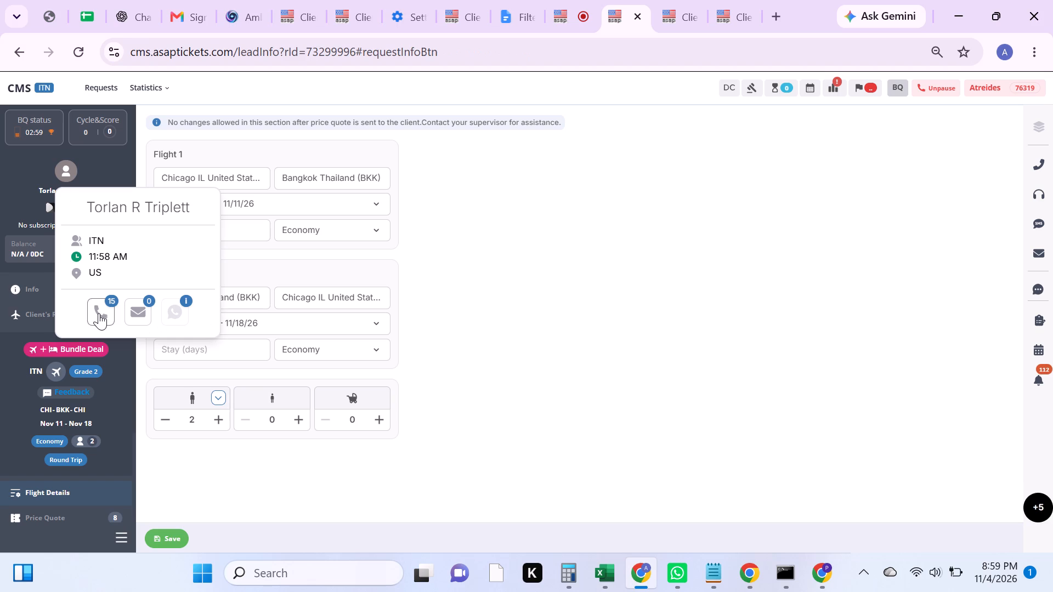
click(99, 313)
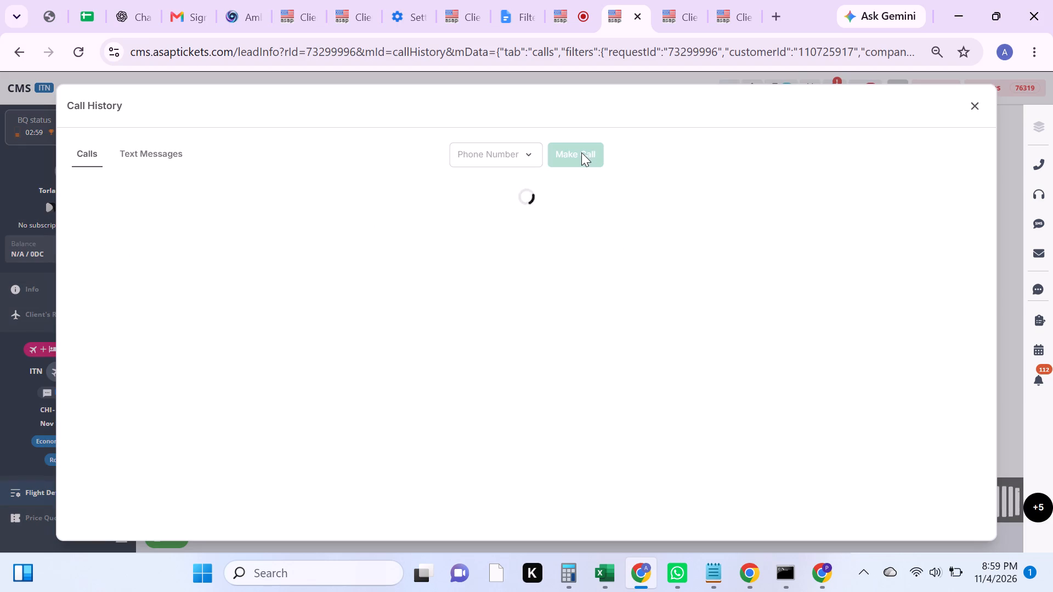
click(968, 102)
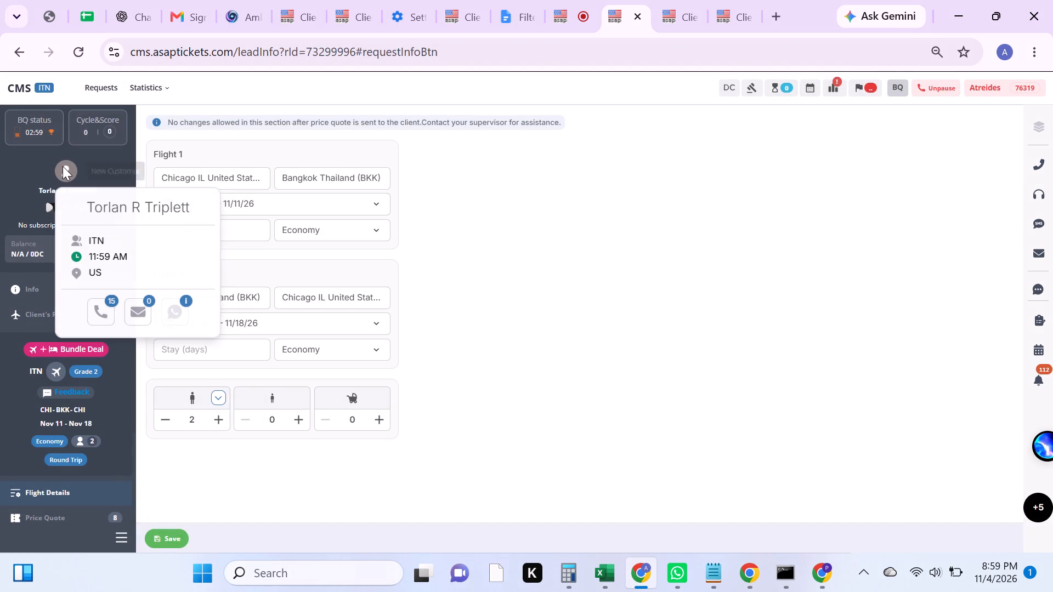
scroll(59, 347, down, 1)
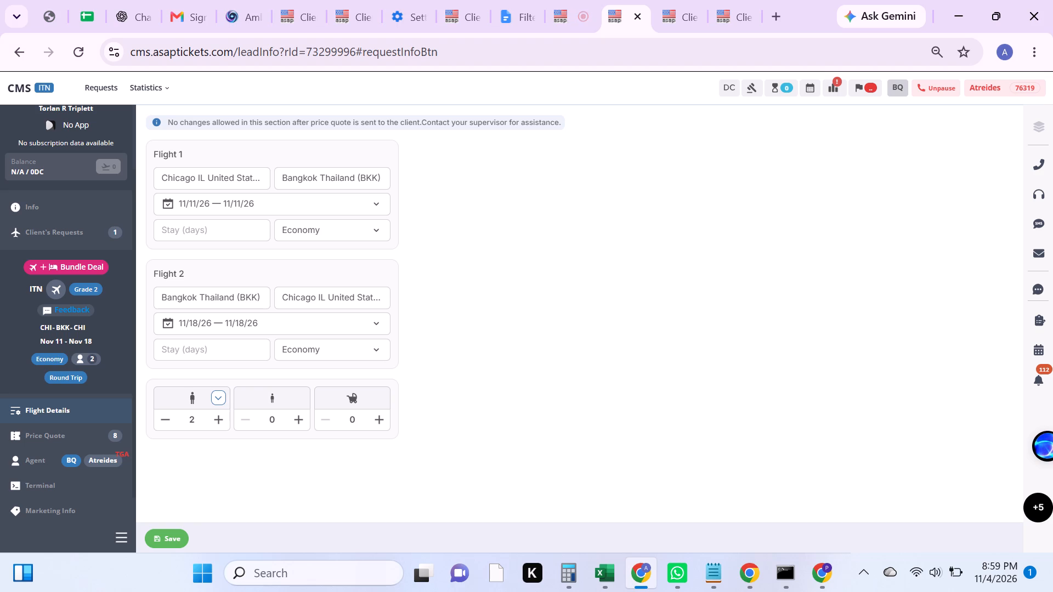
click(59, 462)
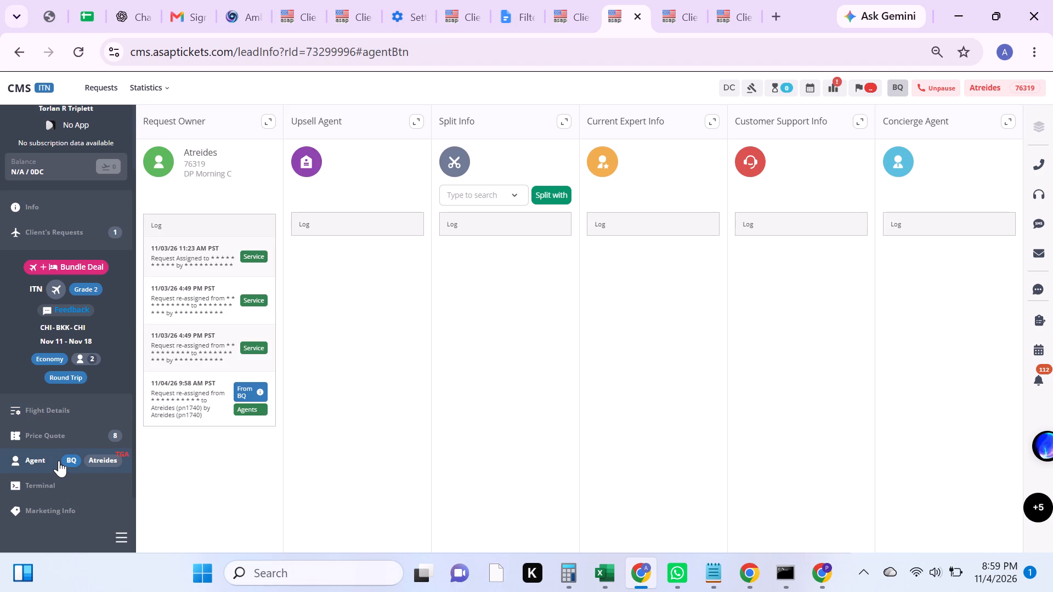
click(75, 406)
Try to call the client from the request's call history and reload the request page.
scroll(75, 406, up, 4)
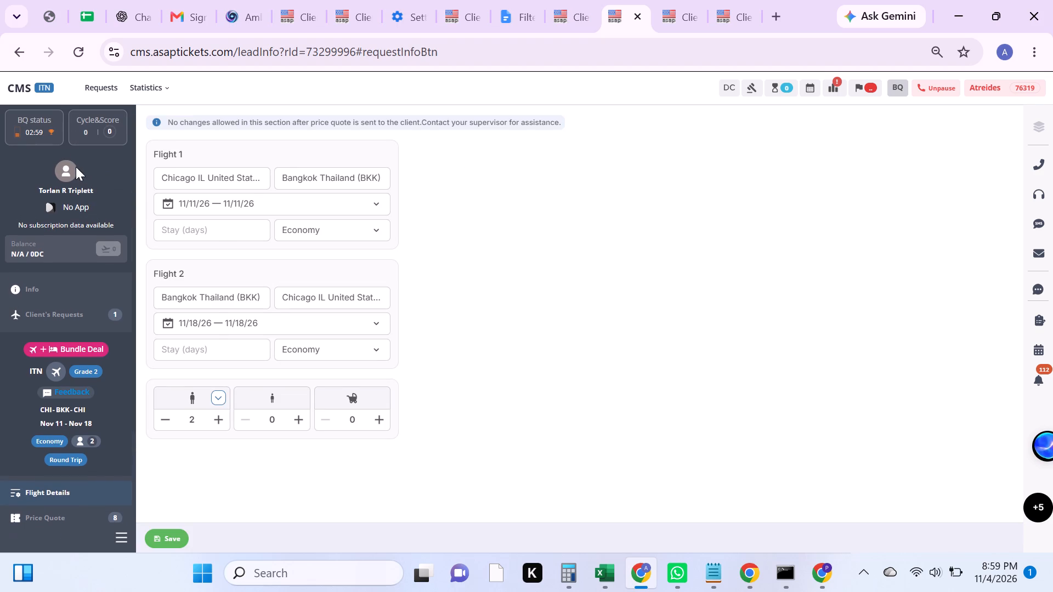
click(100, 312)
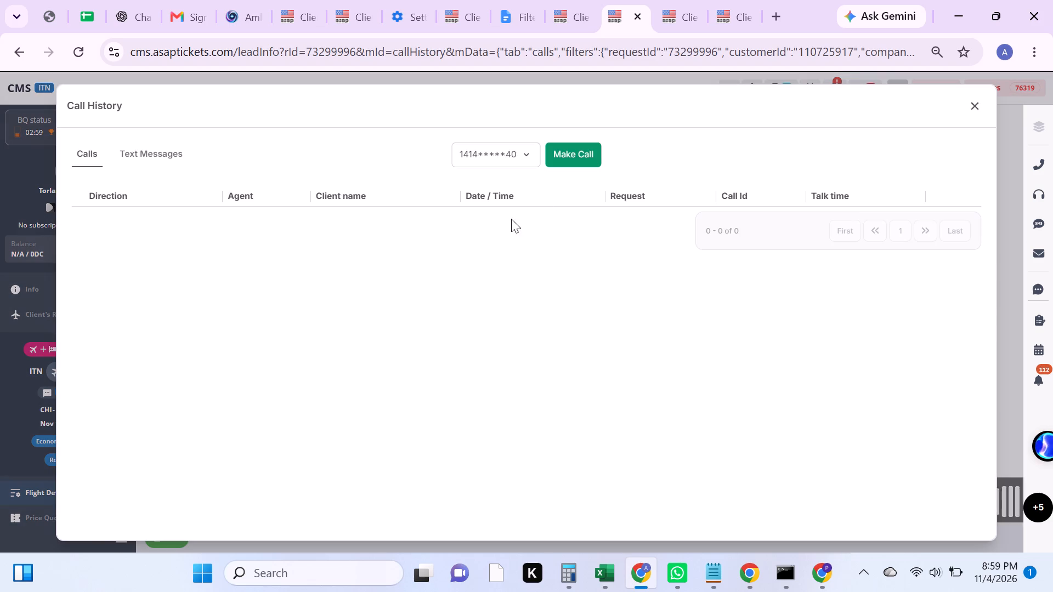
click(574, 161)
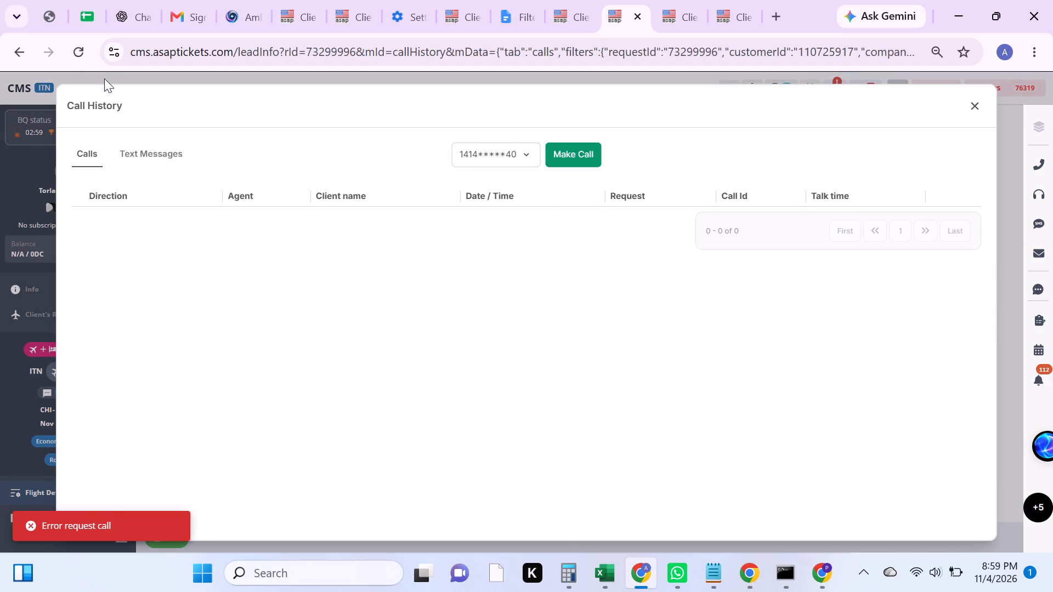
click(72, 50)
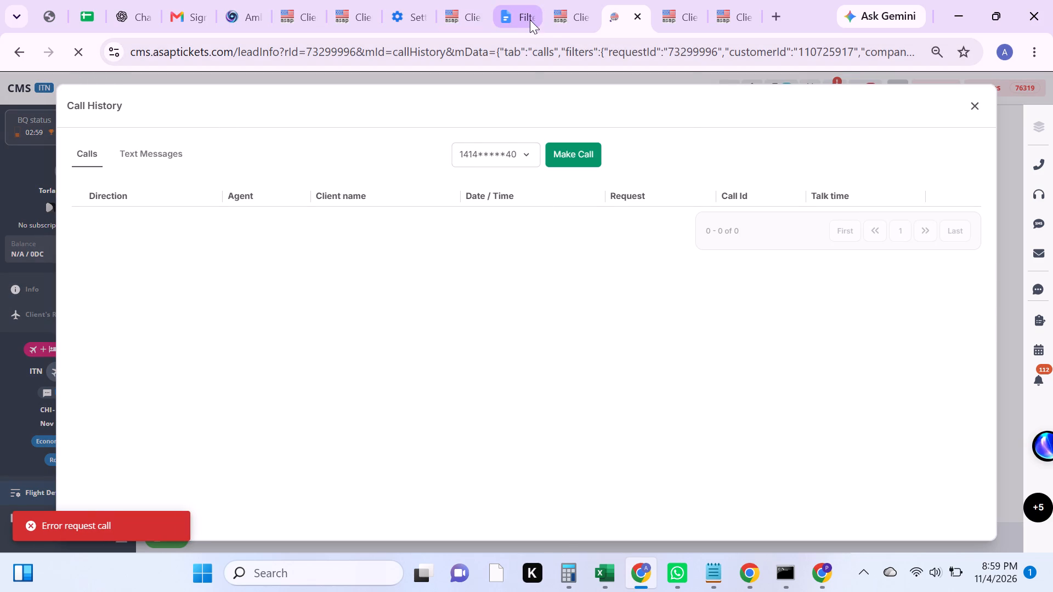
Return to the Dreamport queue and open the AVL-MNL-AVL and WAS-LDY-WAS requests in separate tabs.
click(548, 20)
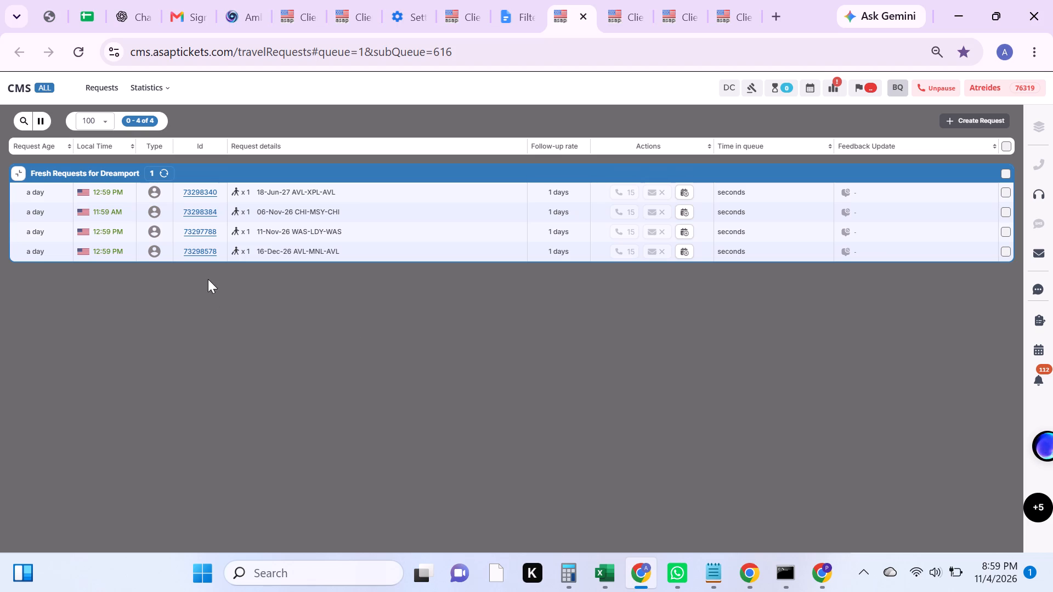
ctrl+click(206, 247)
ctrl+click(209, 230)
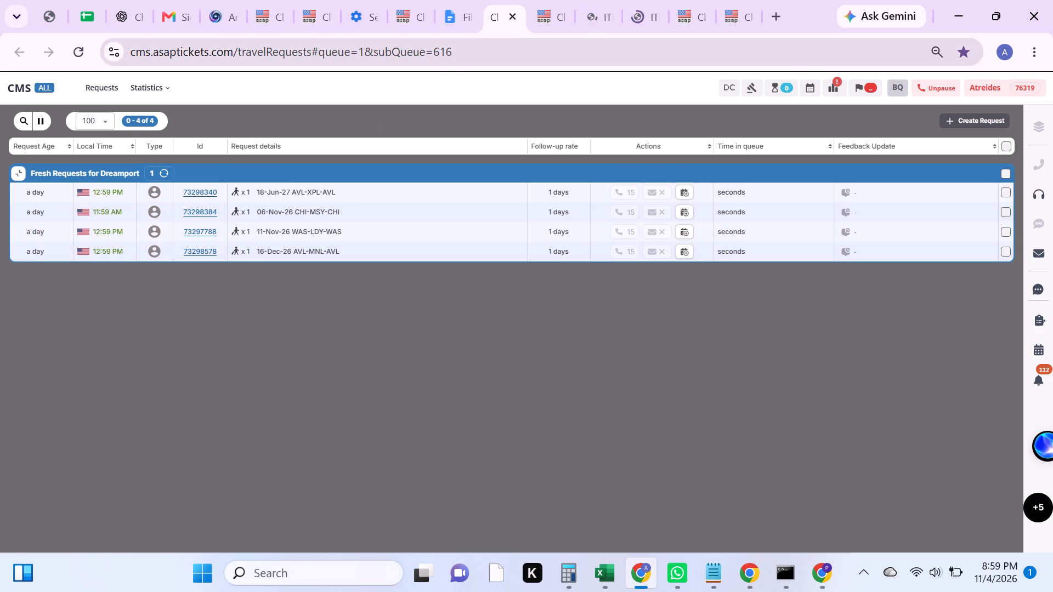
Retry calling the CHI-BKK-CHI client, reload the page for one more call attempt, and close the call history.
click(541, 19)
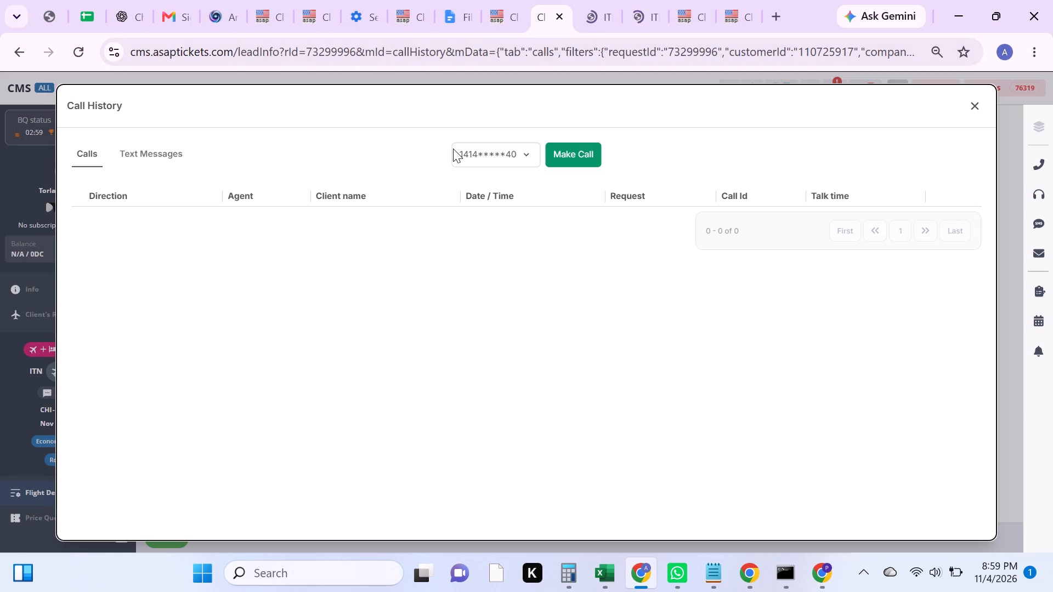
click(558, 158)
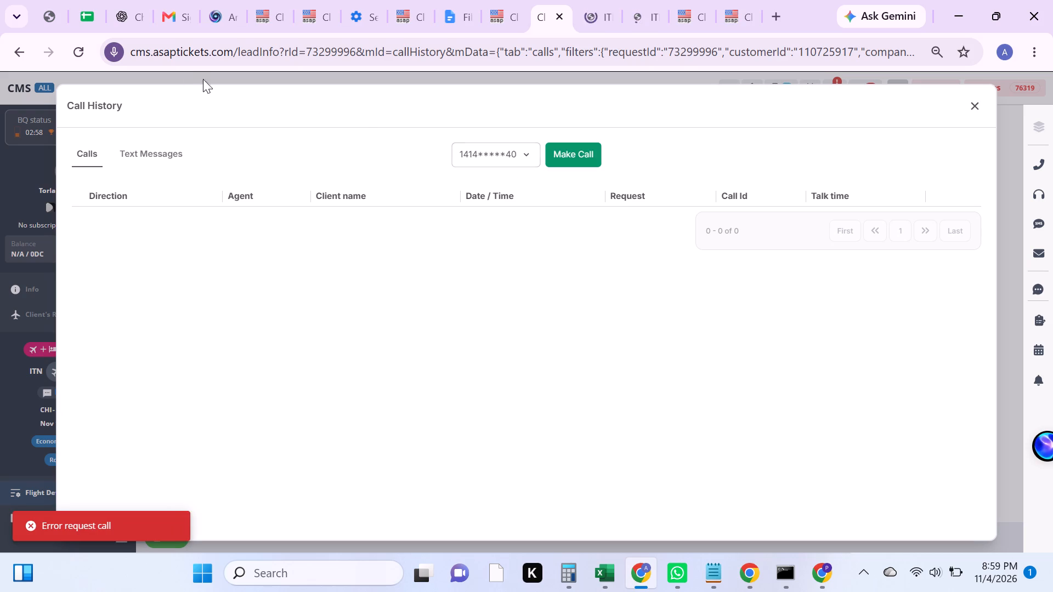
double_click(76, 52)
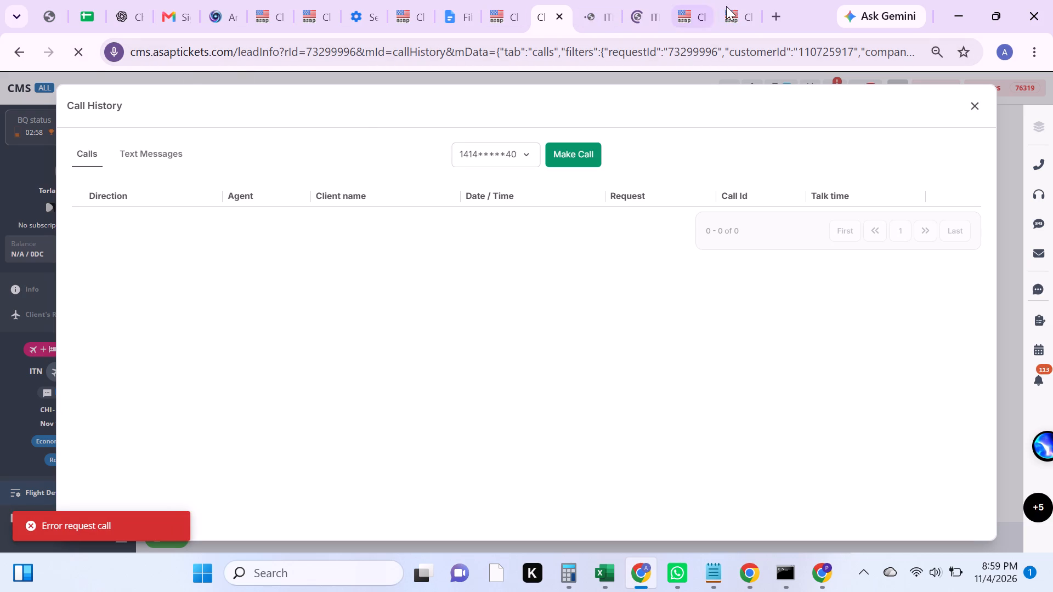
click(1028, 56)
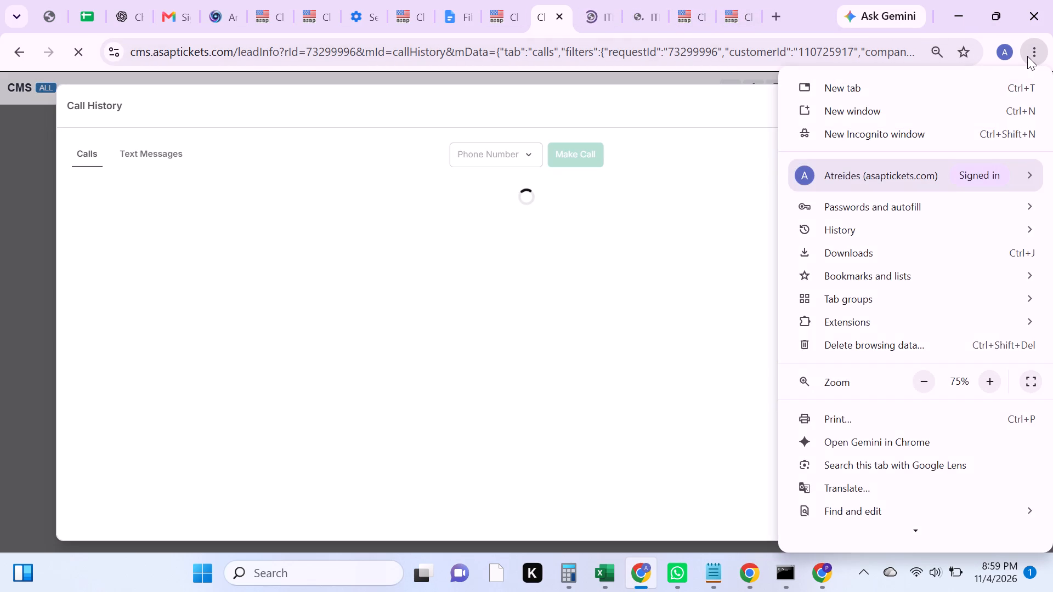
click(728, 221)
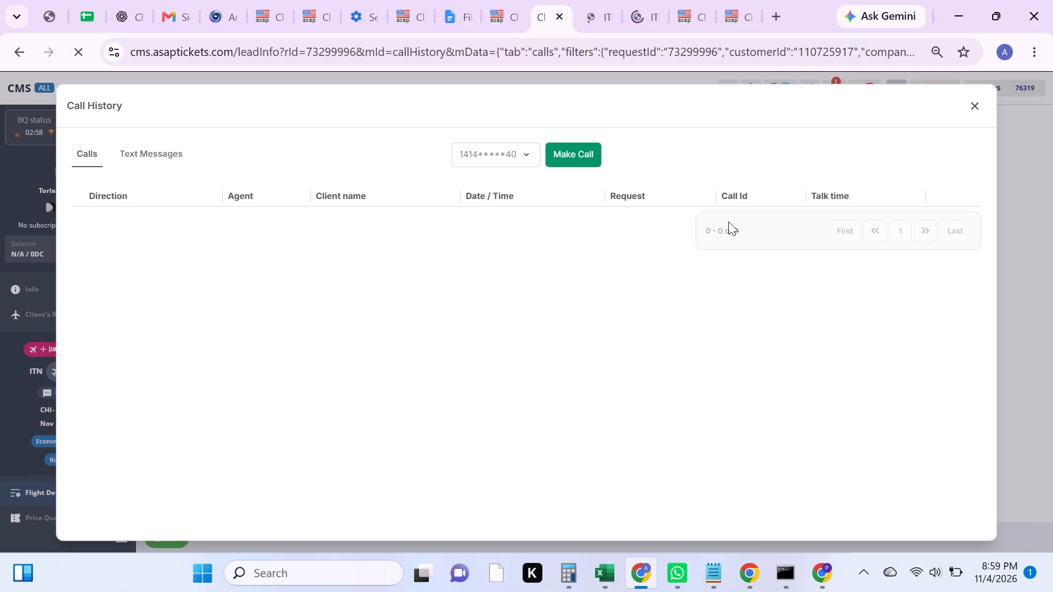
click(575, 149)
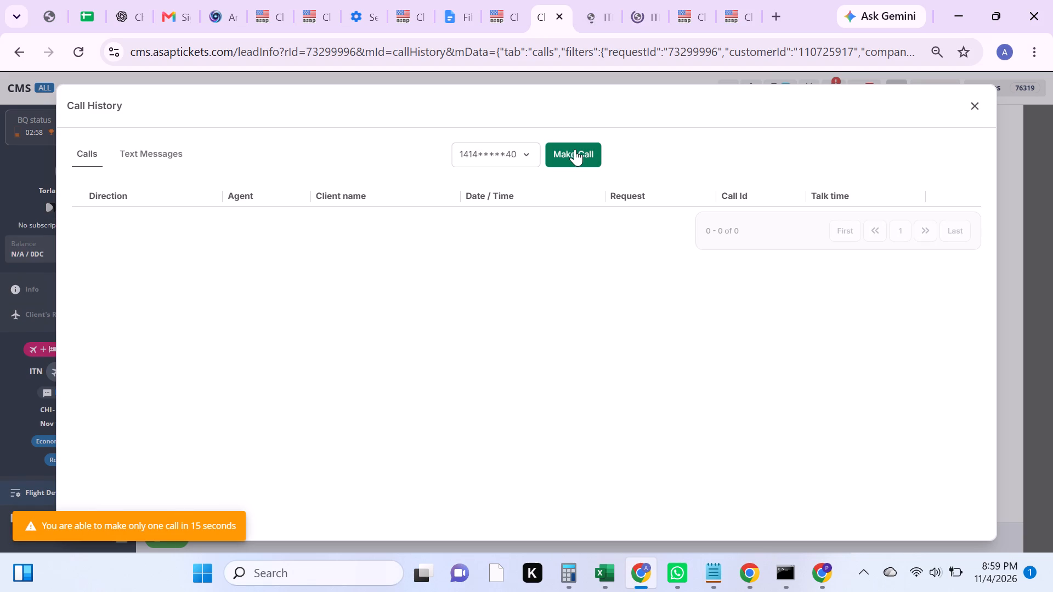
click(971, 106)
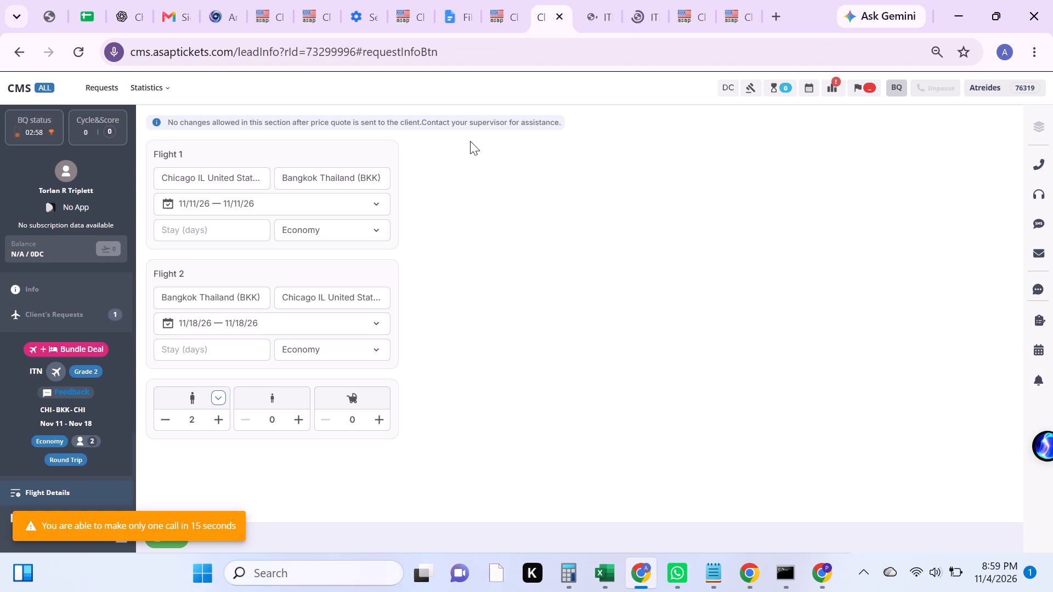
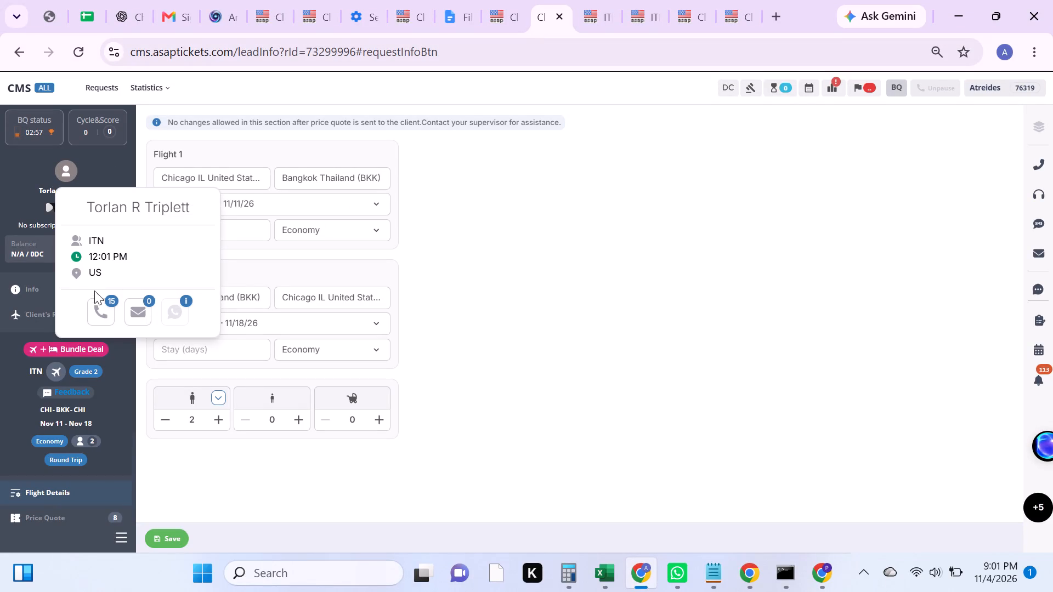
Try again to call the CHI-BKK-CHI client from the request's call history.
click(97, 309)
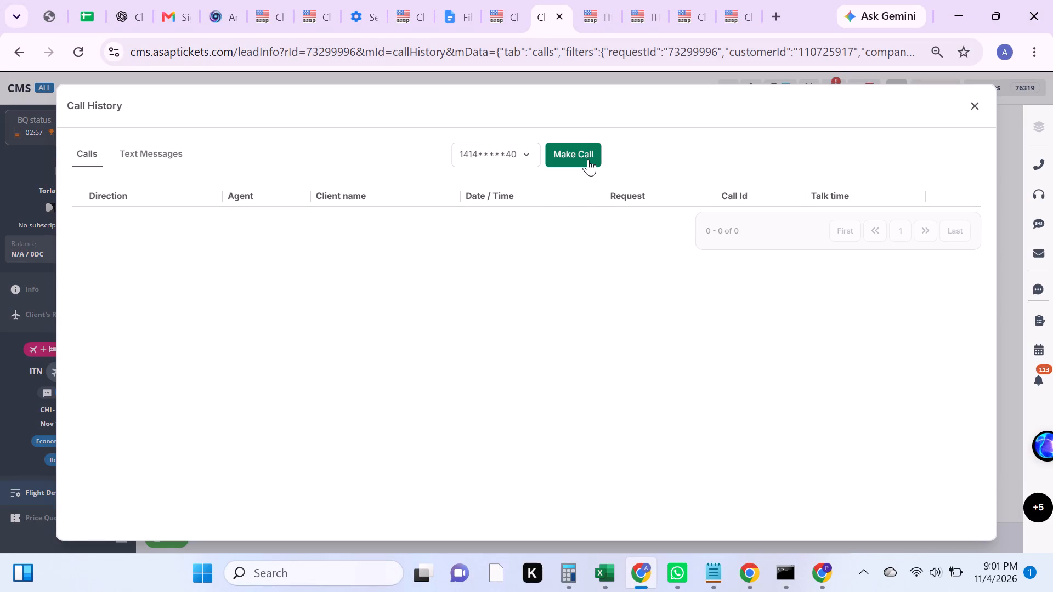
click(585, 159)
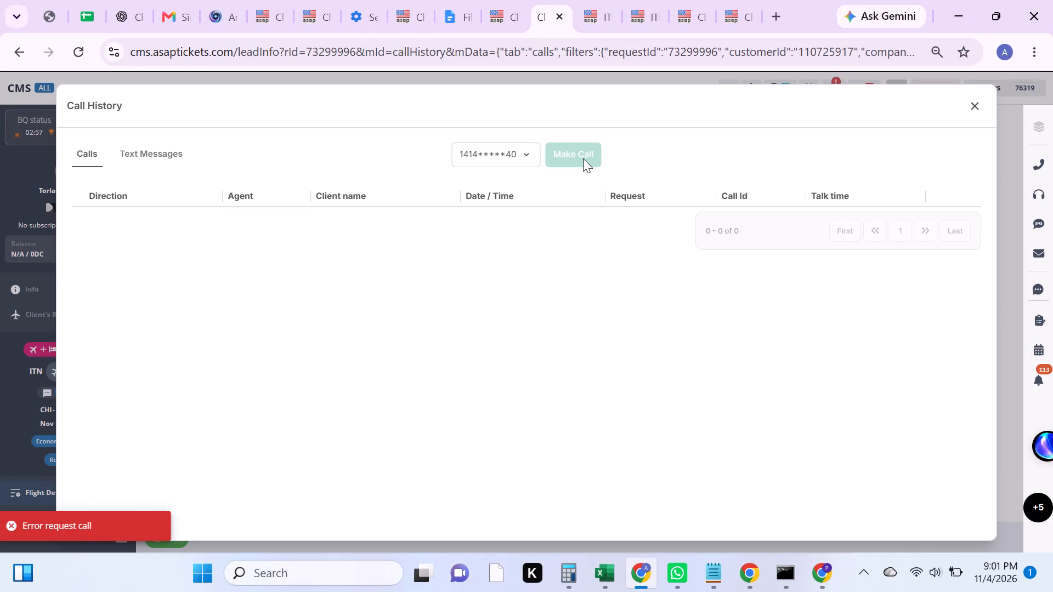
Open the browser's options for deleting browsing data.
click(1031, 55)
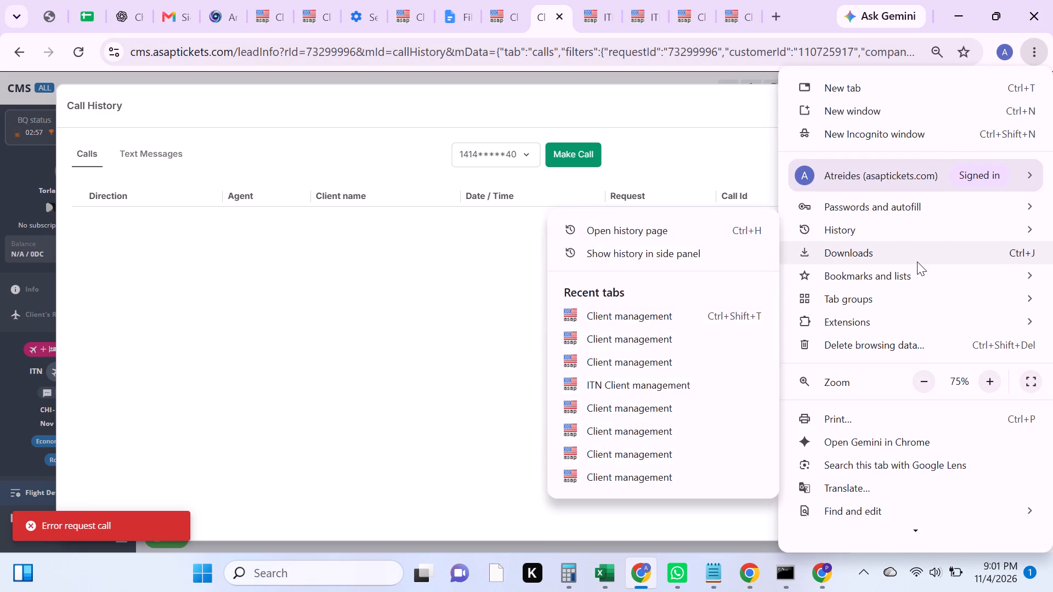
click(912, 340)
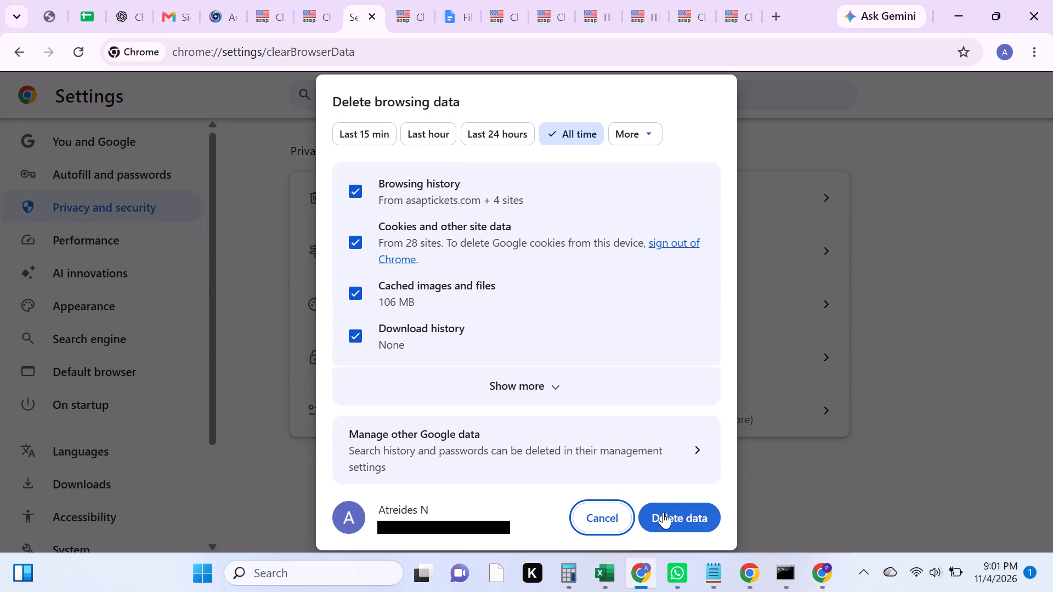
Delete the all-time browsing history, cookies, cached files and download history, and close the settings tab.
click(670, 511)
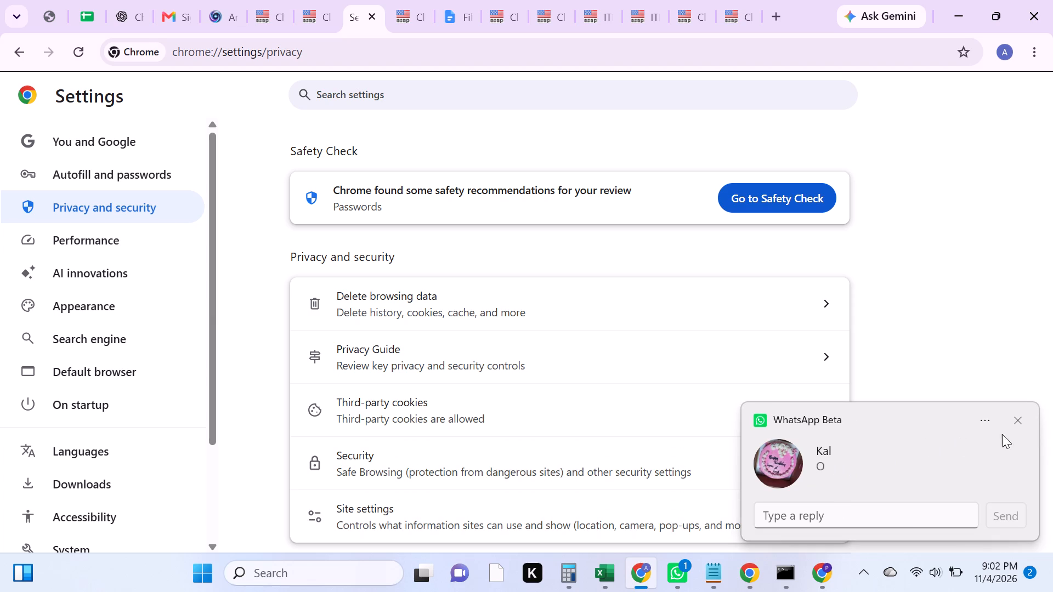
click(1016, 420)
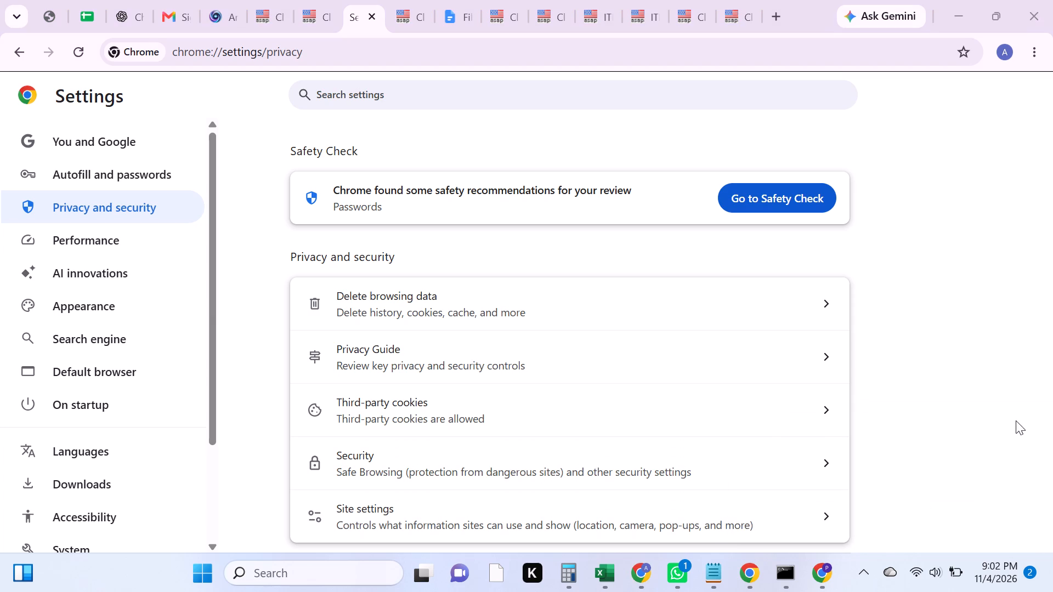
click(369, 20)
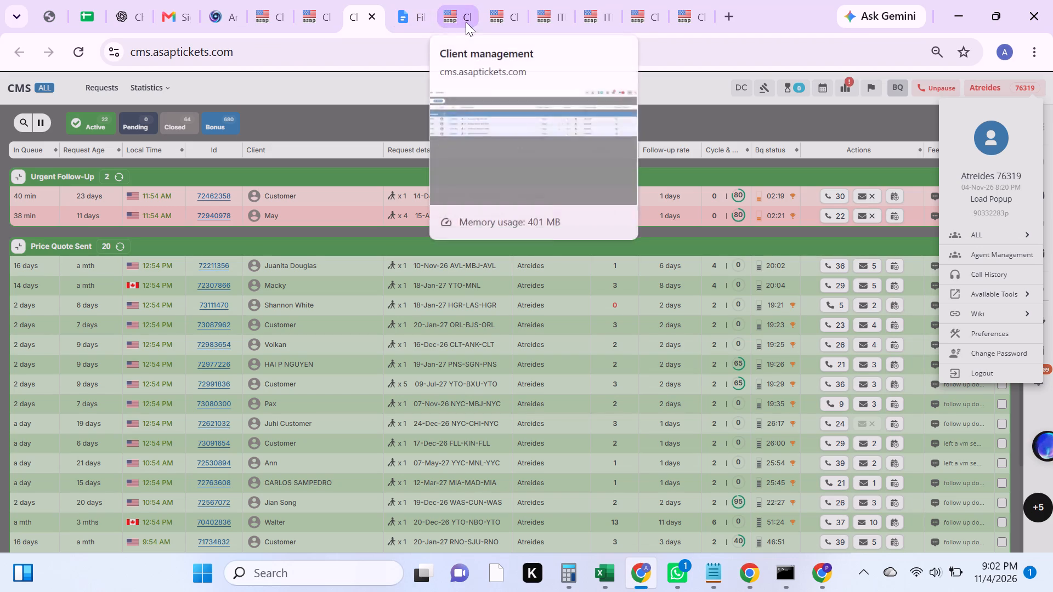
Return to the CHI-BKK-CHI request's open call history.
click(466, 22)
click(503, 13)
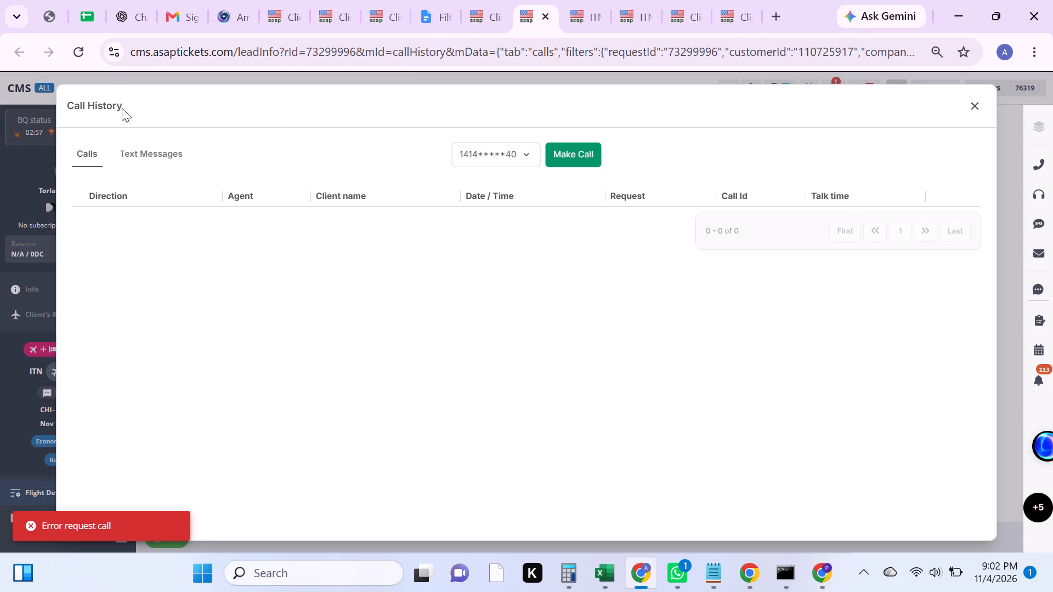
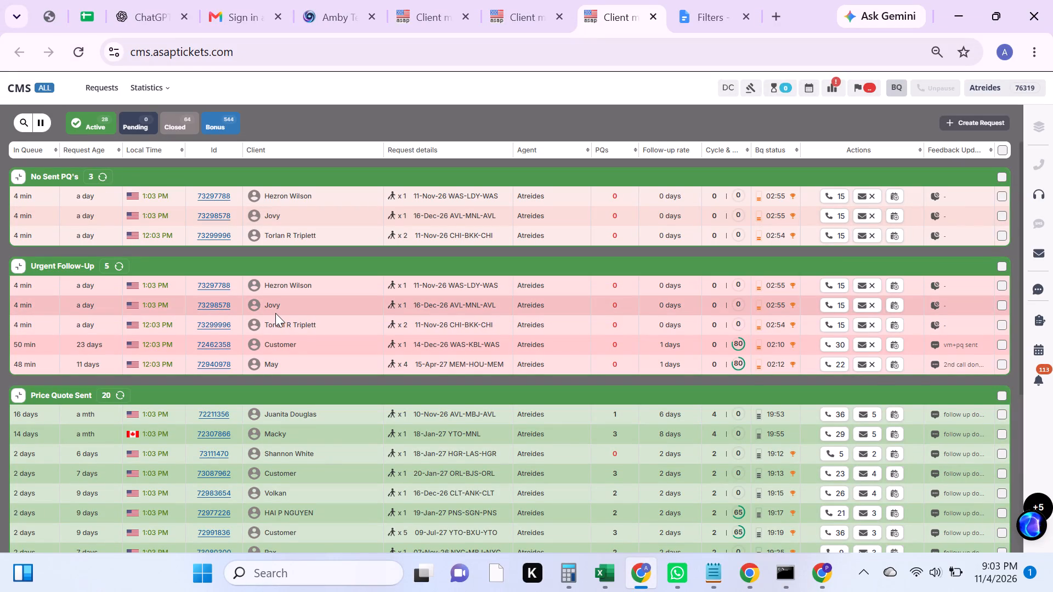
Open the CHI-BKK-CHI, AVL-MNL-AVL and WAS-LDY-WAS requests from the Urgent Follow-Up group in separate tabs.
ctrl+click(212, 325)
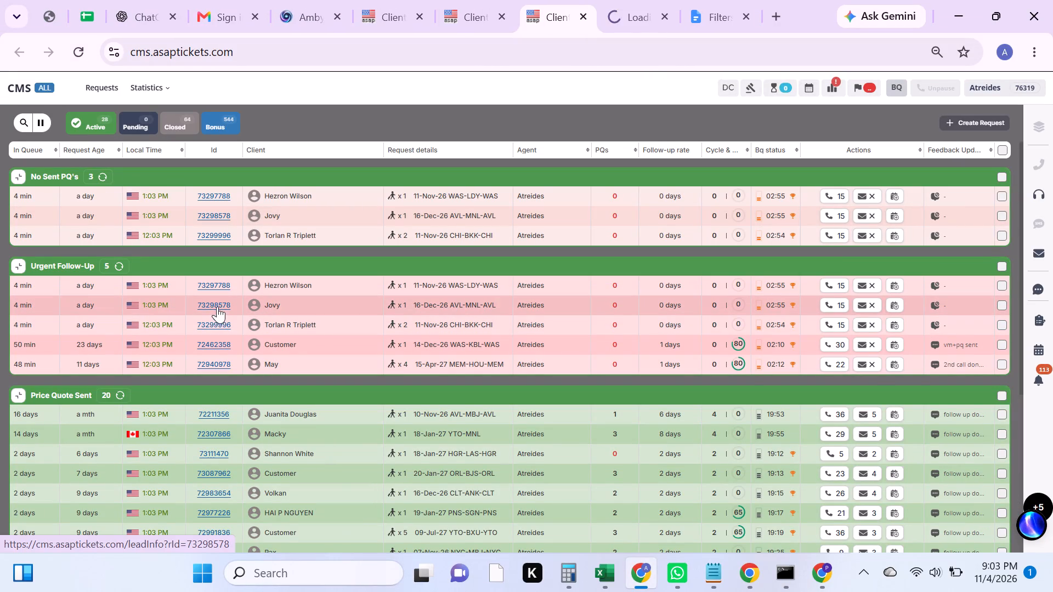
ctrl+click(217, 305)
ctrl+click(214, 286)
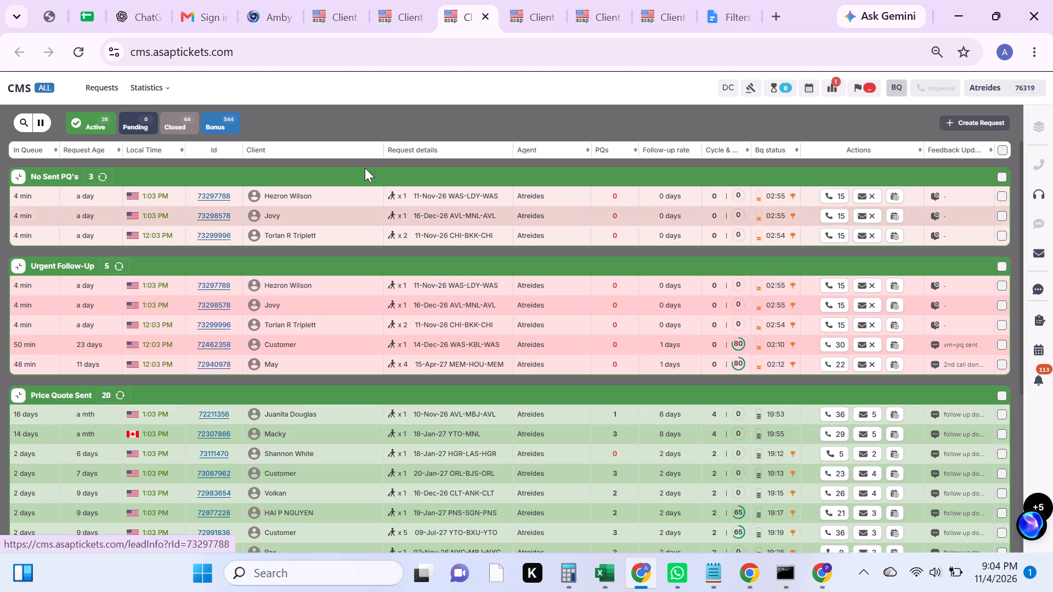
Review the CHI-BKK-CHI request's flight options with the itinerary GDS view off, and open its flight details.
click(528, 25)
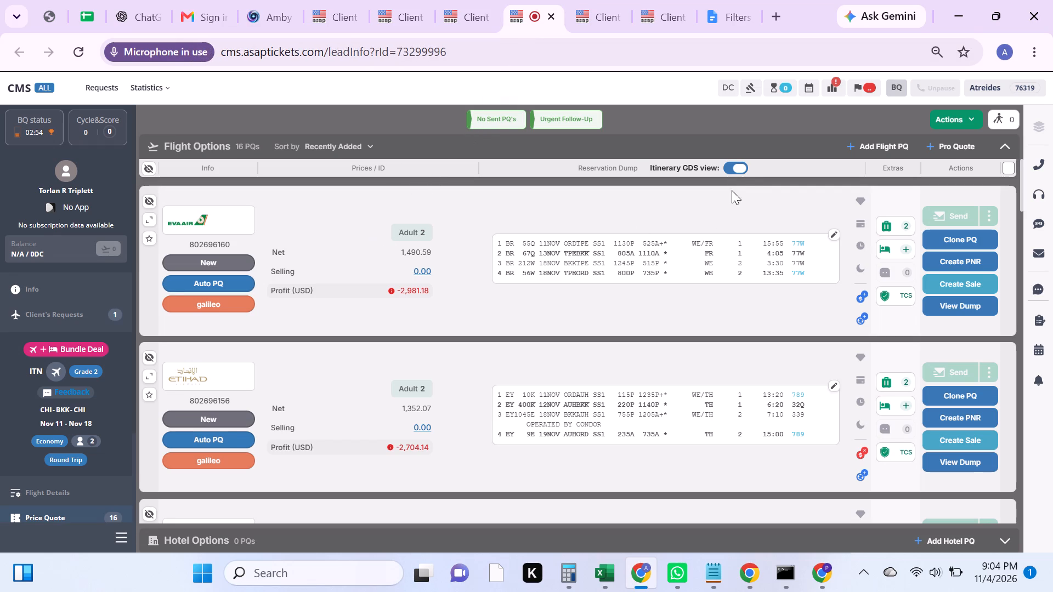
click(735, 166)
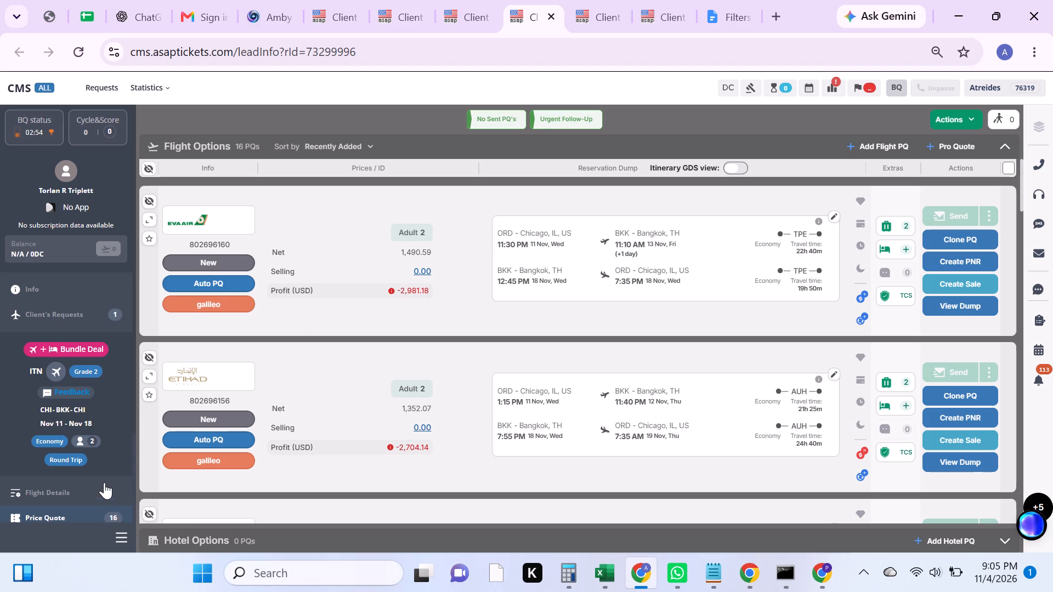
click(93, 498)
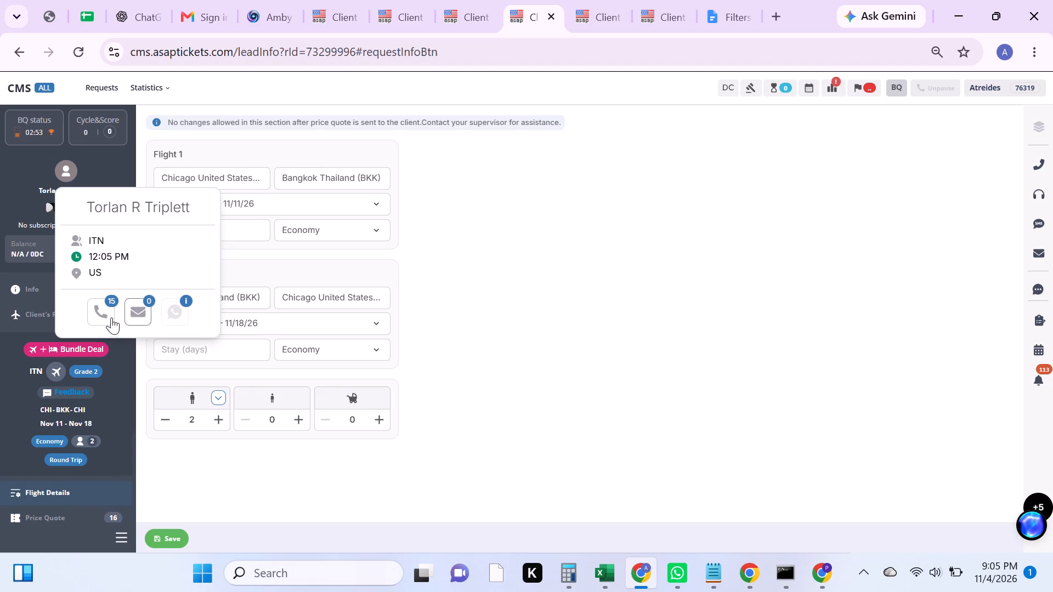
Call the CHI-BKK-CHI client from the request's call history and adjust the computer's sound volume during the call.
click(95, 320)
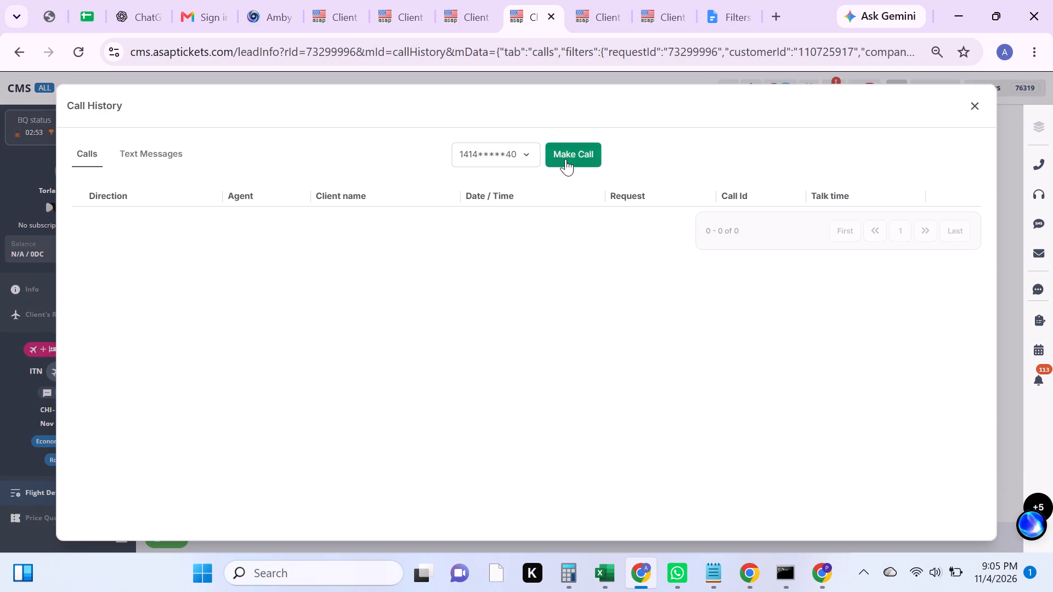
click(565, 159)
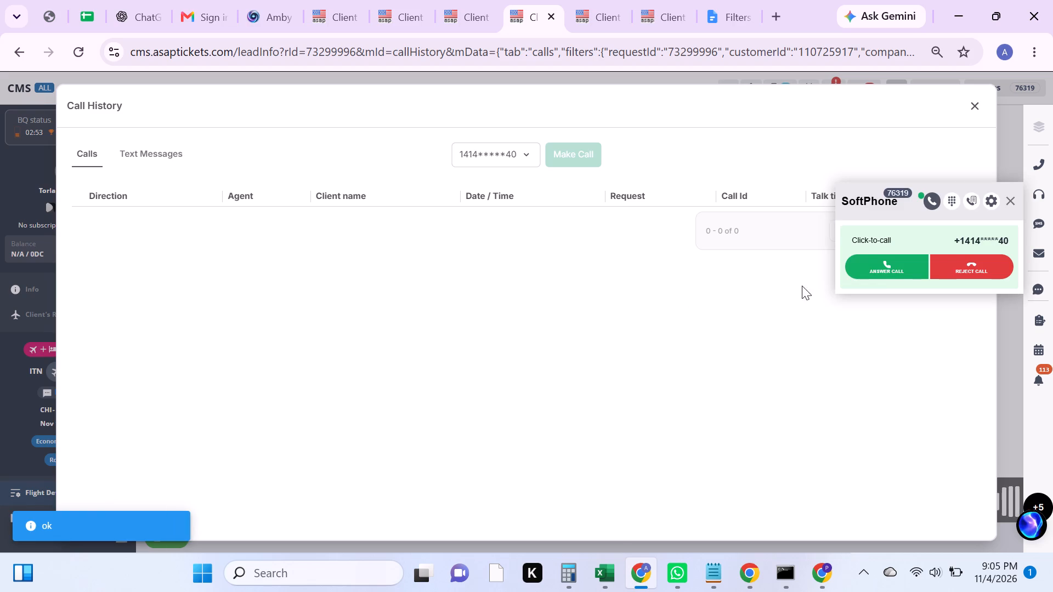
click(881, 269)
click(967, 108)
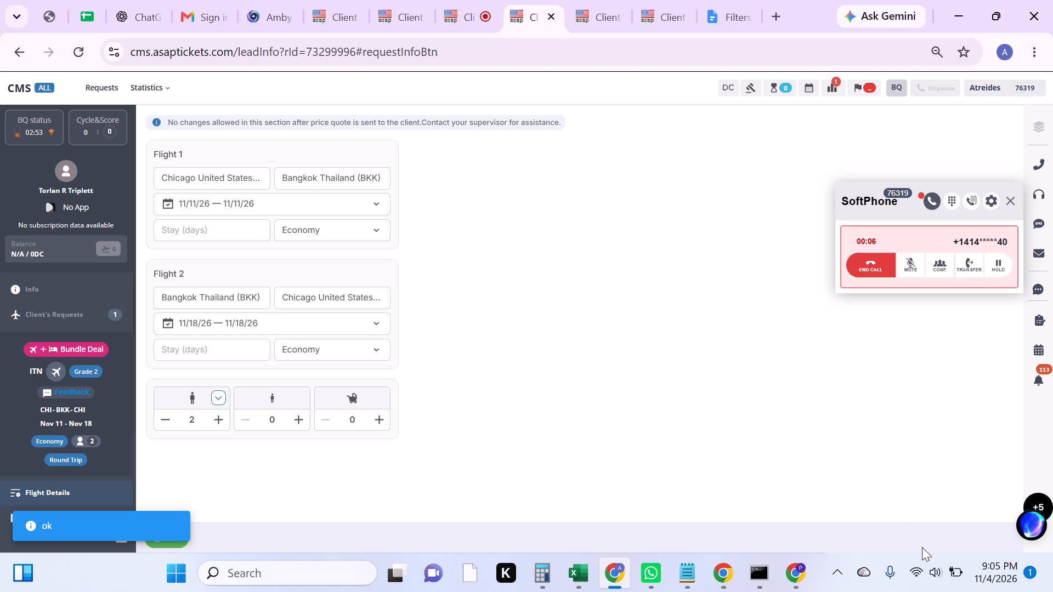
click(944, 567)
click(857, 479)
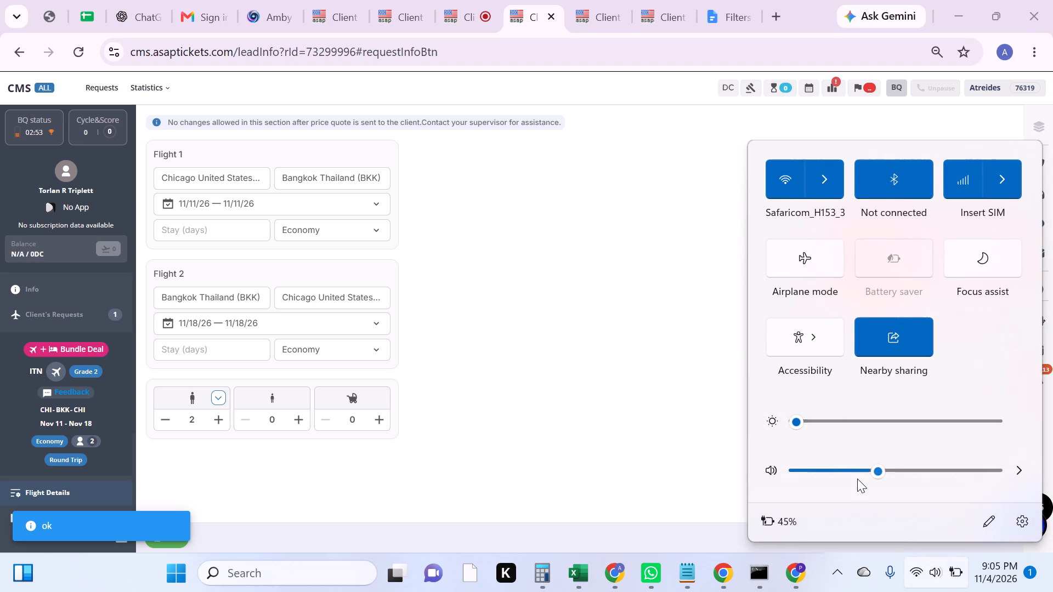
Lower the computer's sound volume further during the call with the CHI-BKK-CHI client and close the quick settings.
click(599, 376)
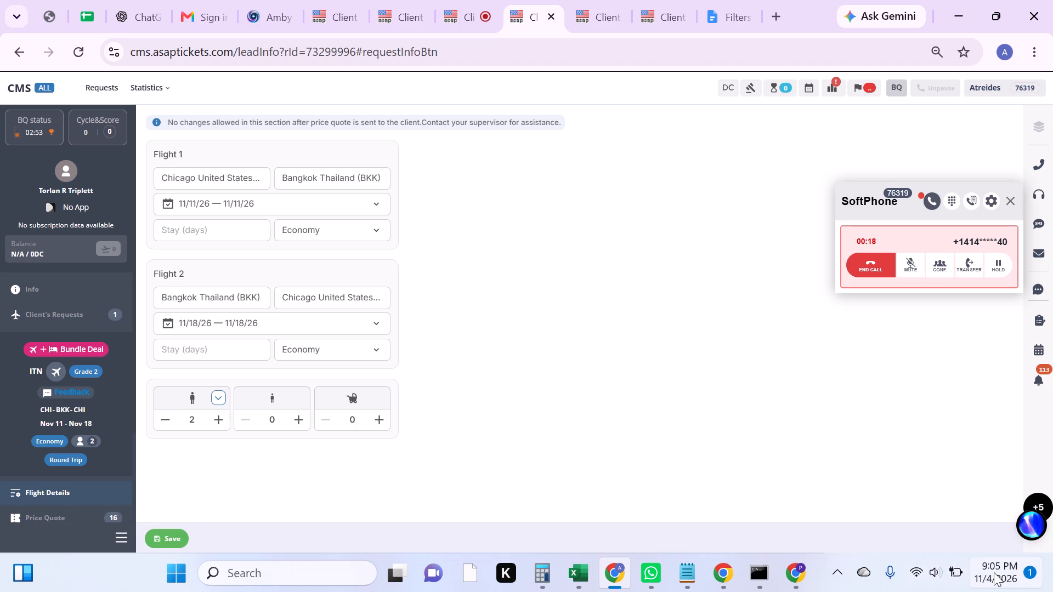
click(932, 571)
click(843, 474)
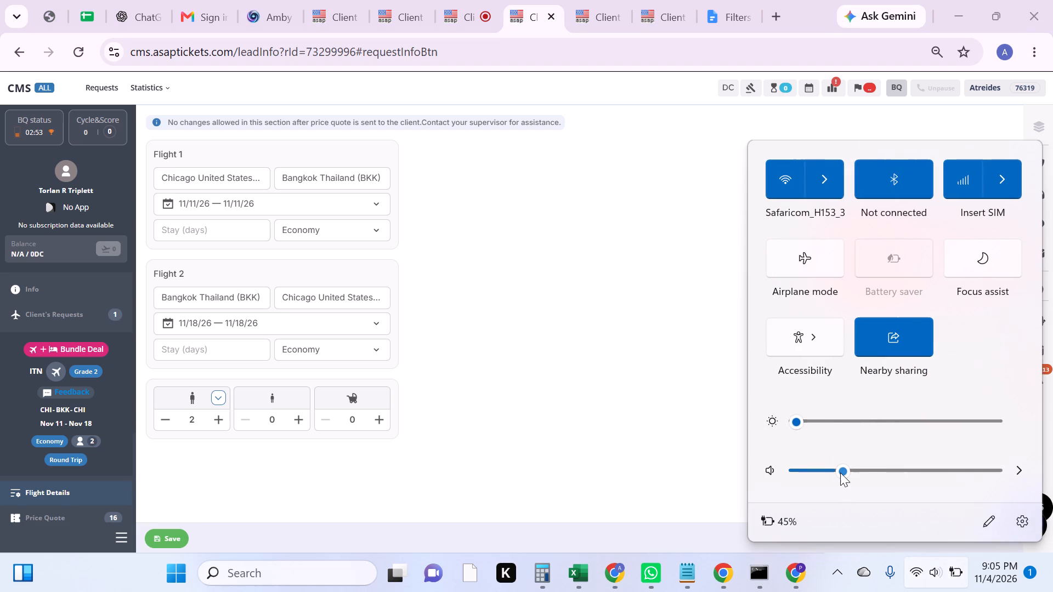
click(680, 435)
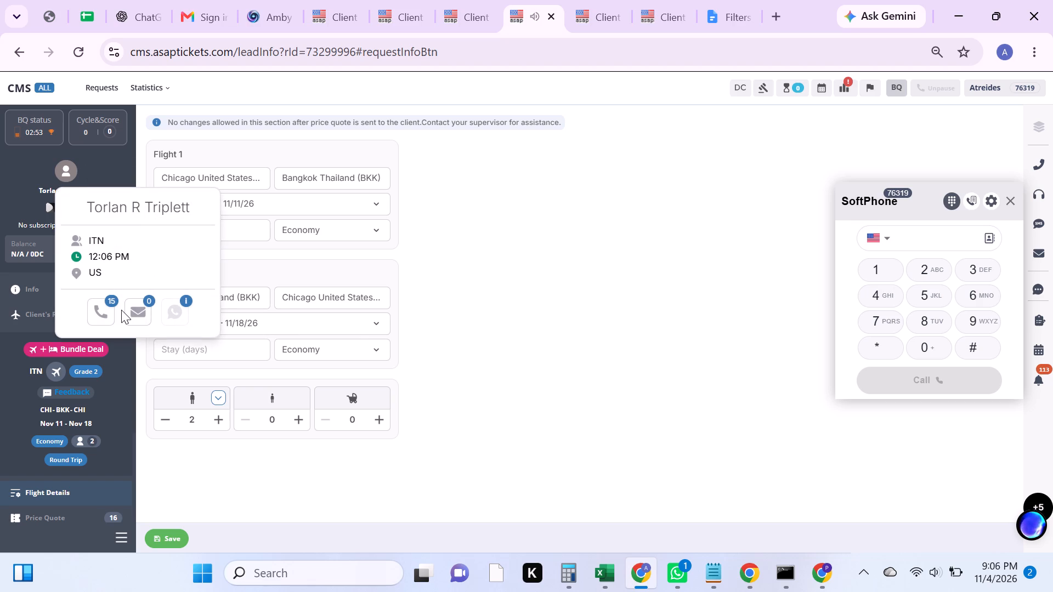
Start a new email to the CHI-BKK-CHI client with ITN as the company.
click(141, 312)
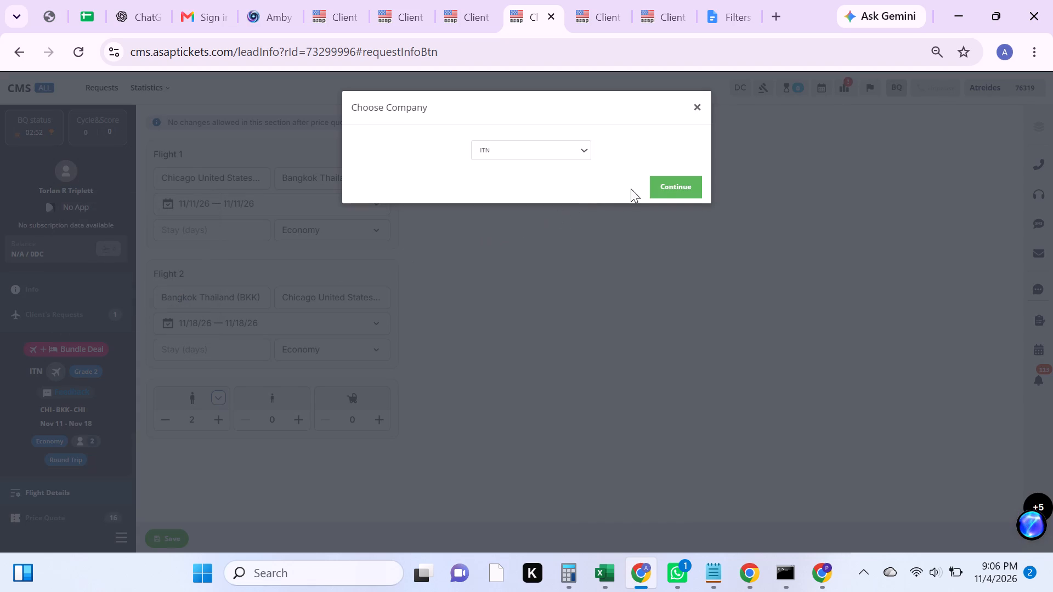
click(675, 184)
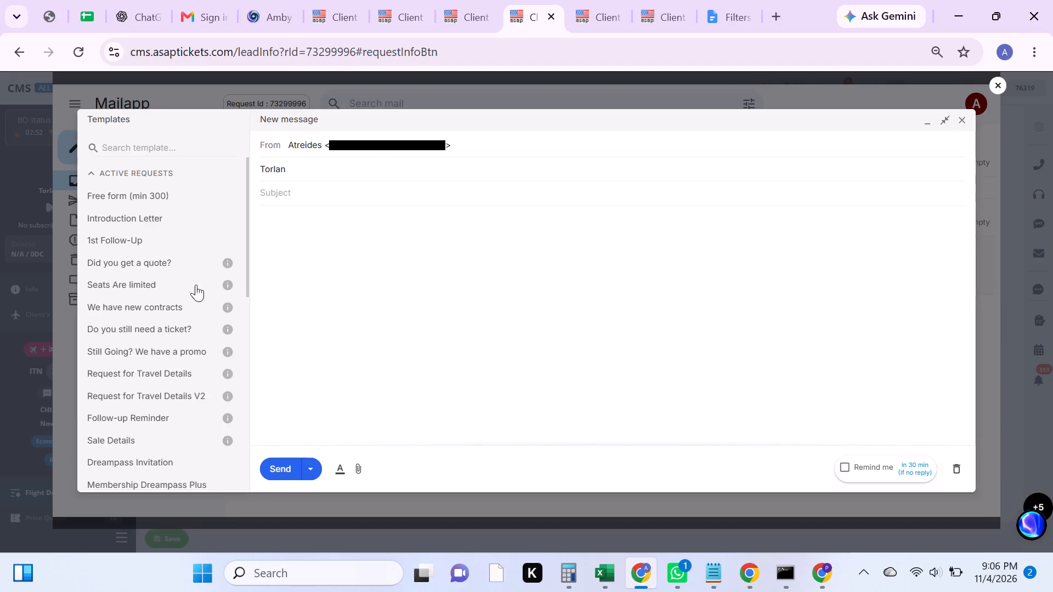
Send the CHI-BKK-CHI client an email using the Introduction Letter template and close the mail window.
click(169, 224)
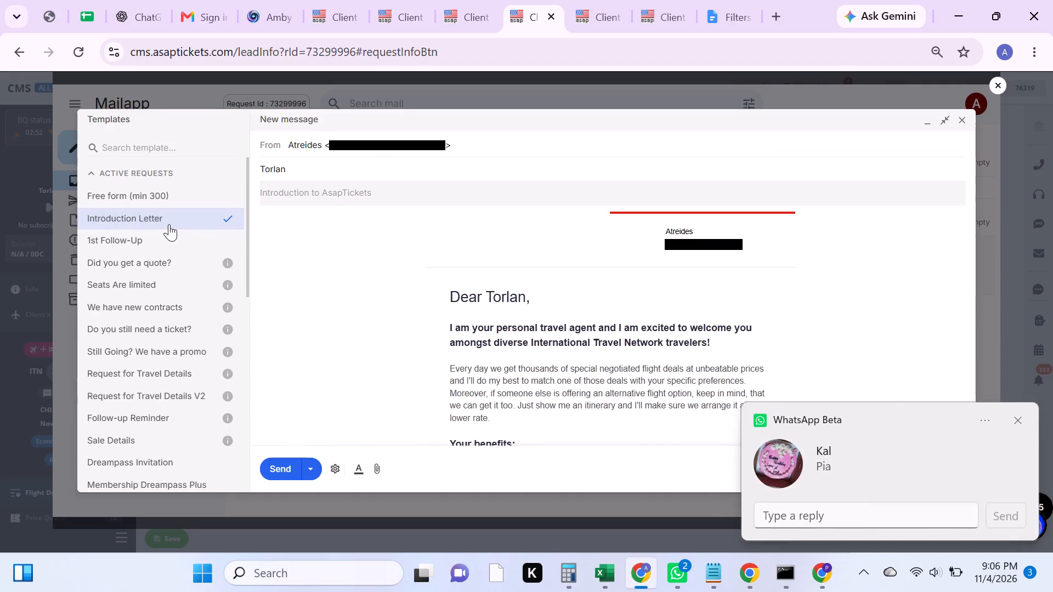
click(278, 468)
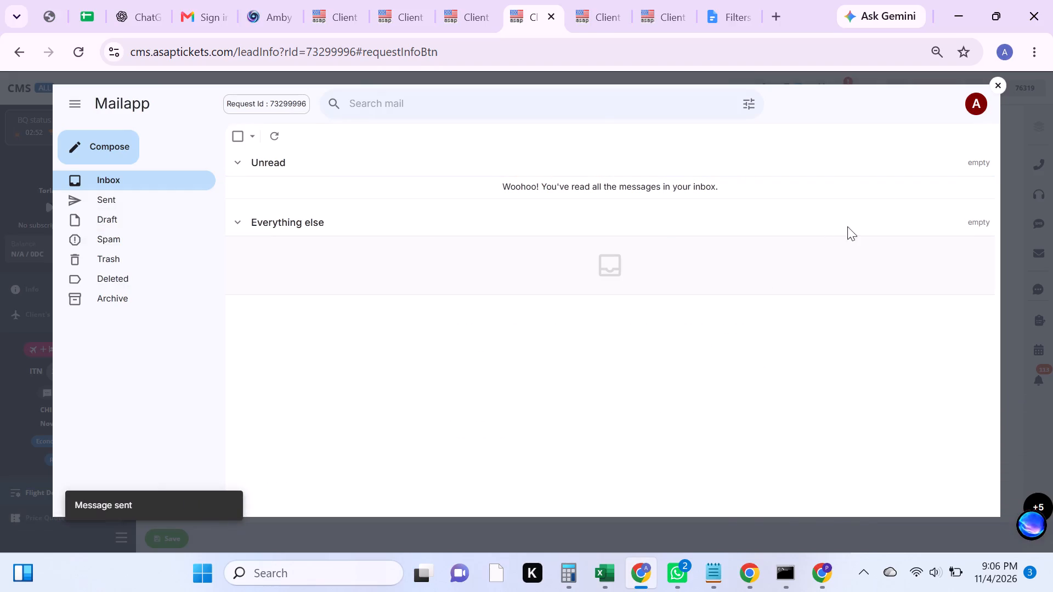
click(995, 86)
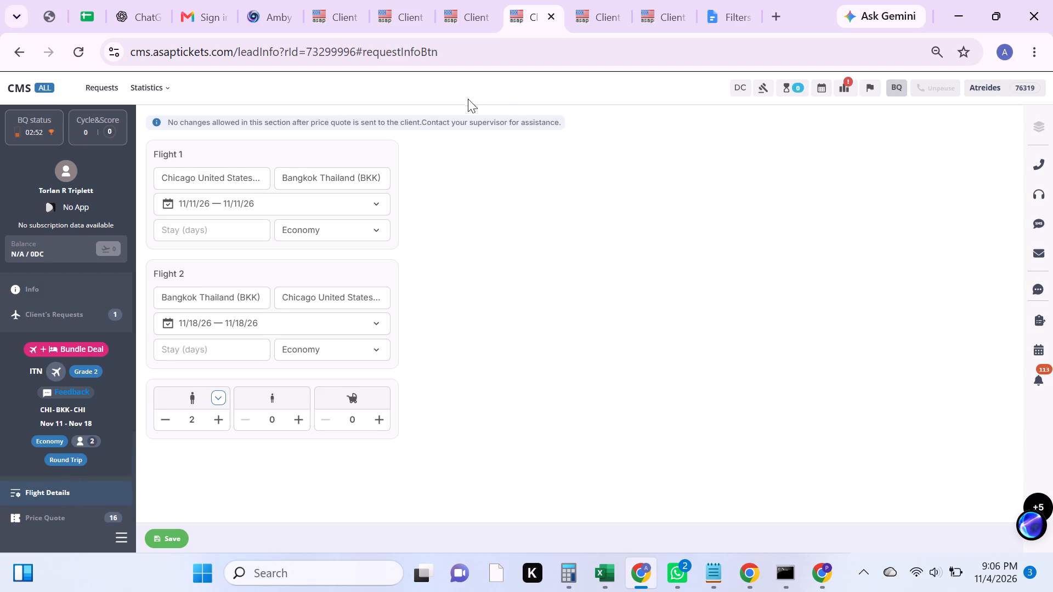
Open the flight details of the AVL-MNL-AVL request.
click(606, 14)
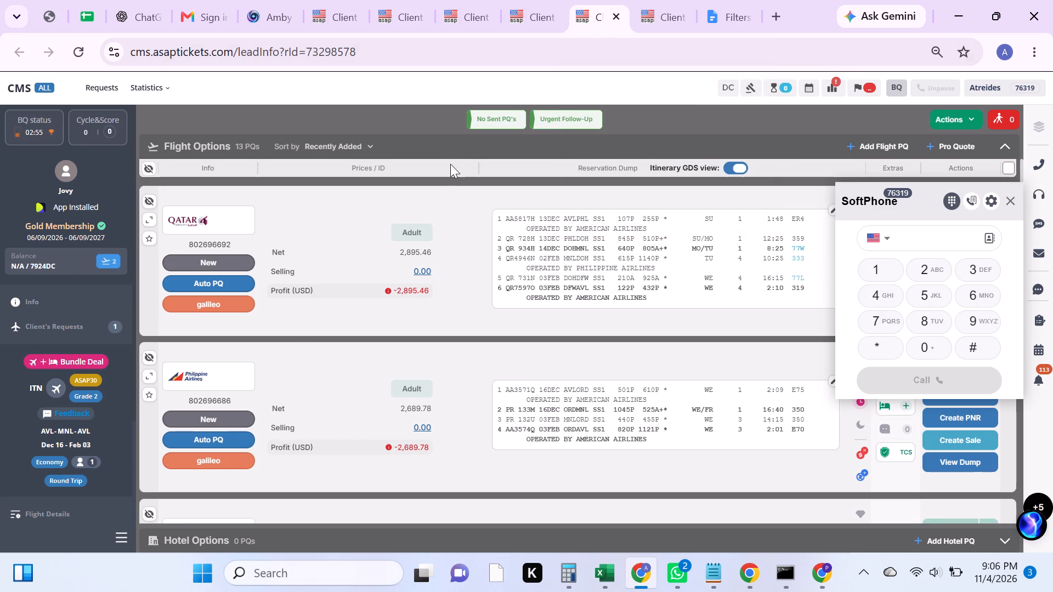
click(83, 505)
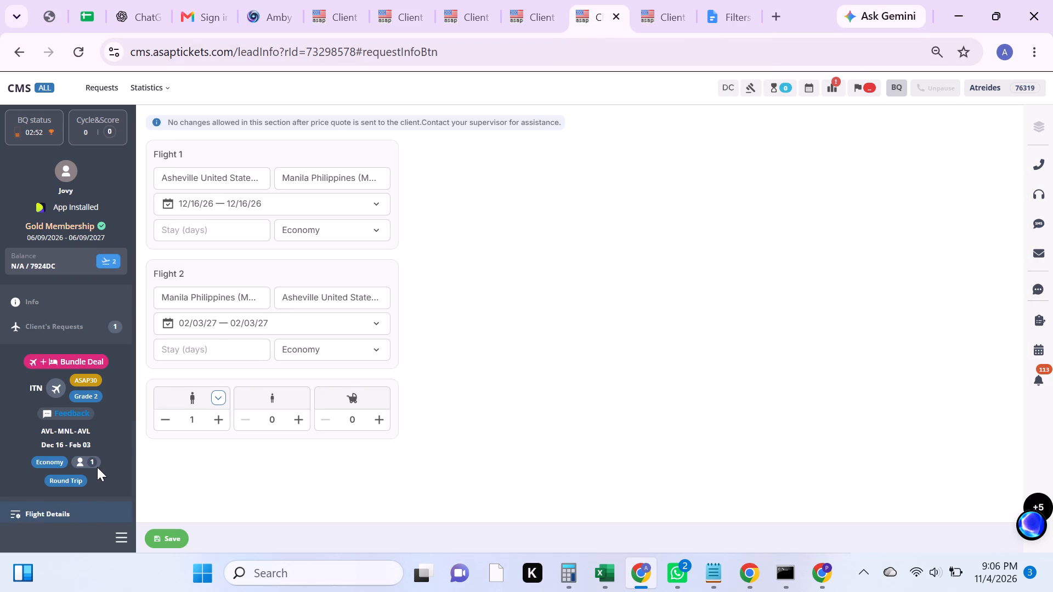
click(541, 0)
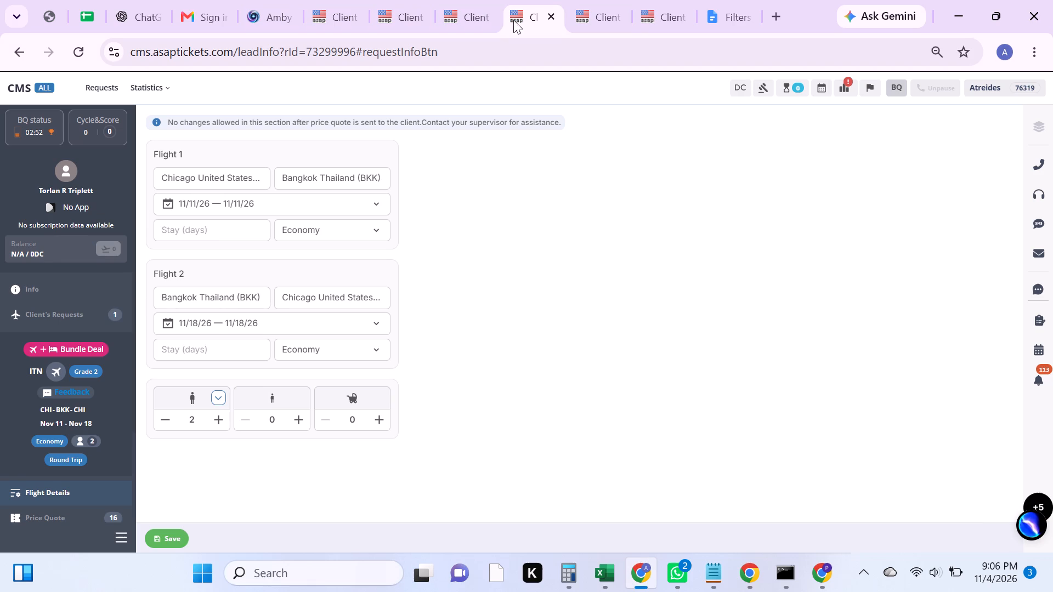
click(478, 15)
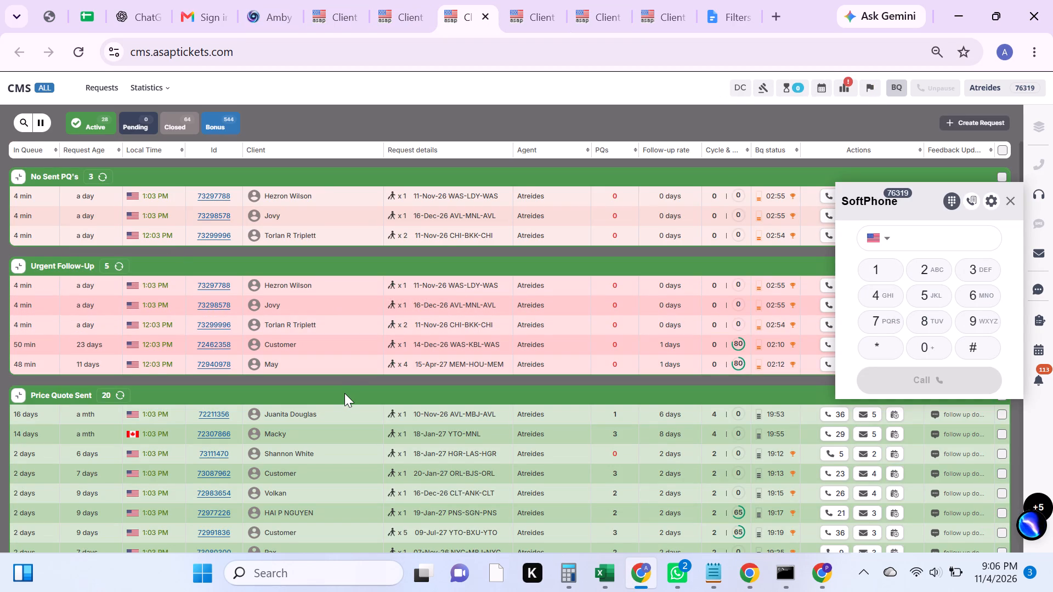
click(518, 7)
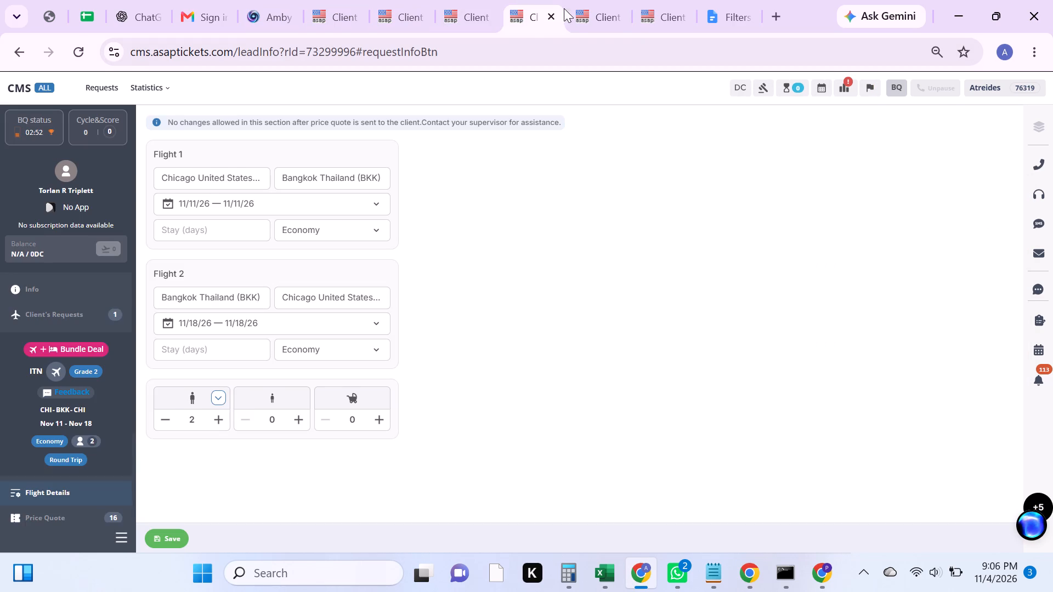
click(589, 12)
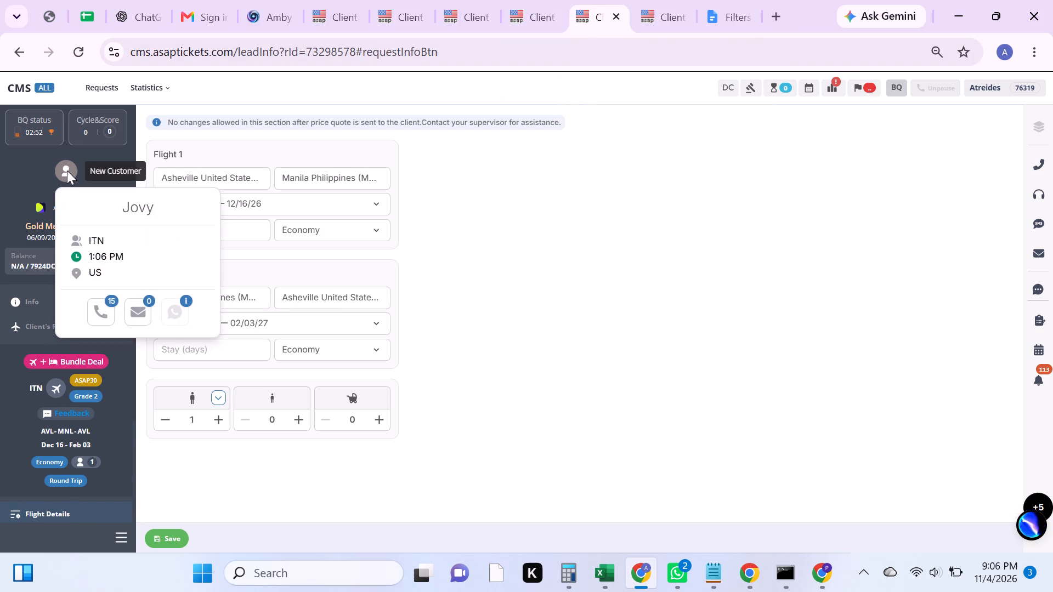
Call the AVL-MNL-AVL client from the request's call history and set the computer's sound volume to about a third.
click(102, 311)
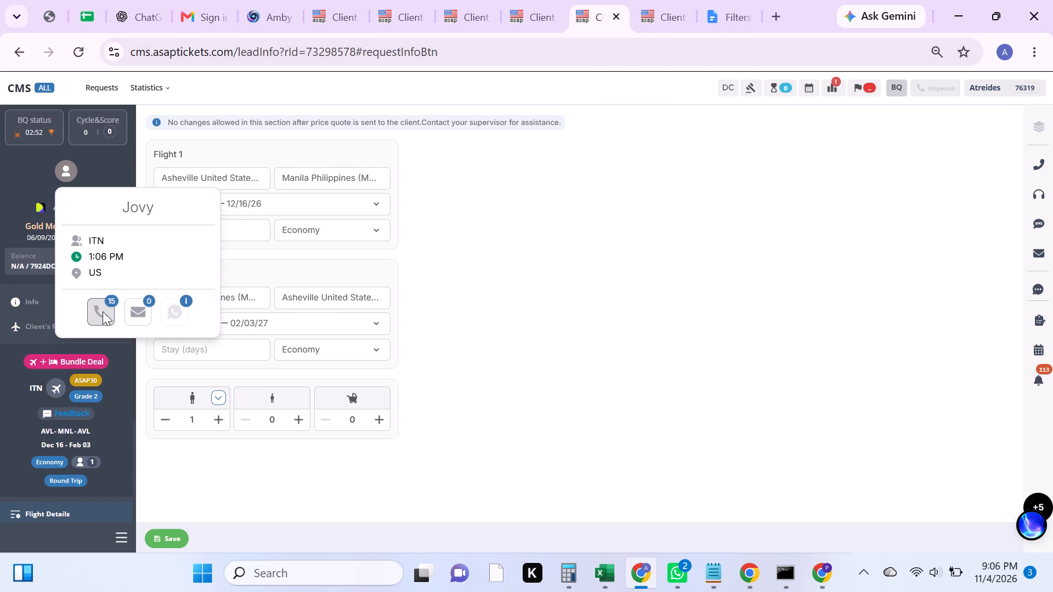
click(573, 154)
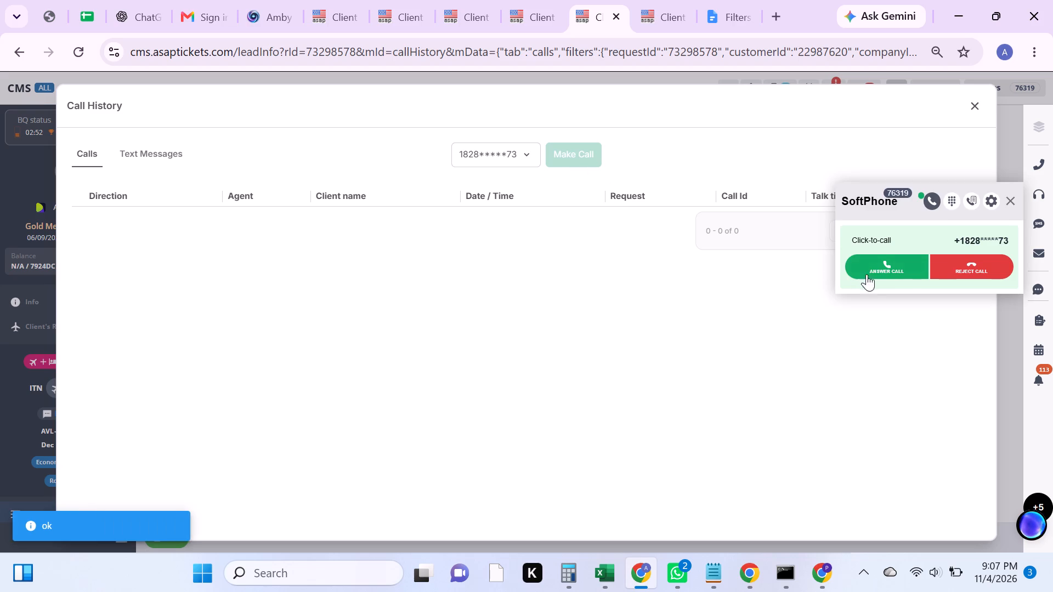
click(882, 271)
click(973, 107)
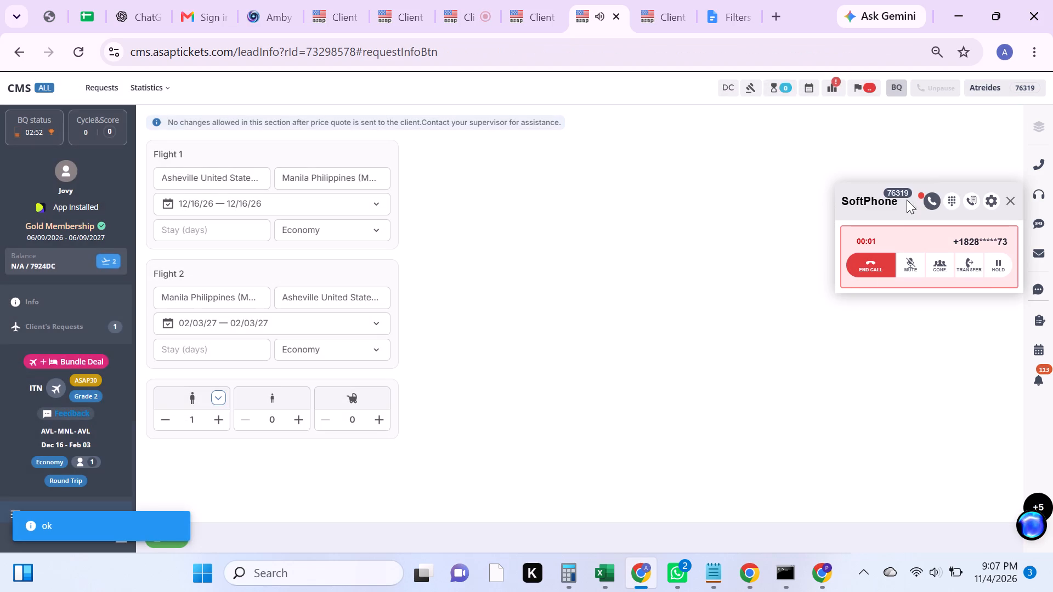
click(934, 568)
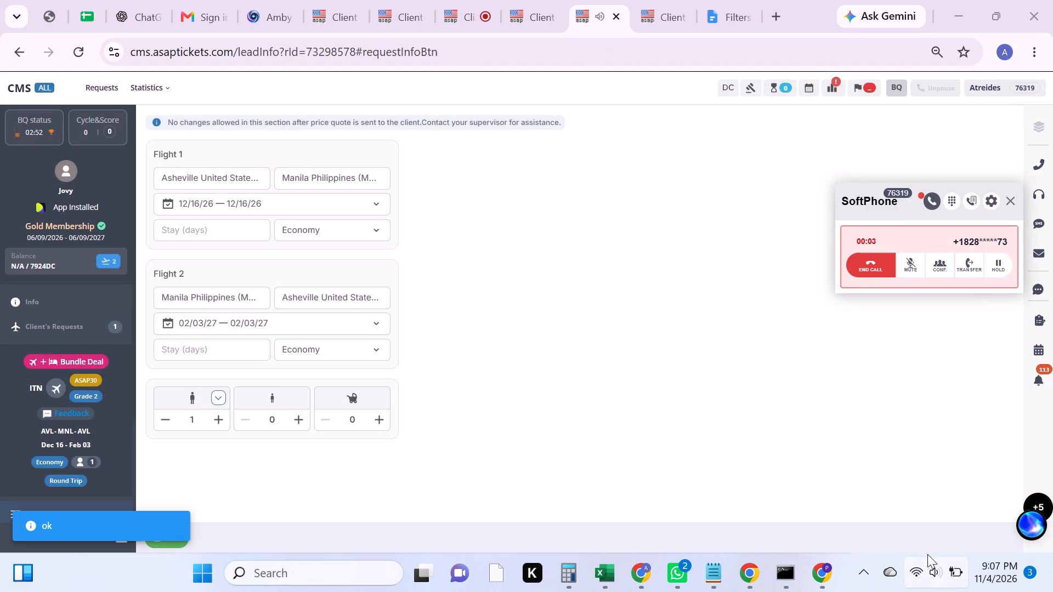
click(866, 472)
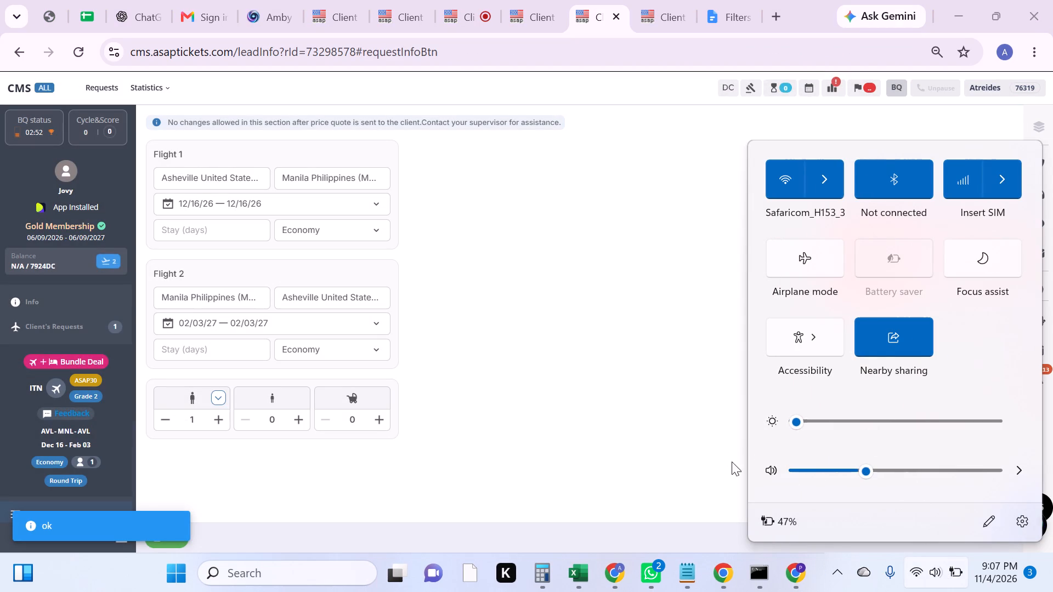
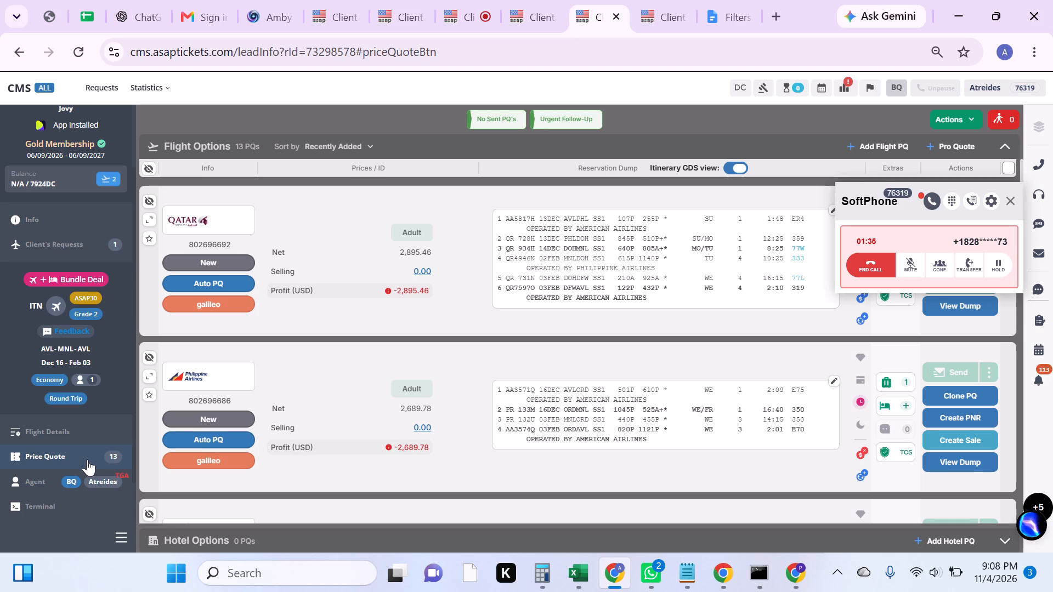
scroll(39, 418, up, 1)
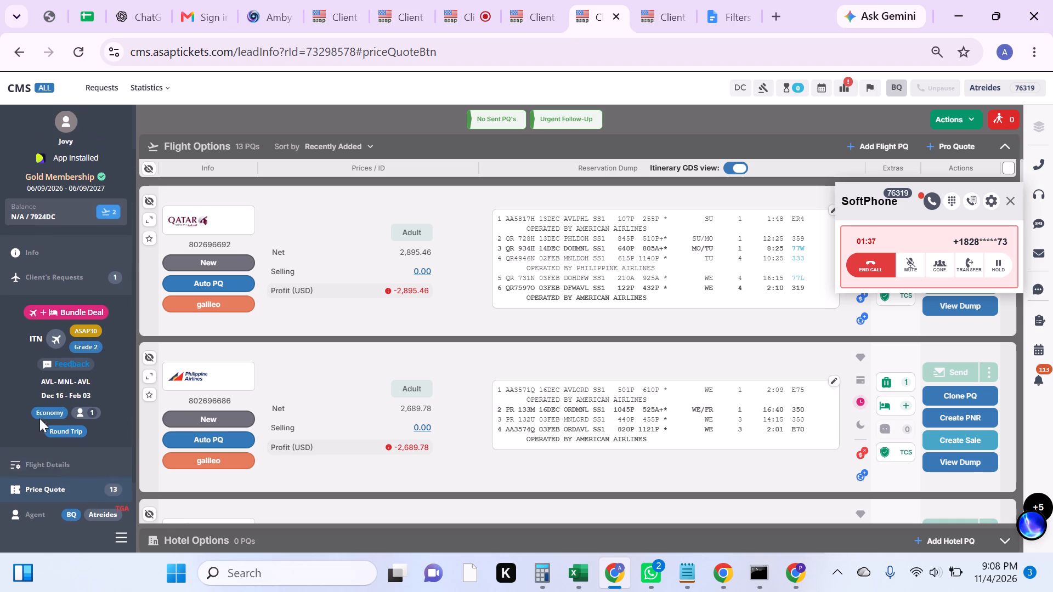
scroll(39, 418, up, 1)
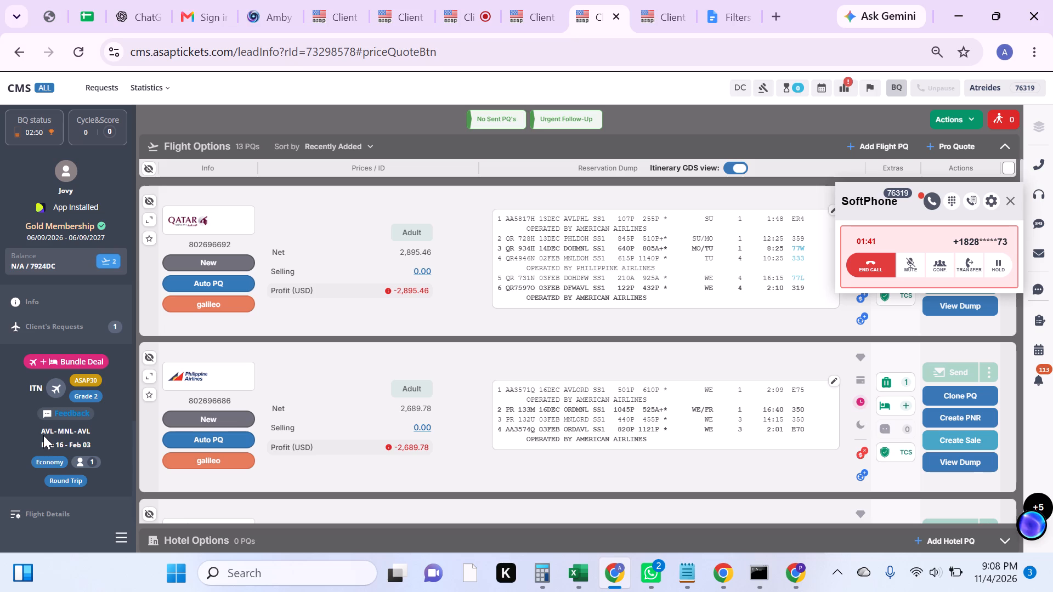
Mute the microphone on the ongoing call with the AVL-MNL-AVL client.
click(912, 267)
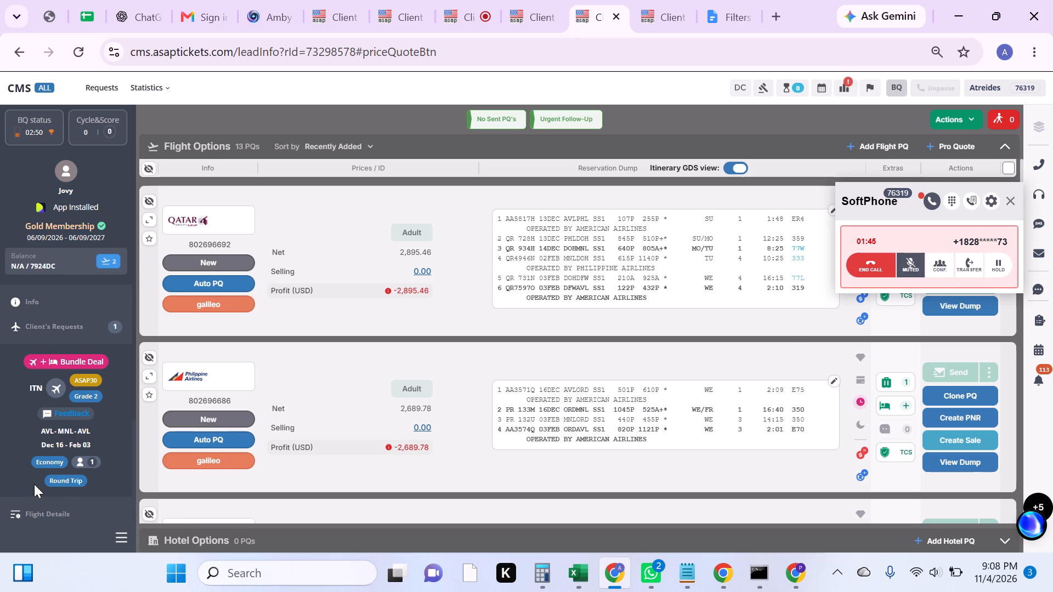
scroll(34, 484, down, 1)
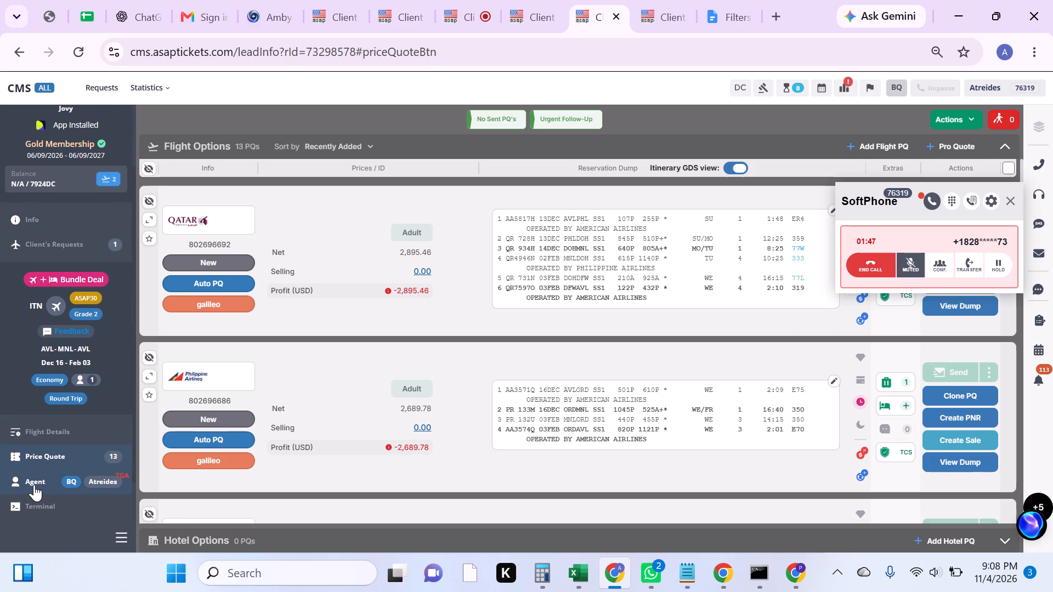
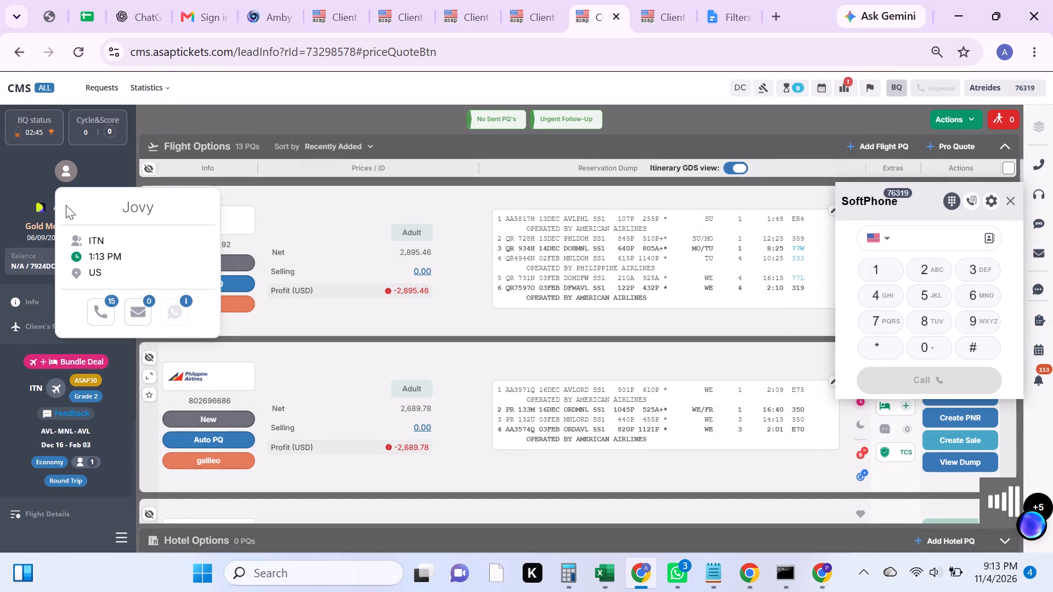
Send the AVL-MNL-AVL client an email from the ITN company using the "Still Going? We have a promo" template.
click(136, 313)
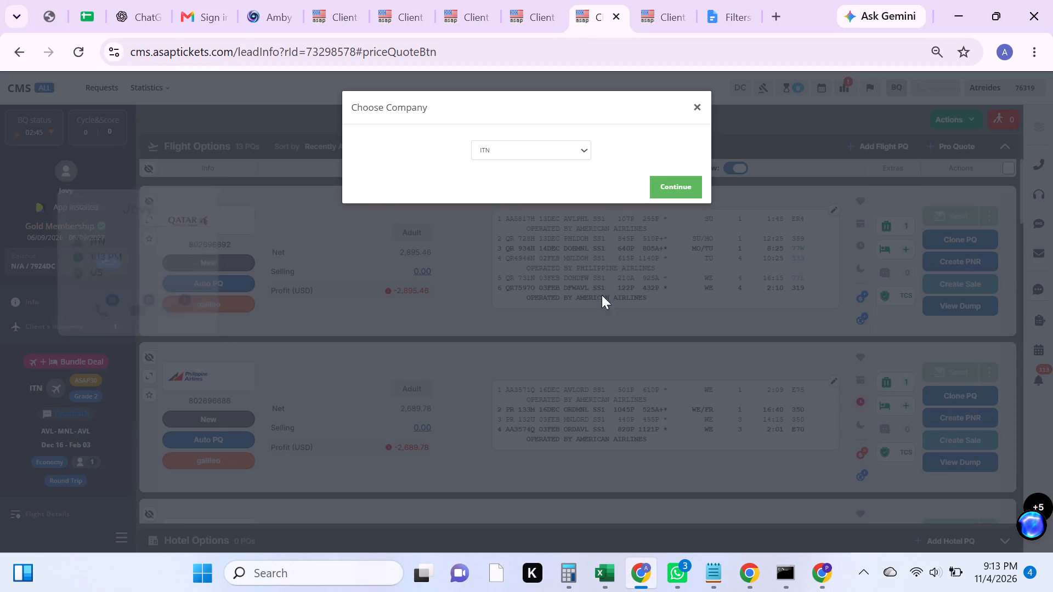
click(683, 192)
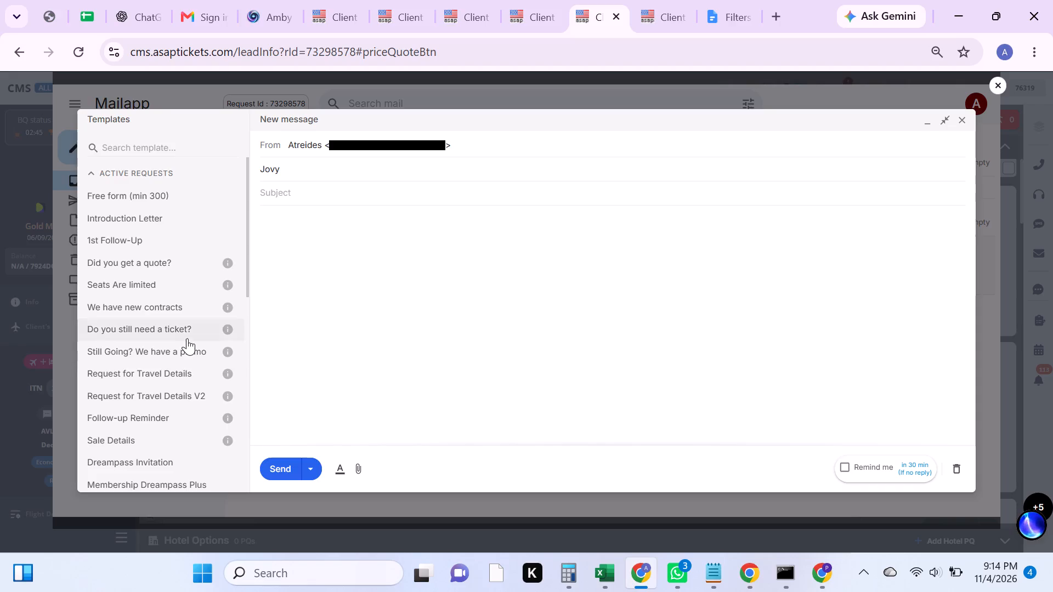
click(186, 352)
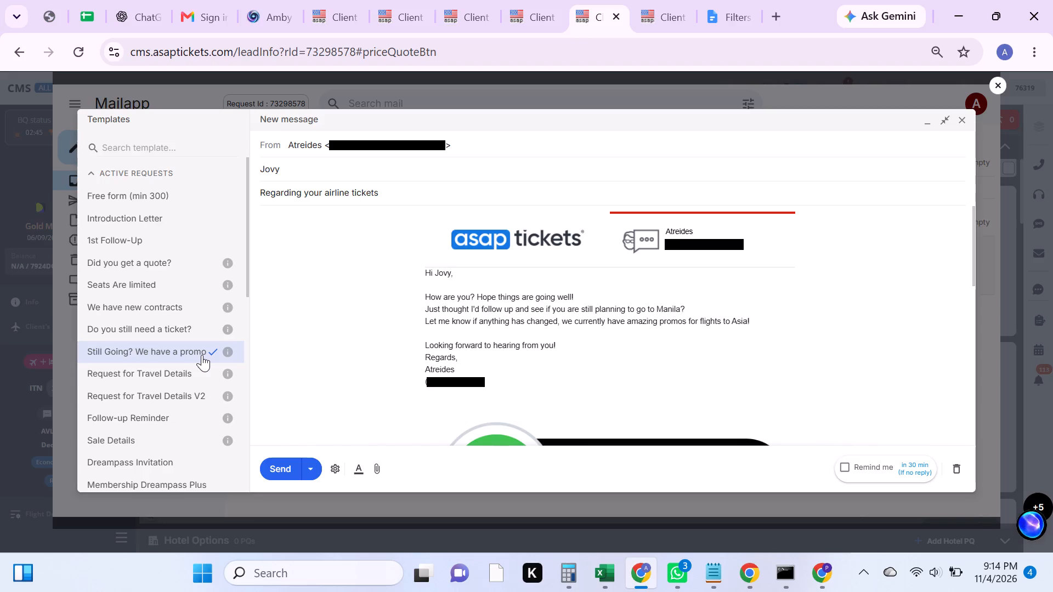
click(291, 465)
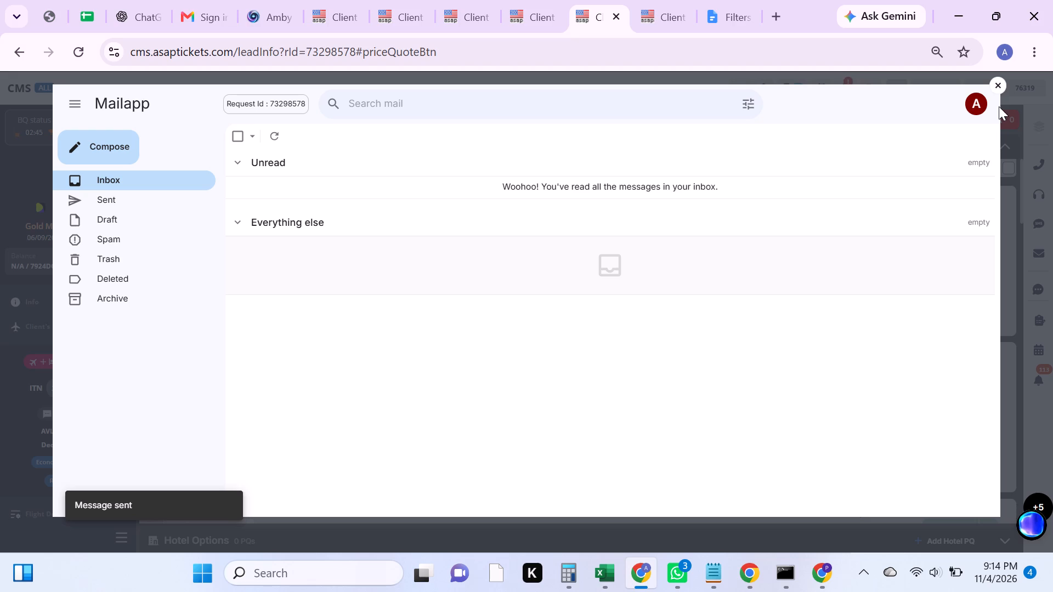
click(998, 86)
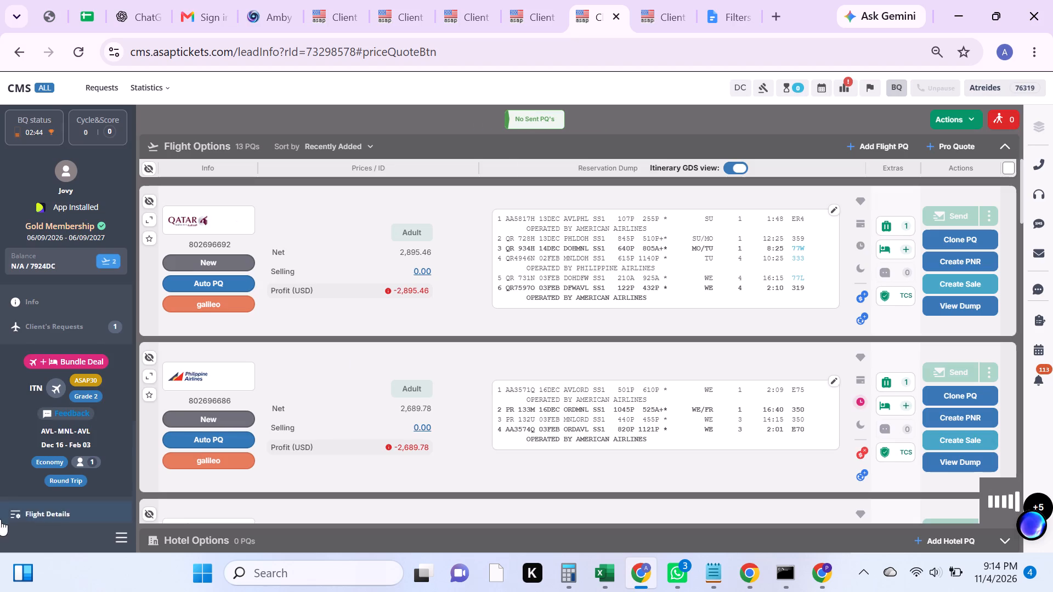
Open a Pro Quote for the AVL-MNL-AVL request.
scroll(49, 442, down, 2)
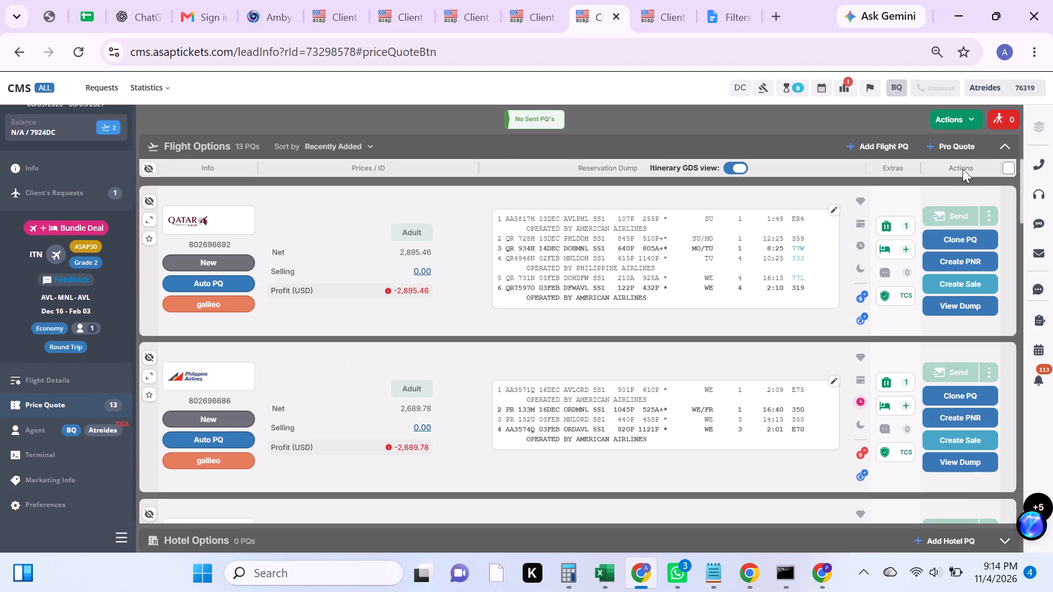
click(962, 149)
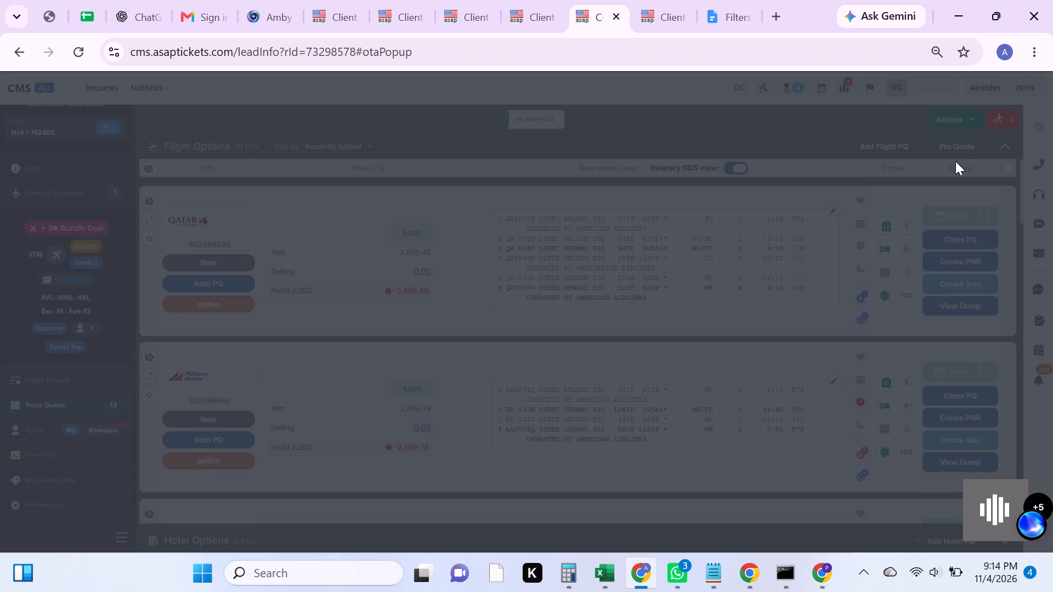
Switch to the WAS-LDY-WAS request, show its price quotes and open the client's call history.
click(654, 16)
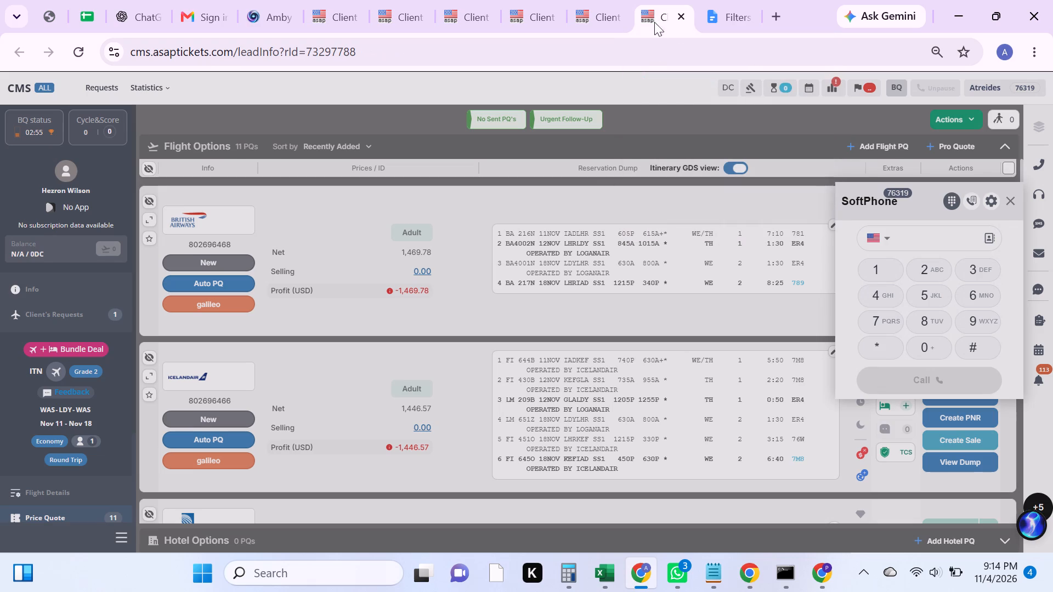
click(59, 510)
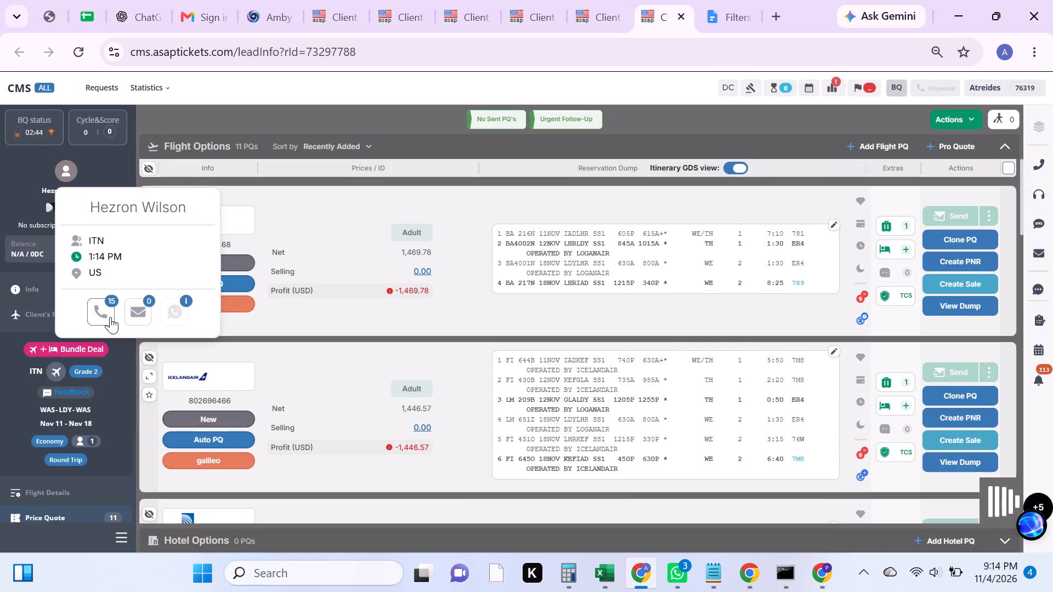
click(104, 309)
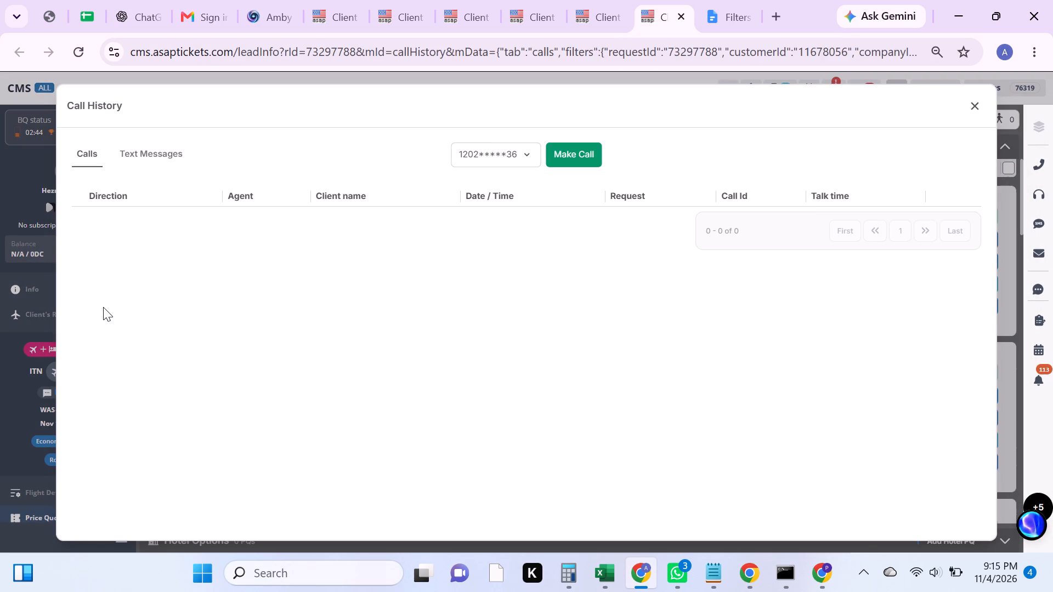
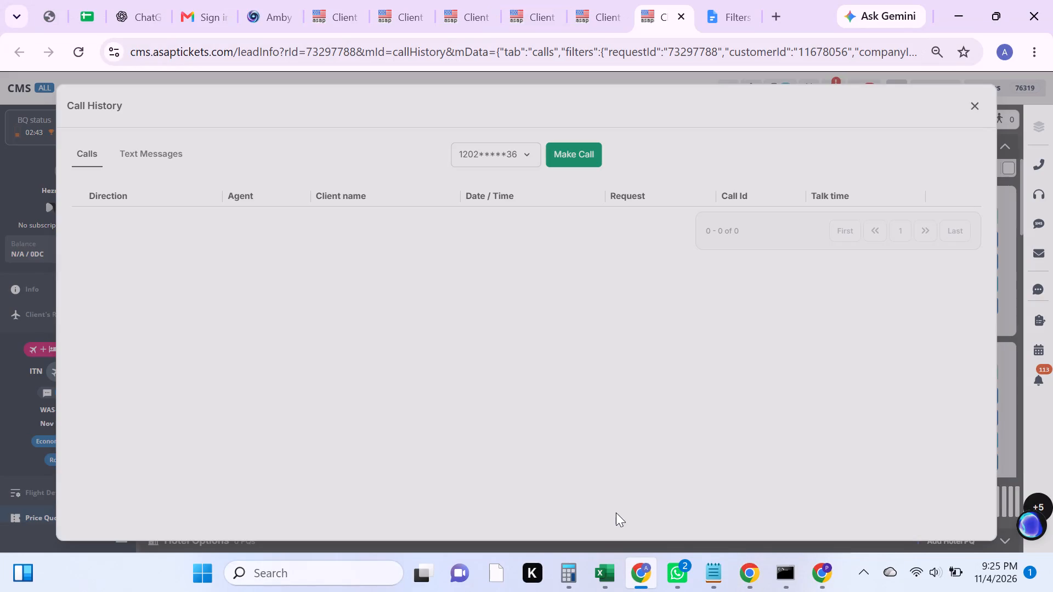
Call the WAS-LDY-WAS client and bring up the request's agent log and flight details during the call.
click(562, 162)
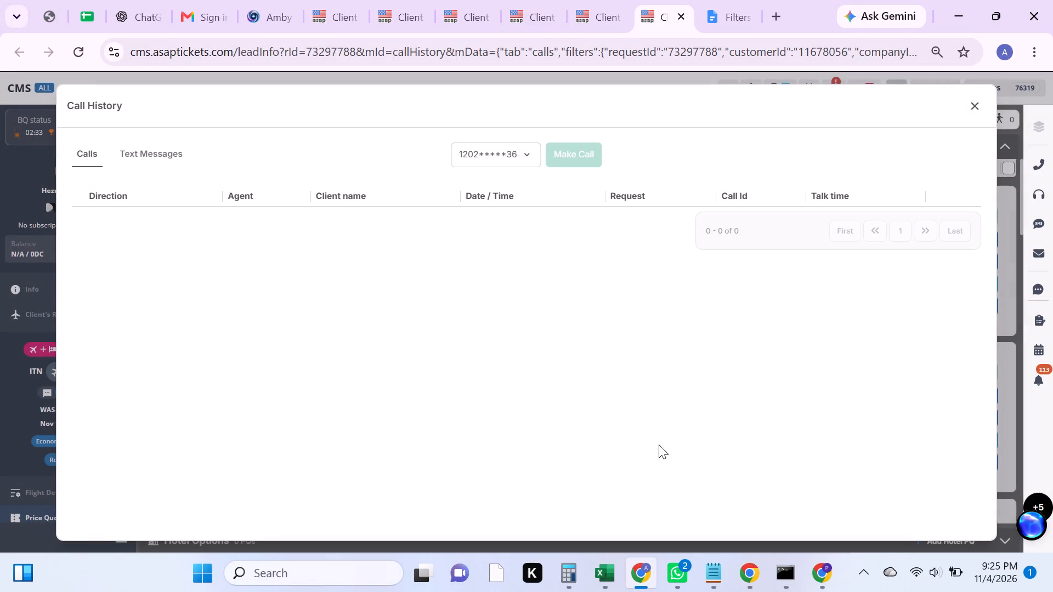
click(876, 269)
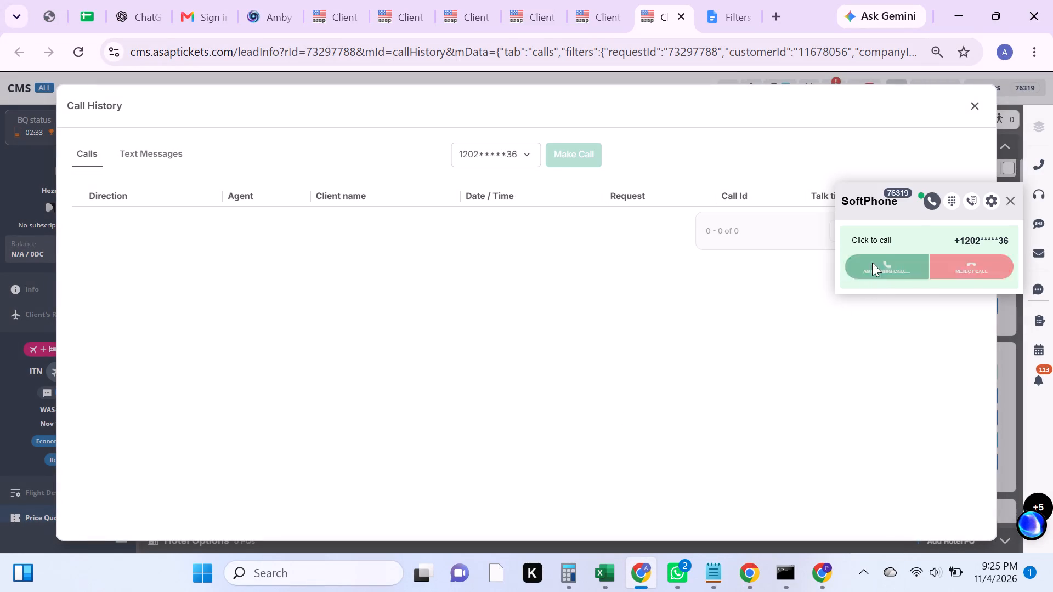
click(965, 113)
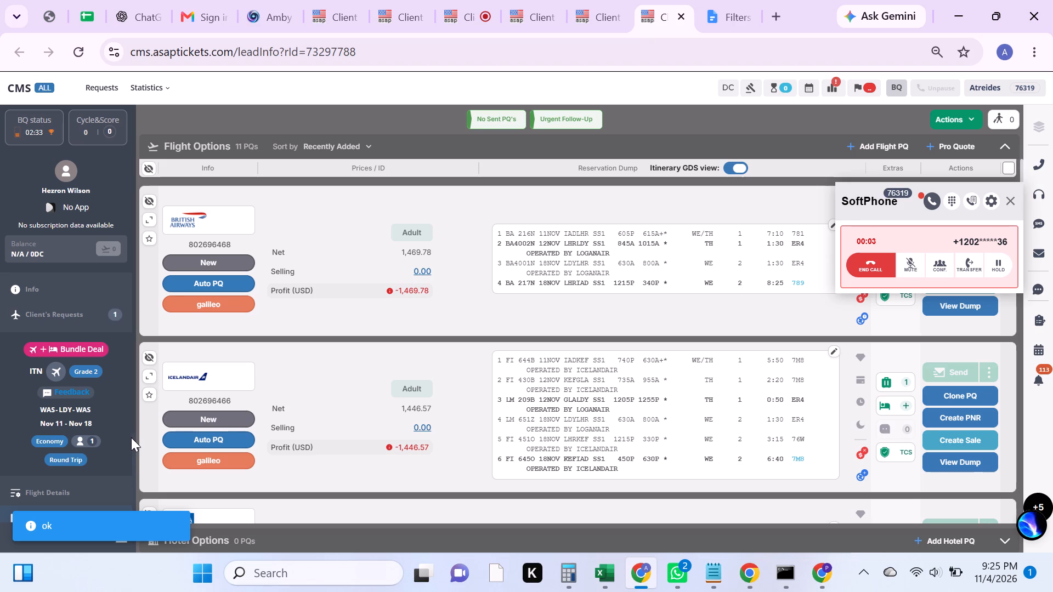
click(86, 485)
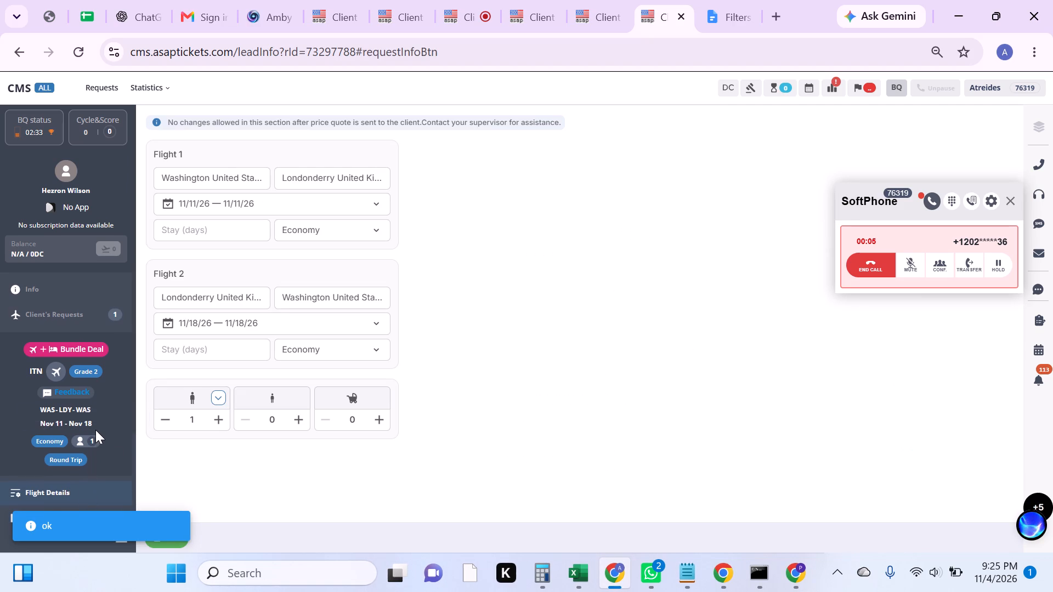
scroll(95, 430, down, 2)
click(97, 428)
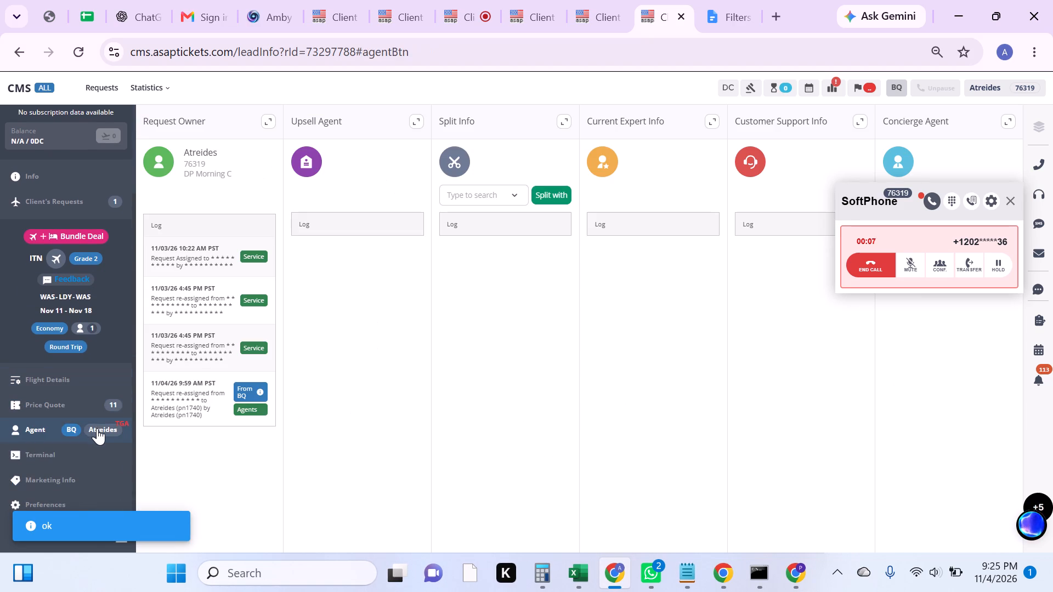
click(72, 383)
scroll(75, 383, up, 2)
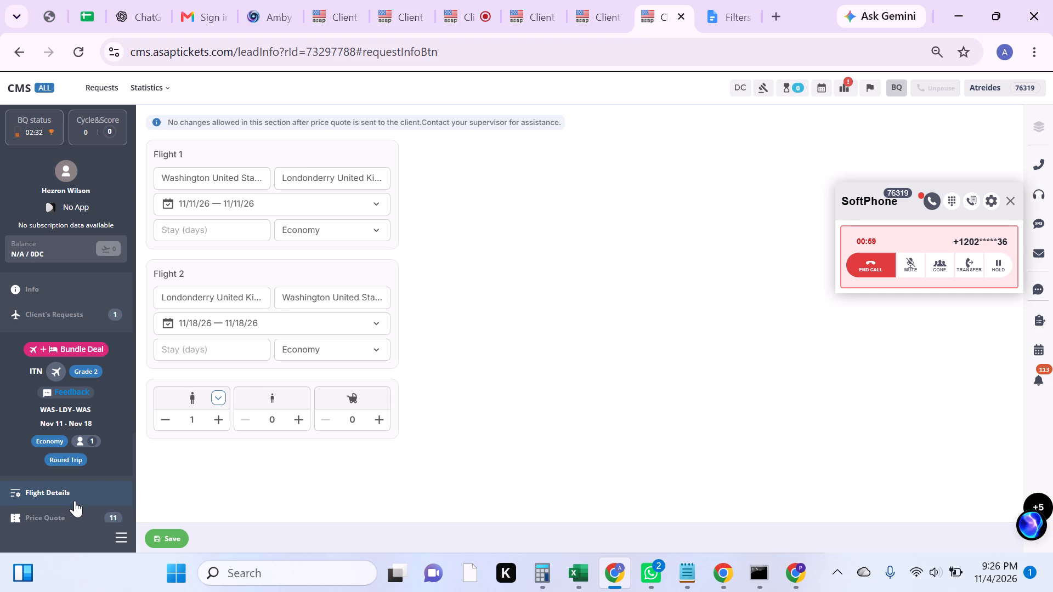
During the call, review the WAS-LDY-WAS request's price quotes against its flight details, ending on the flight details.
scroll(76, 505, down, 1)
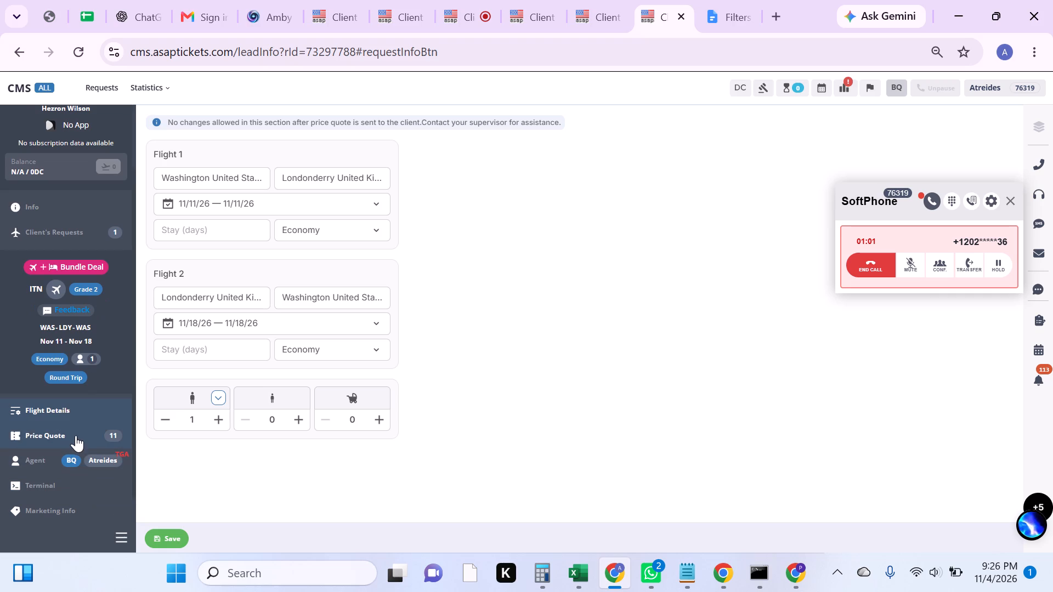
click(76, 435)
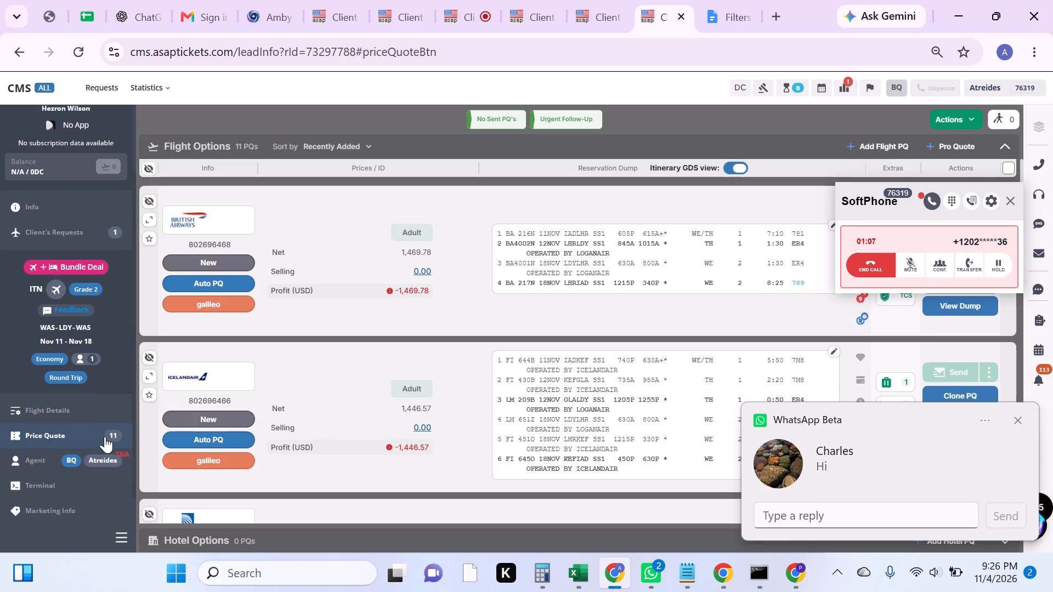
click(78, 417)
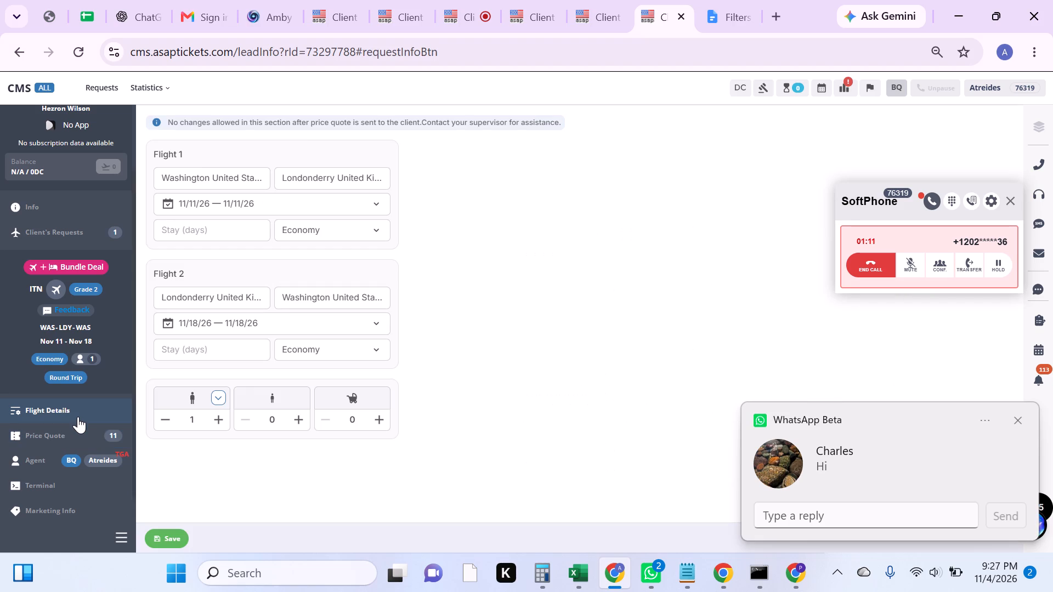
click(71, 439)
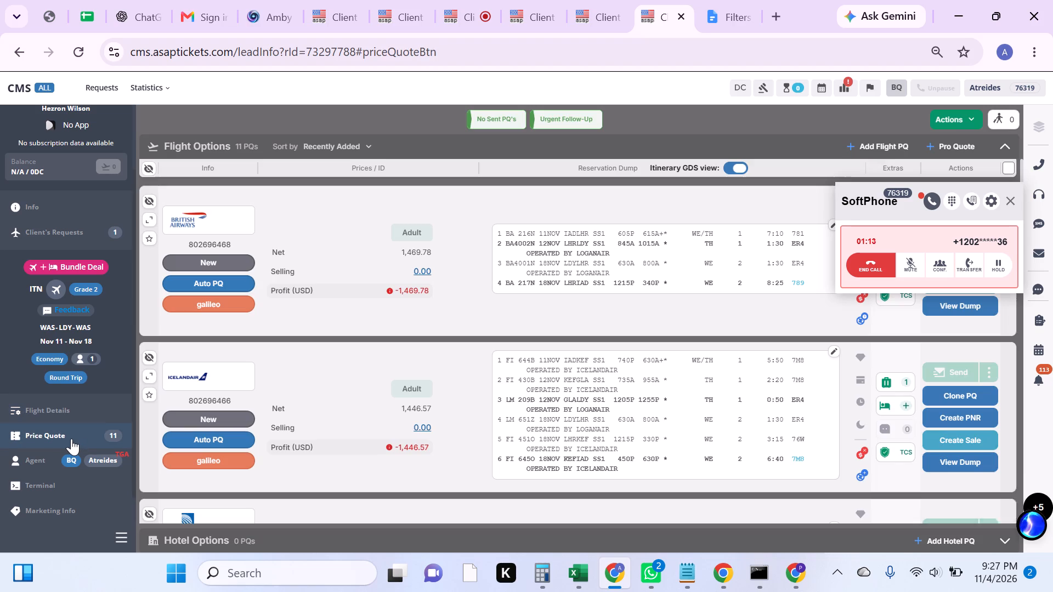
click(81, 402)
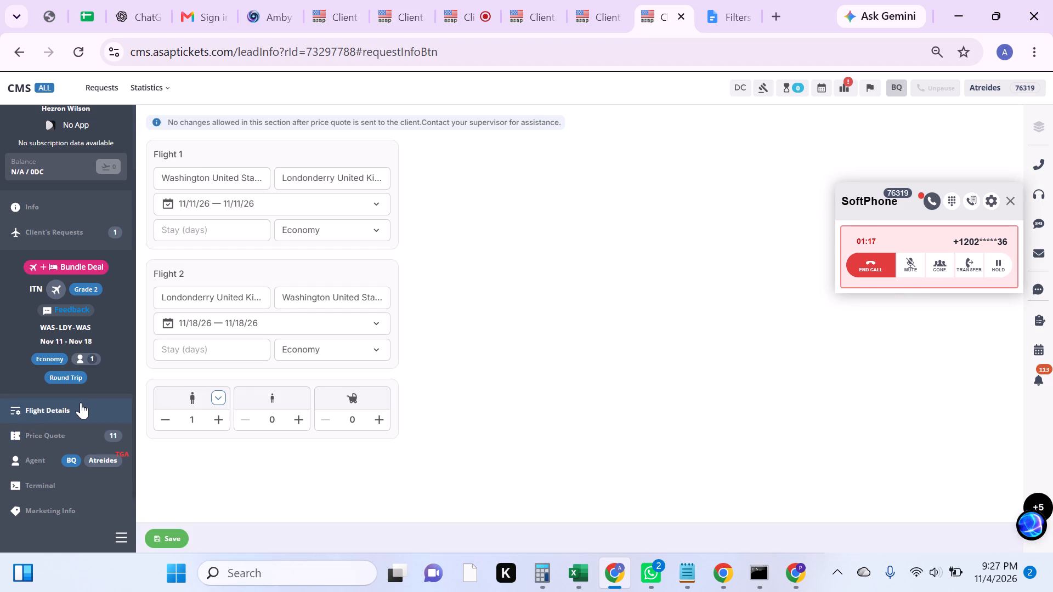
scroll(79, 403, up, 1)
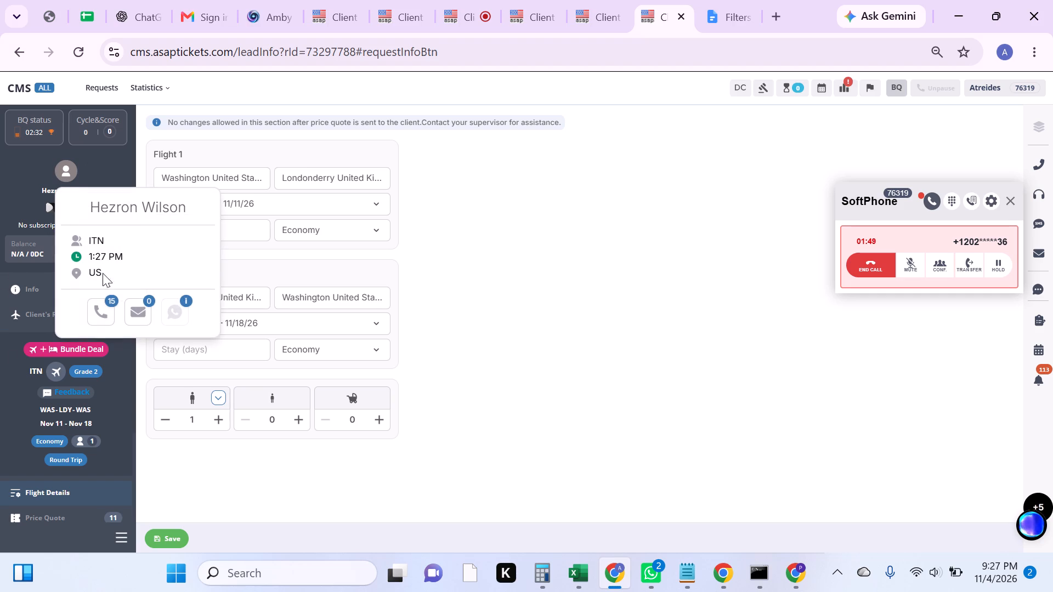
Send the WAS-LDY-WAS client an email using the "Still Going? We have a promo" template and end the call.
click(138, 321)
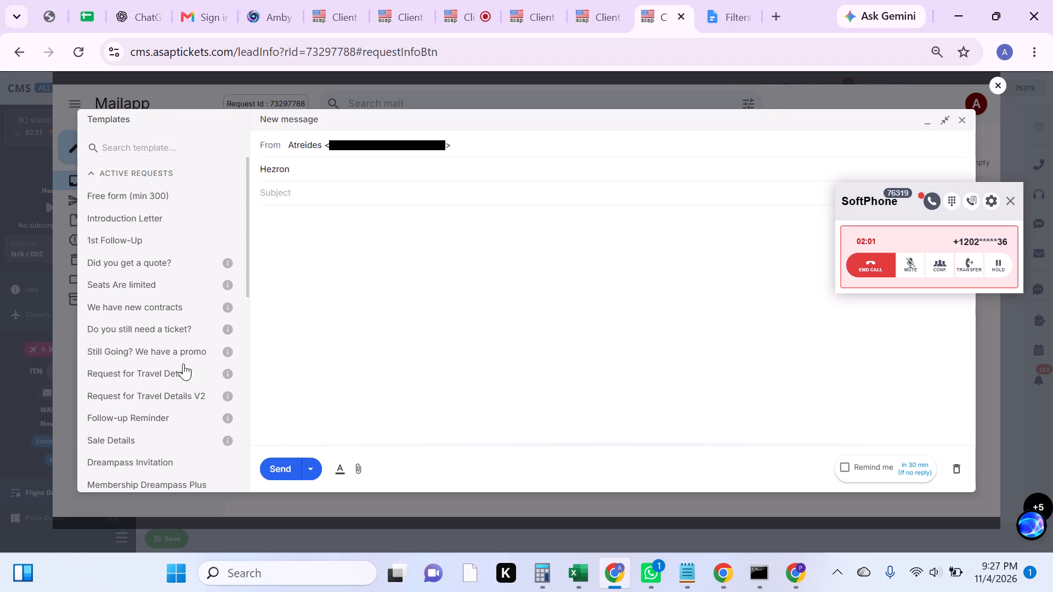
click(146, 357)
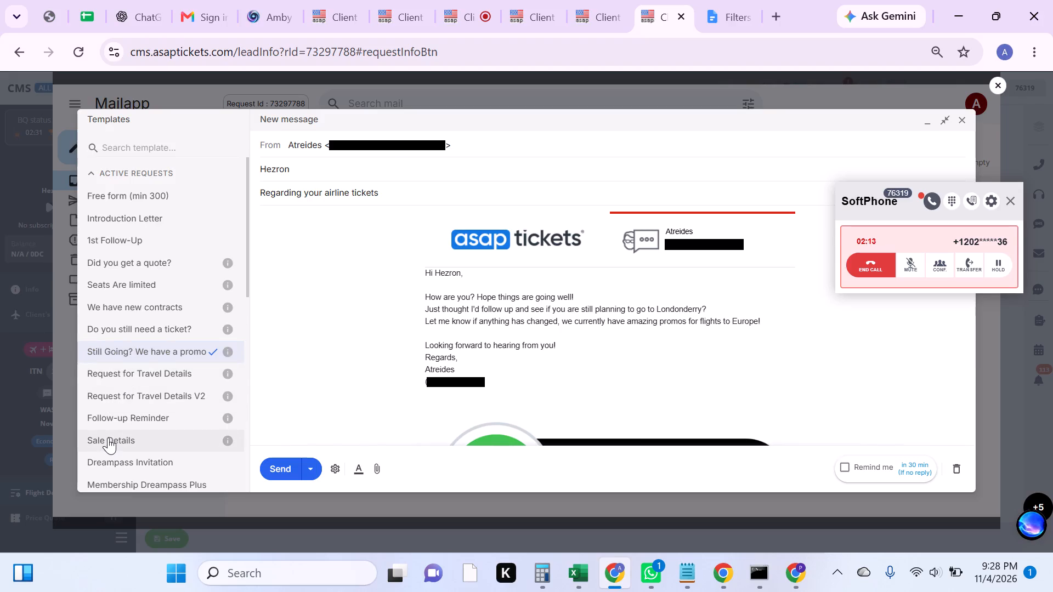
click(276, 463)
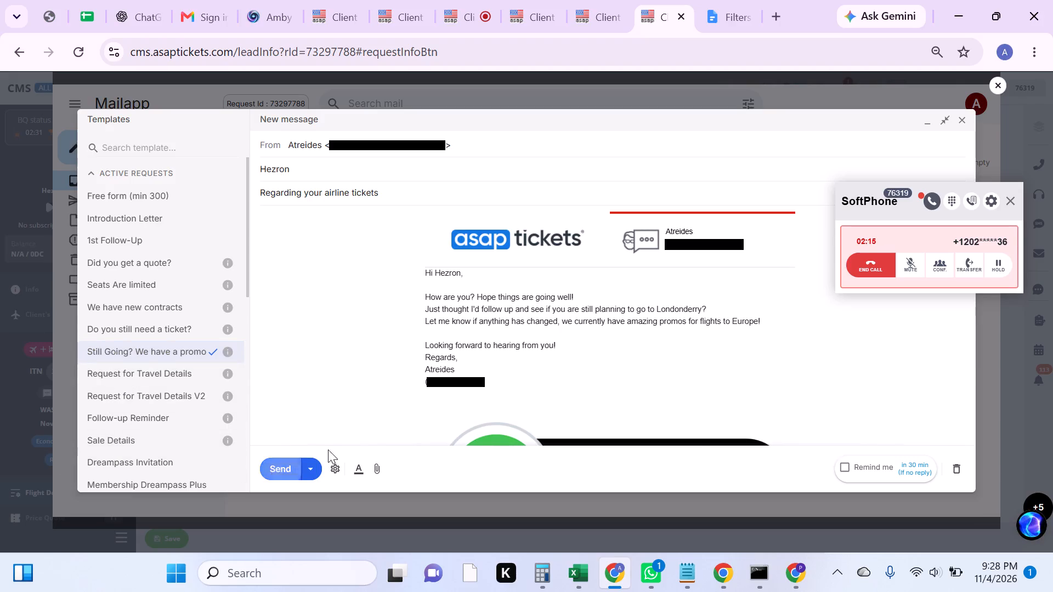
click(863, 254)
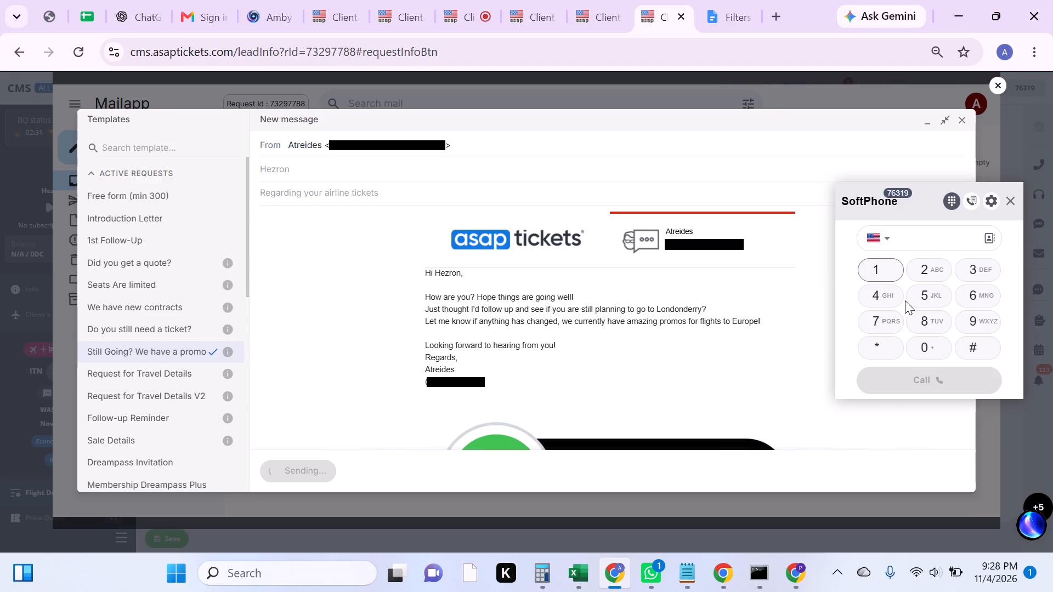
click(994, 77)
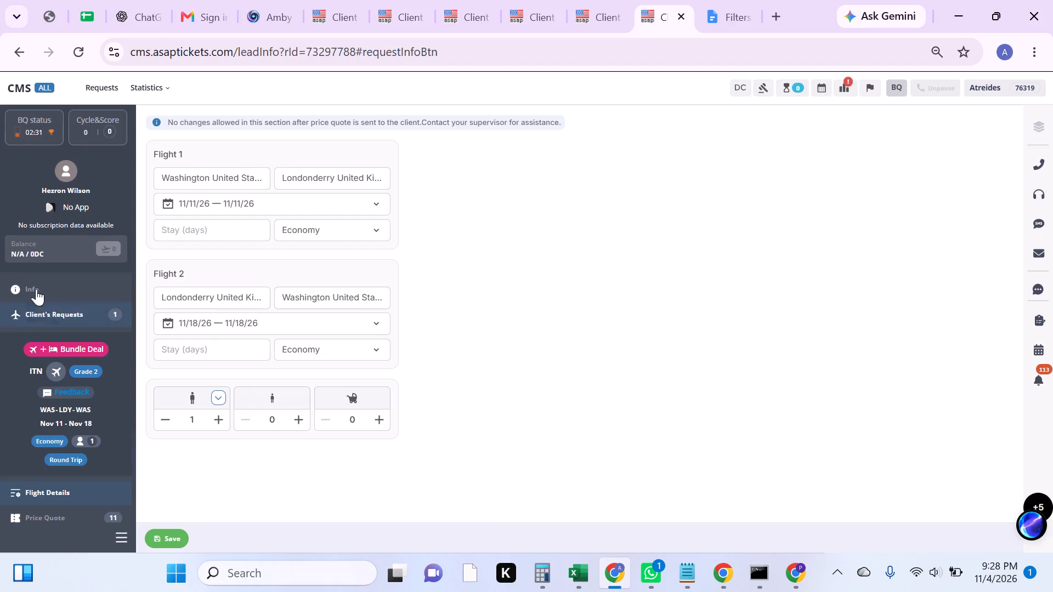
Open a Pro Quote from the WAS-LDY-WAS request's price quotes.
scroll(46, 507, down, 2)
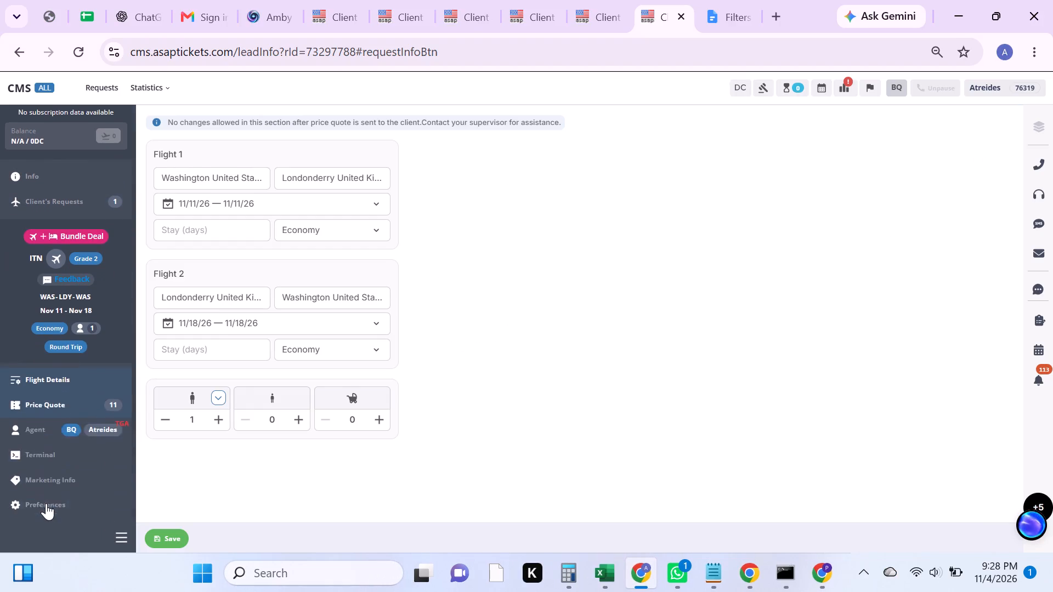
click(75, 408)
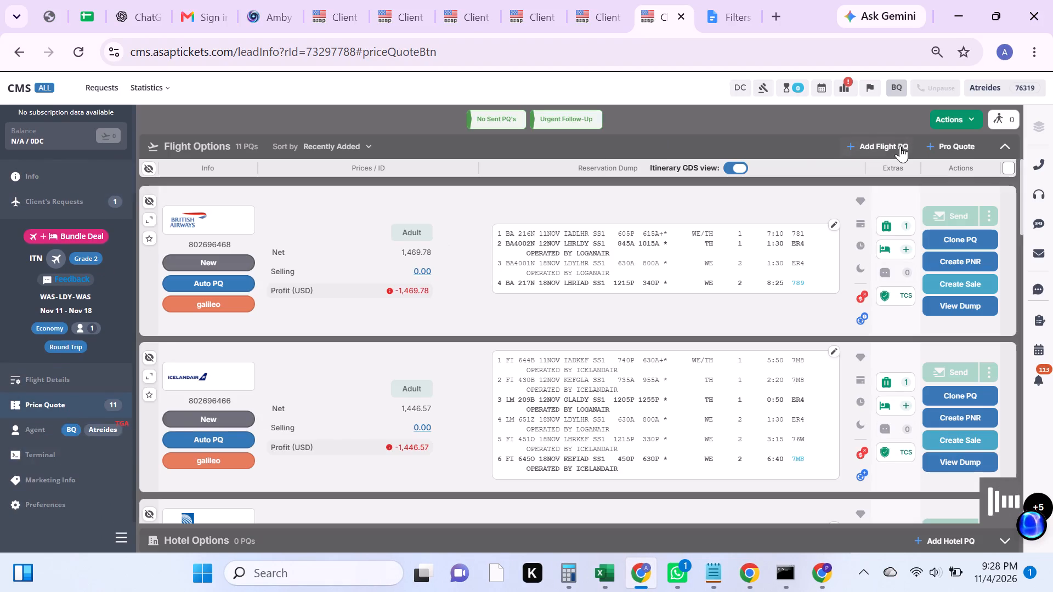
click(946, 143)
Switch to the AVL-MNL-AVL request's Pro Quote results and turn off the itinerary GDS view.
click(603, 14)
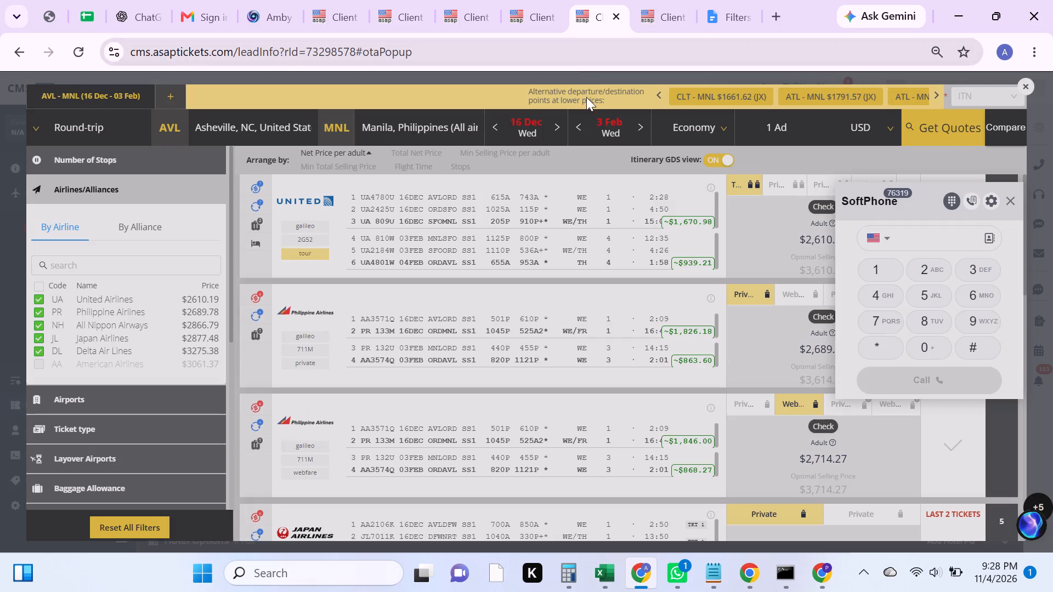
click(733, 161)
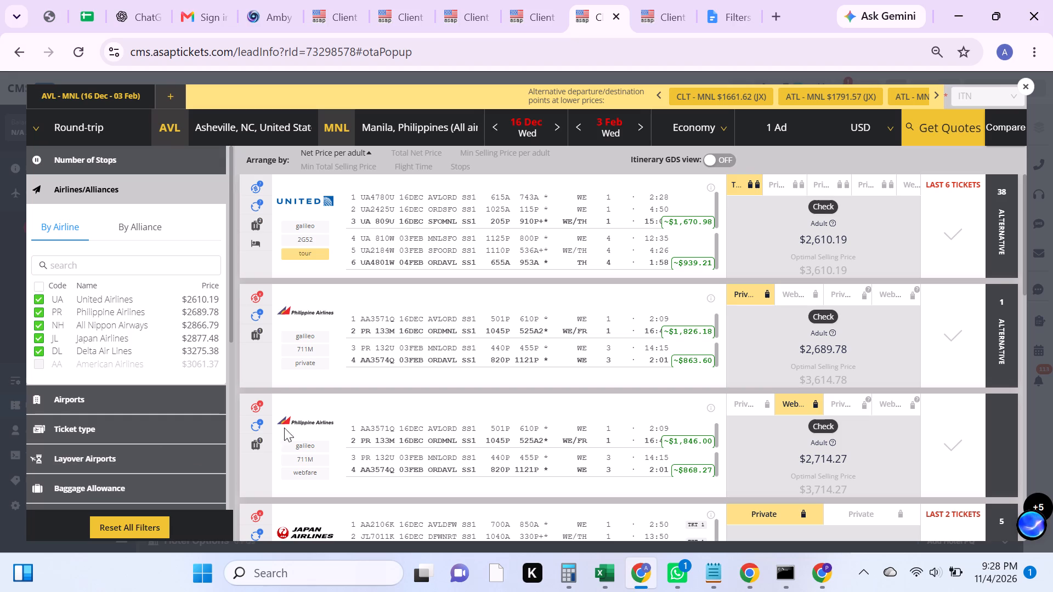
Reset all filters on the AVL-MNL quote results.
click(131, 528)
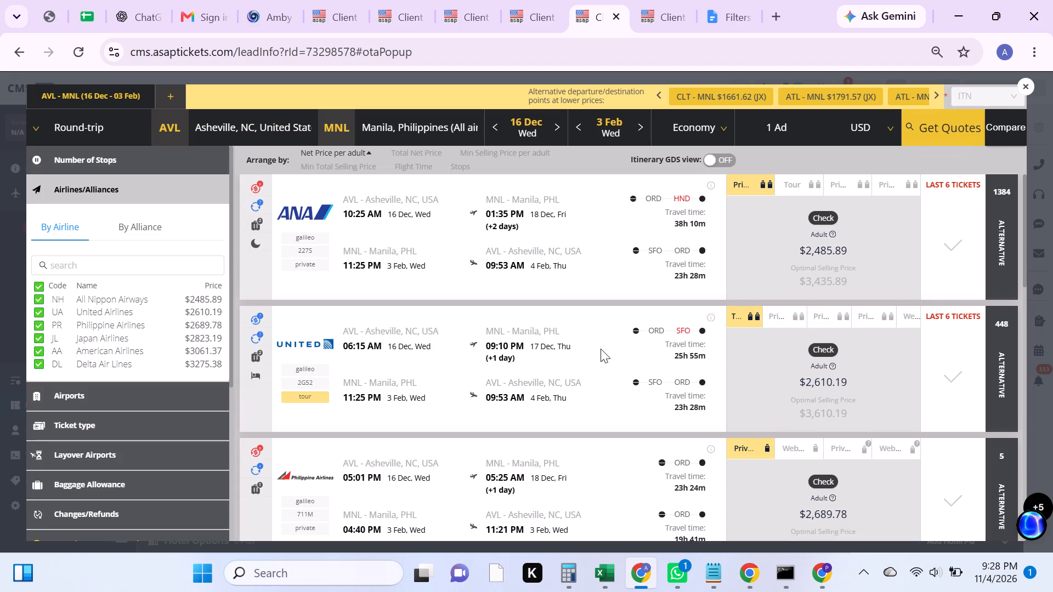
Select the $2,485.89 ANA itinerary and confirm it with a TCS bundled deal priced at 2498.00.
click(942, 248)
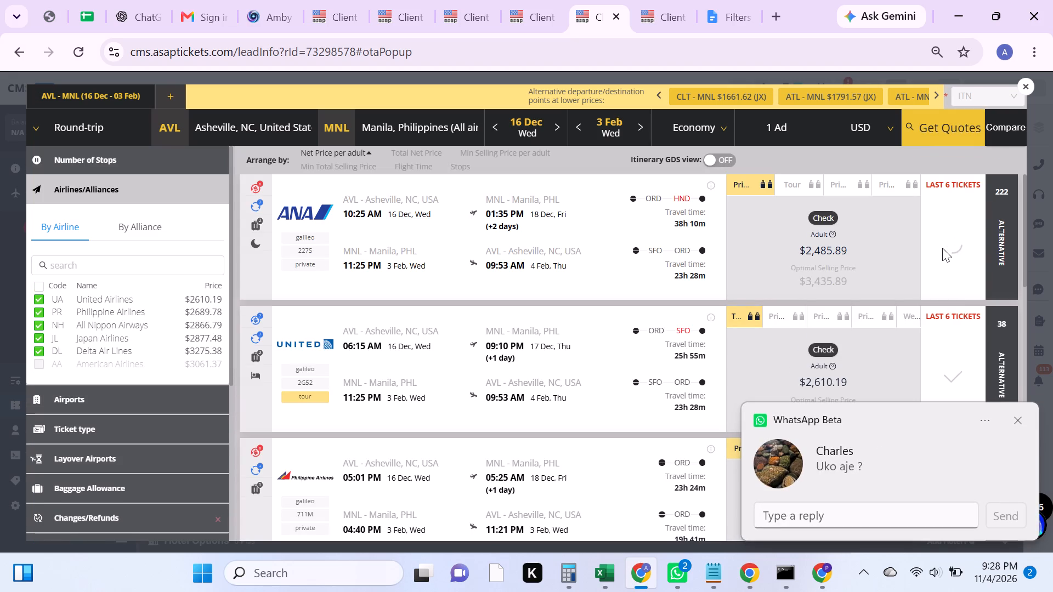
click(1016, 422)
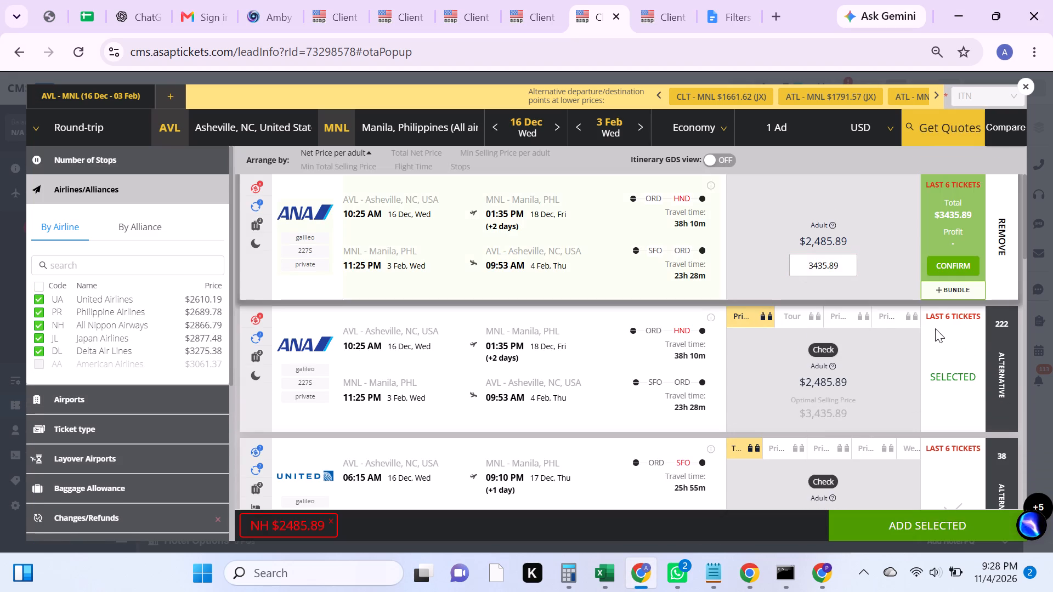
click(941, 288)
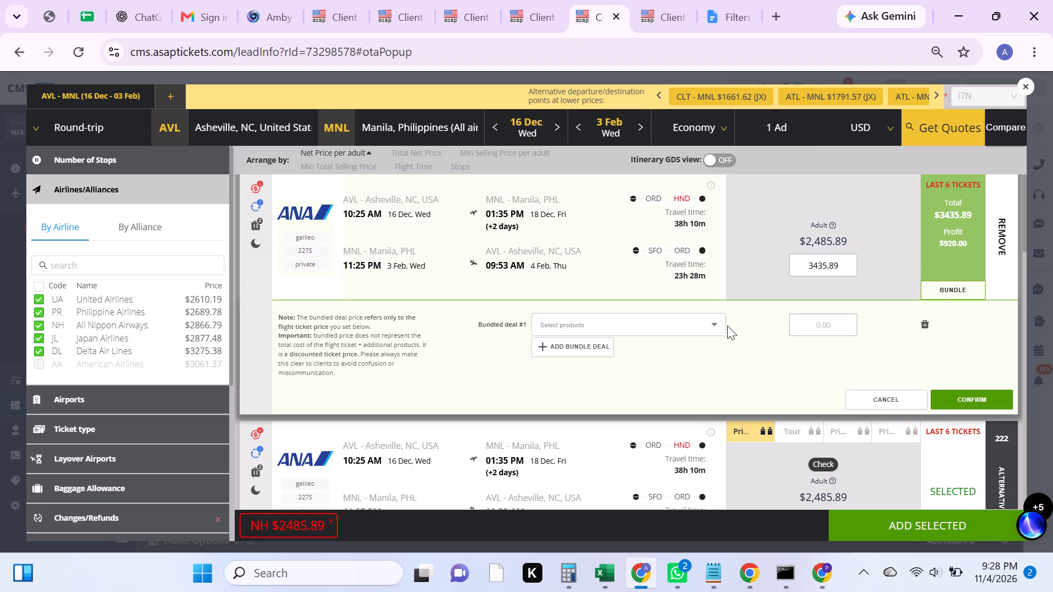
click(716, 325)
click(692, 350)
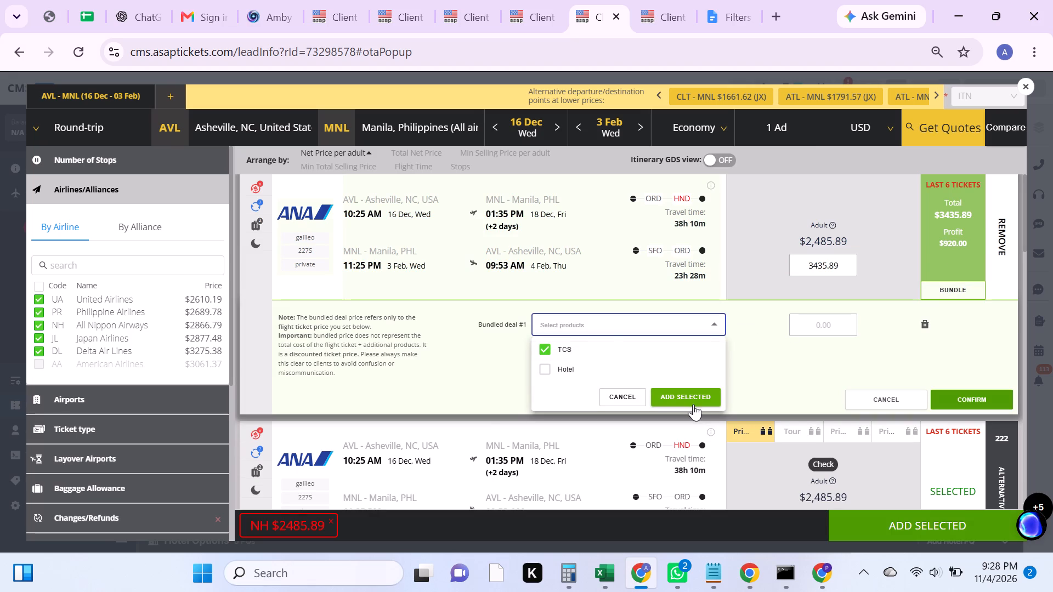
click(691, 397)
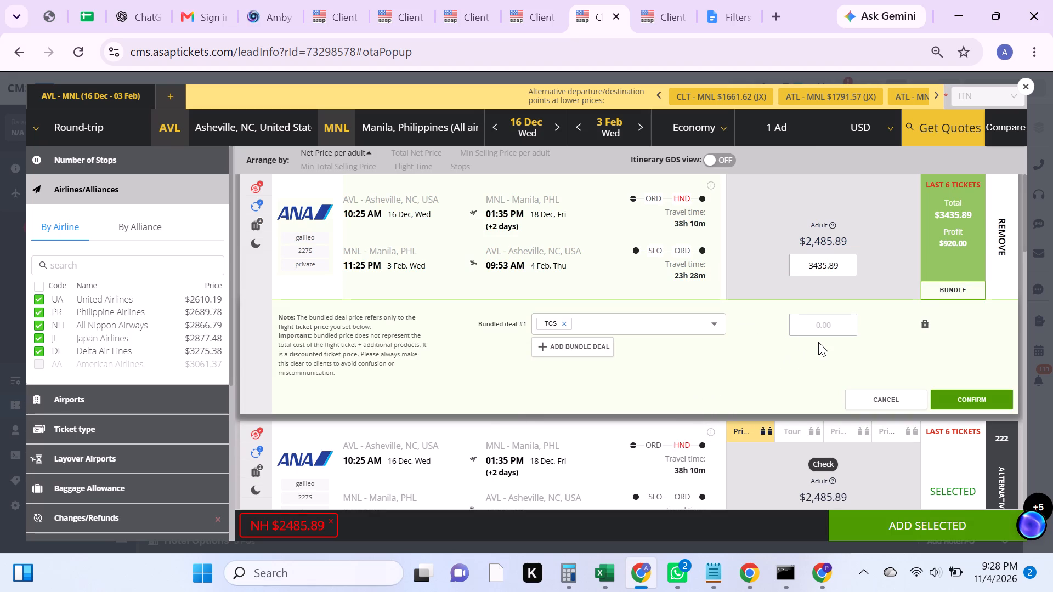
click(816, 327)
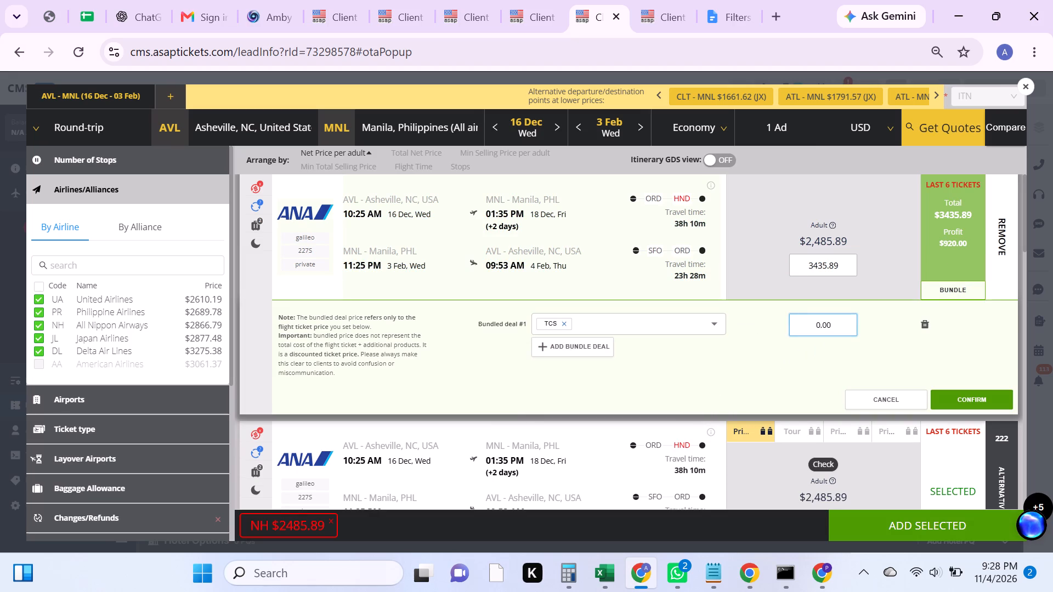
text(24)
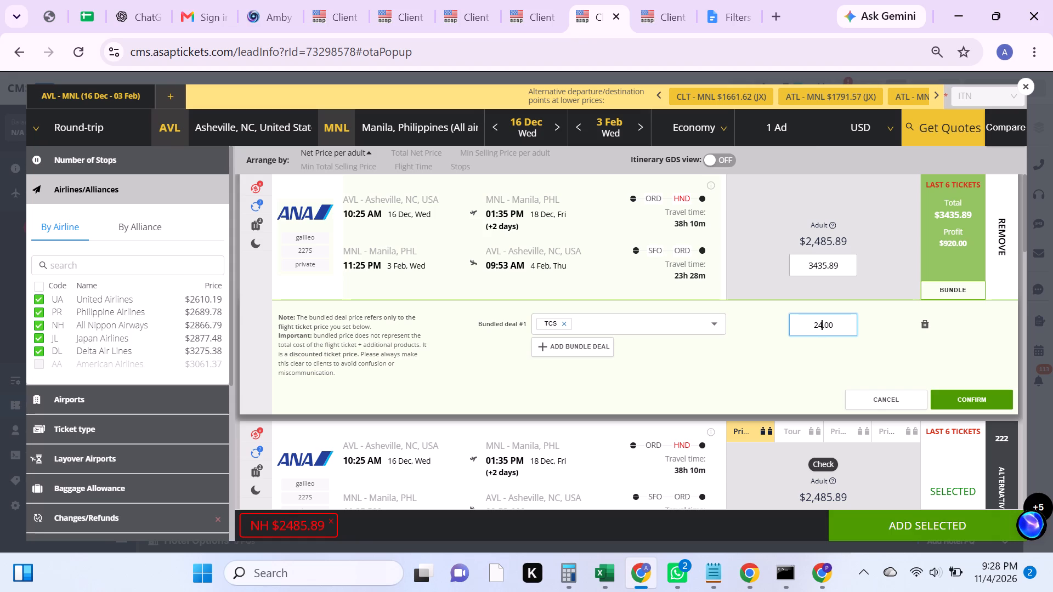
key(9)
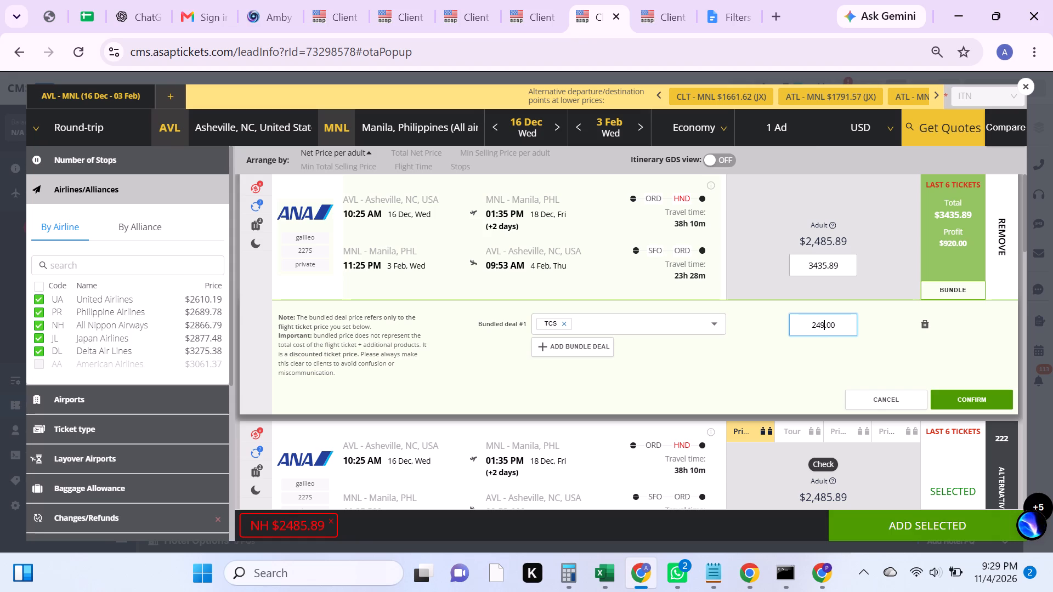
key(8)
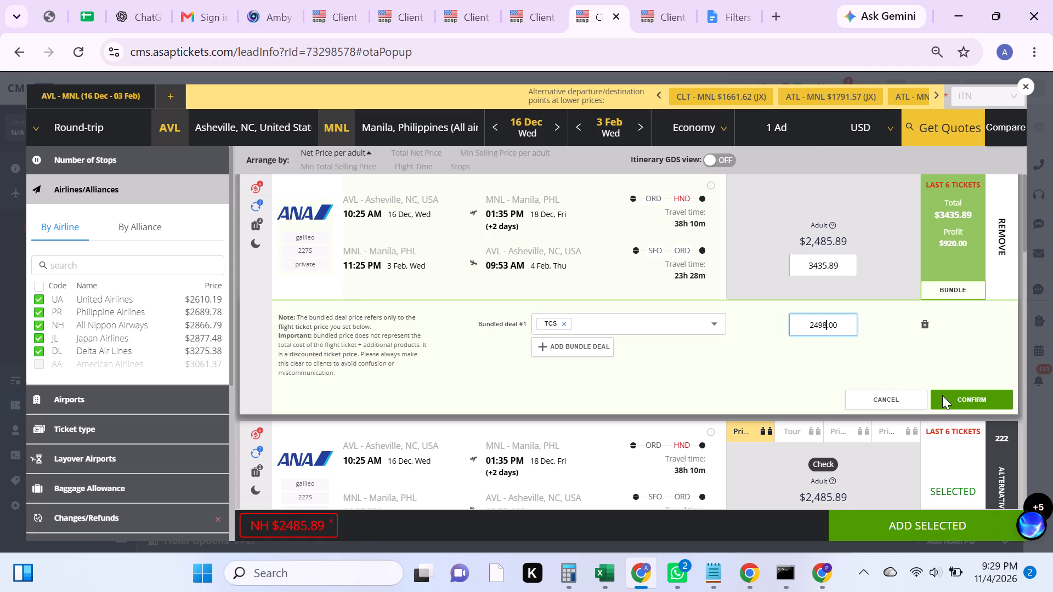
click(953, 396)
Select the $2,689.78 Philippine Airlines private-fare itinerary, add a TCS bundled deal and enter its bundled price.
scroll(933, 390, down, 3)
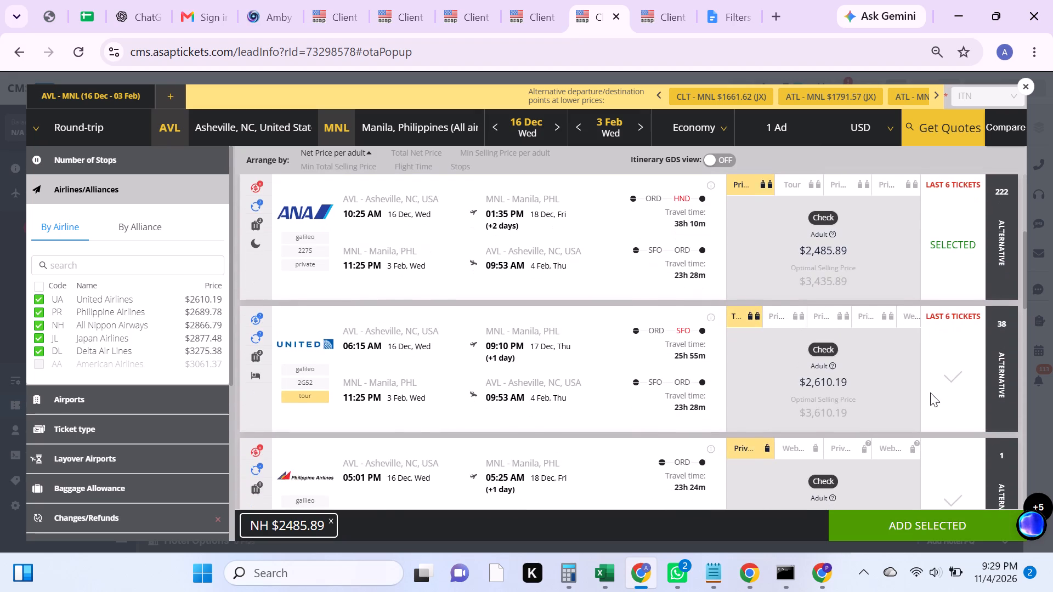
scroll(930, 392, down, 2)
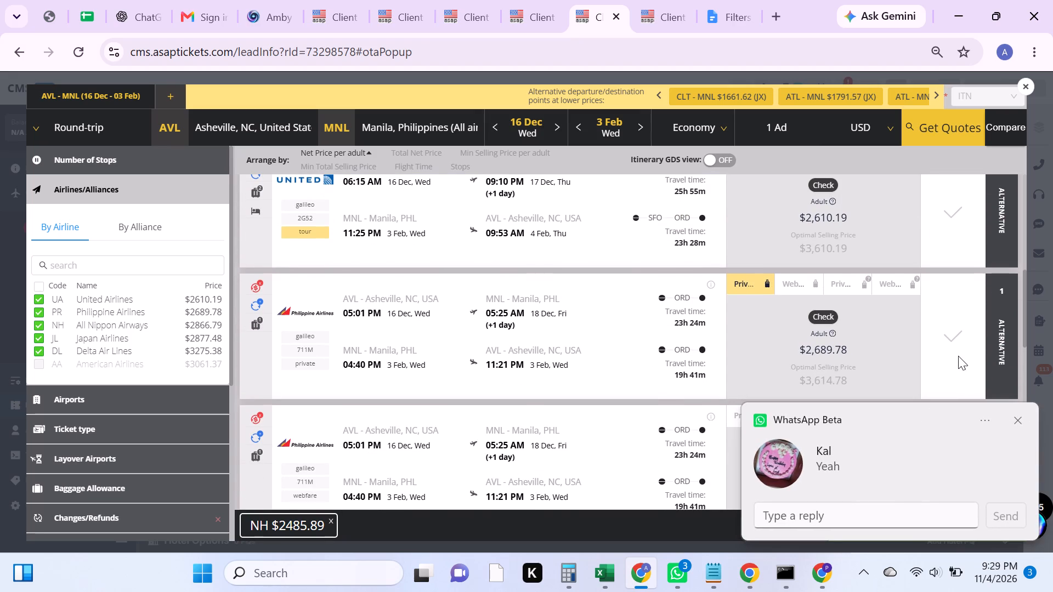
click(949, 340)
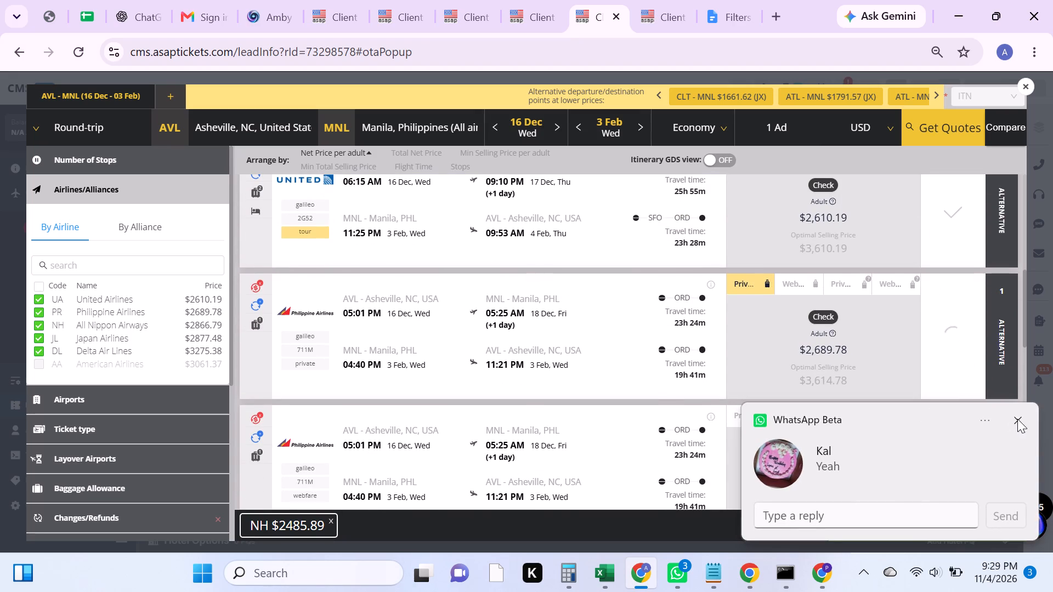
click(1017, 419)
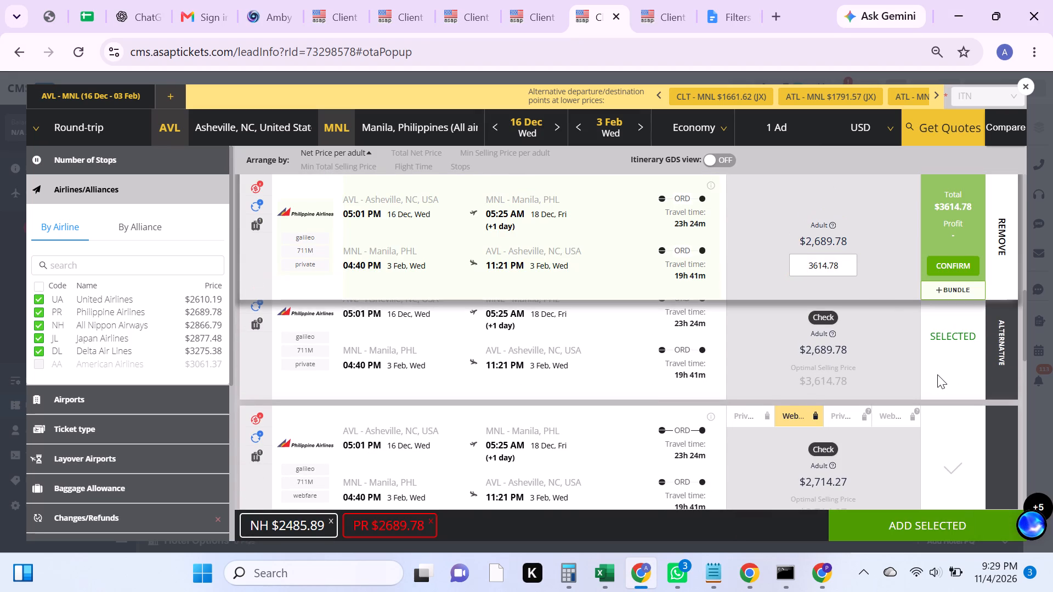
click(947, 290)
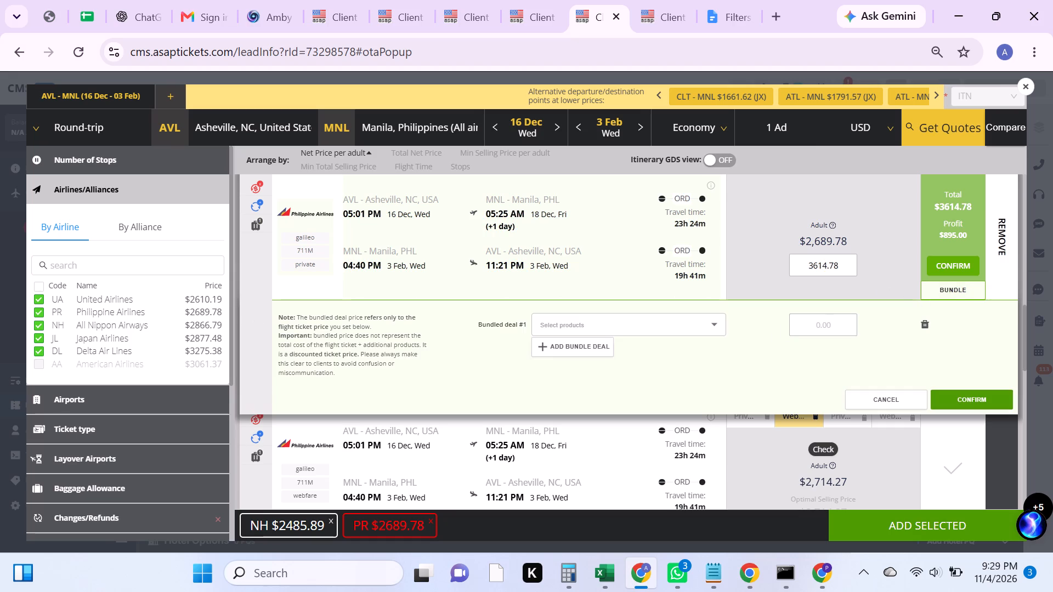
click(714, 326)
click(683, 351)
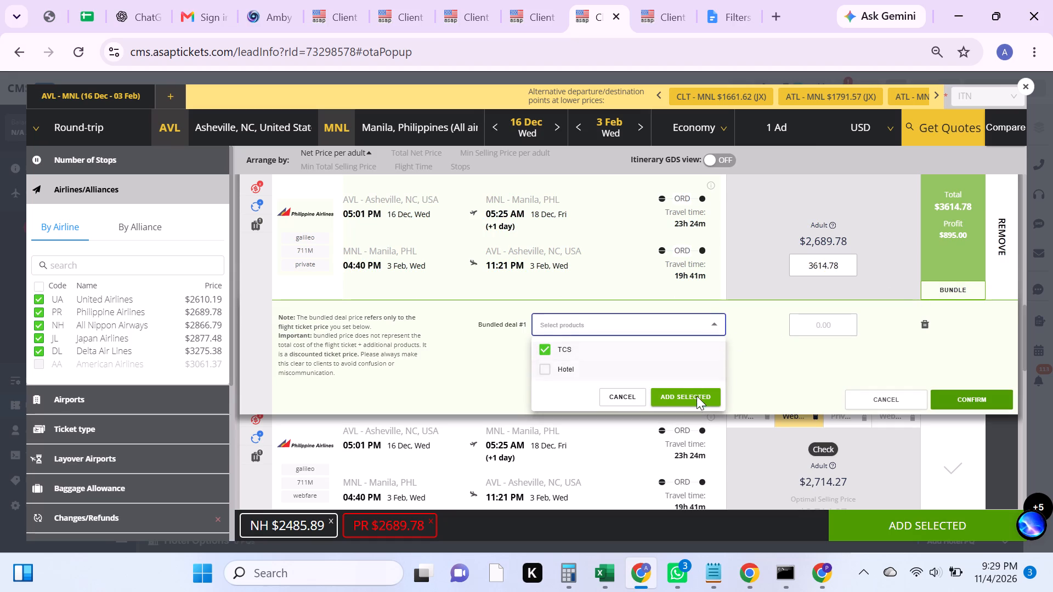
click(696, 396)
click(810, 327)
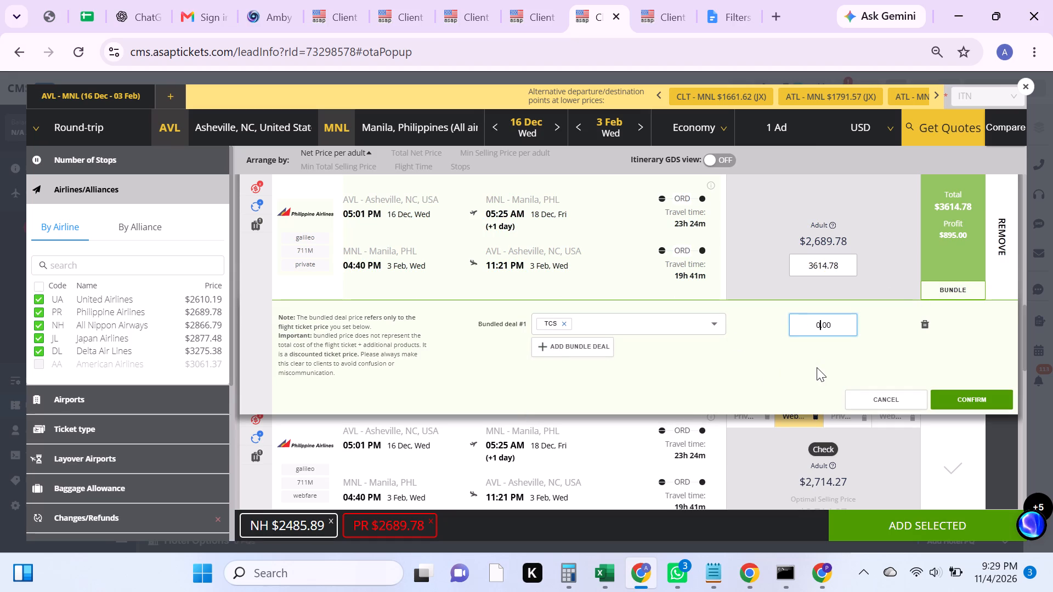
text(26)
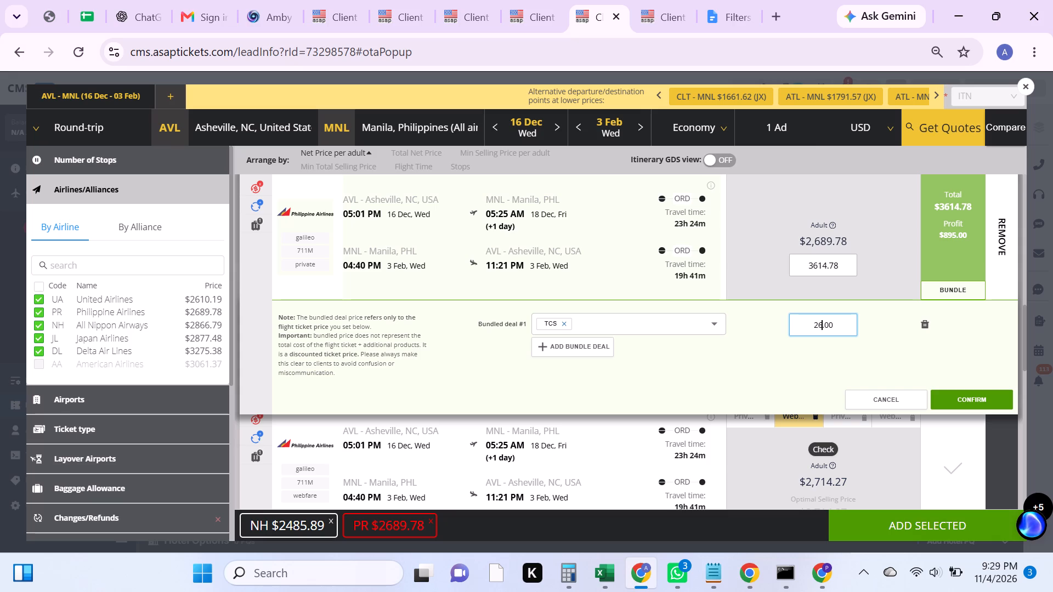
Set the TCS bundled deal price of the $2,689.78 Philippine Airlines option to 2698.00.
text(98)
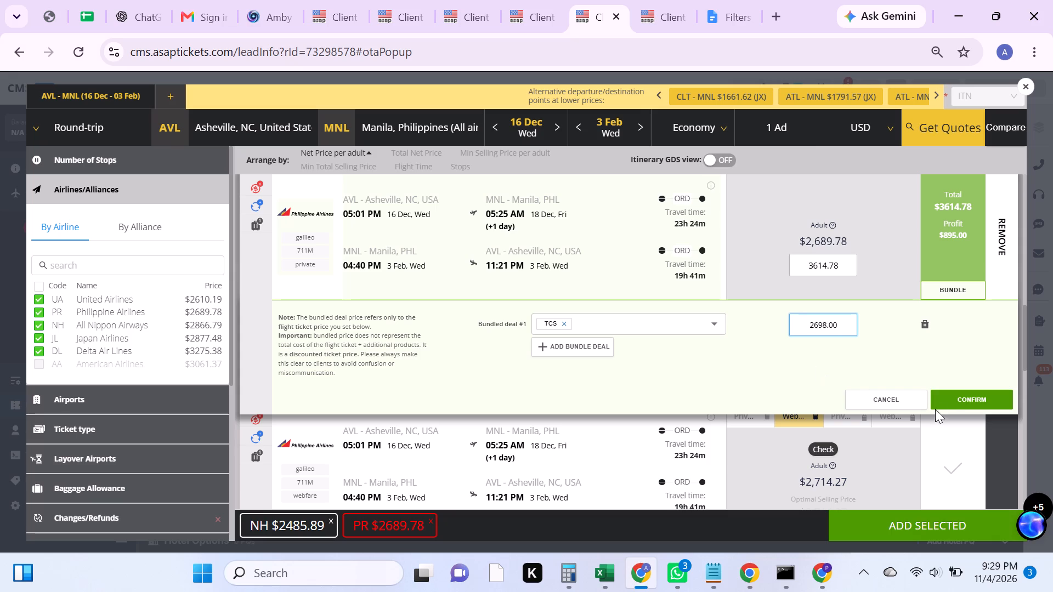
click(953, 396)
Select the private Philippine Airlines option at $2,925.09 returning via HKG and DFW, and add TCS as its bundled deal product.
scroll(953, 396, down, 2)
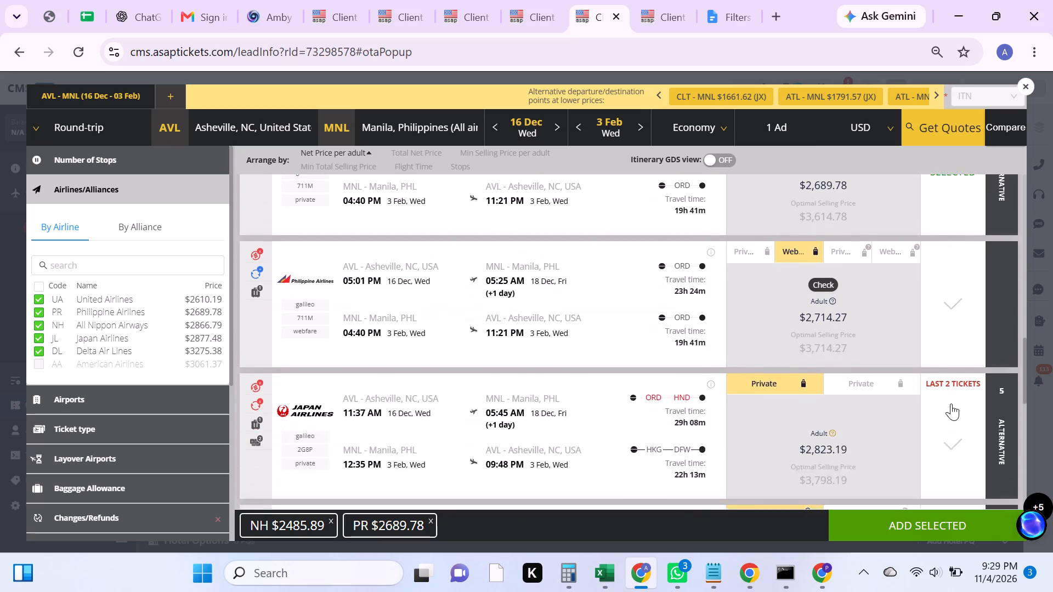
scroll(951, 403, down, 4)
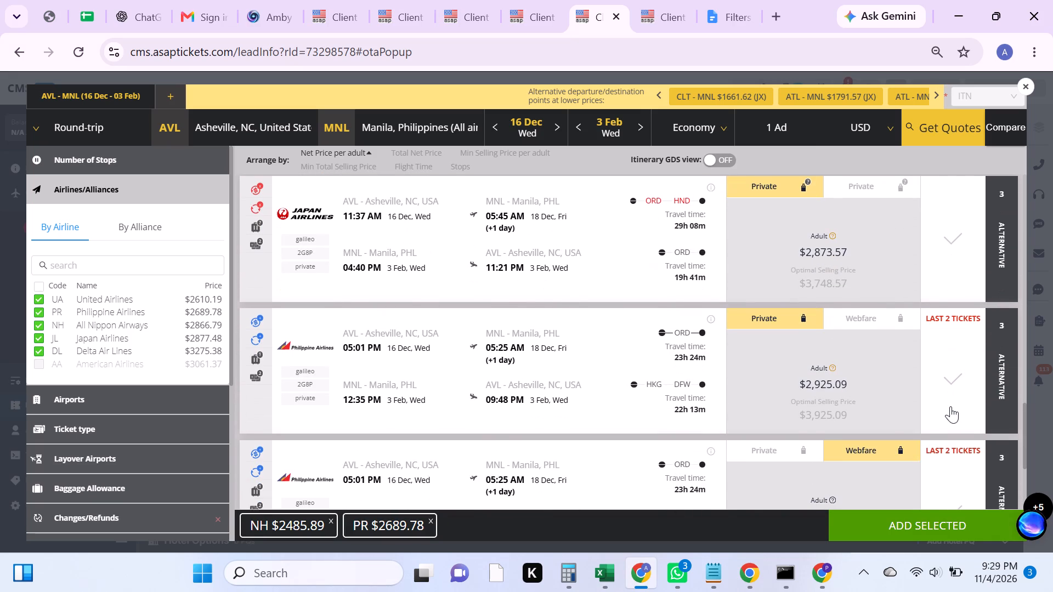
click(952, 386)
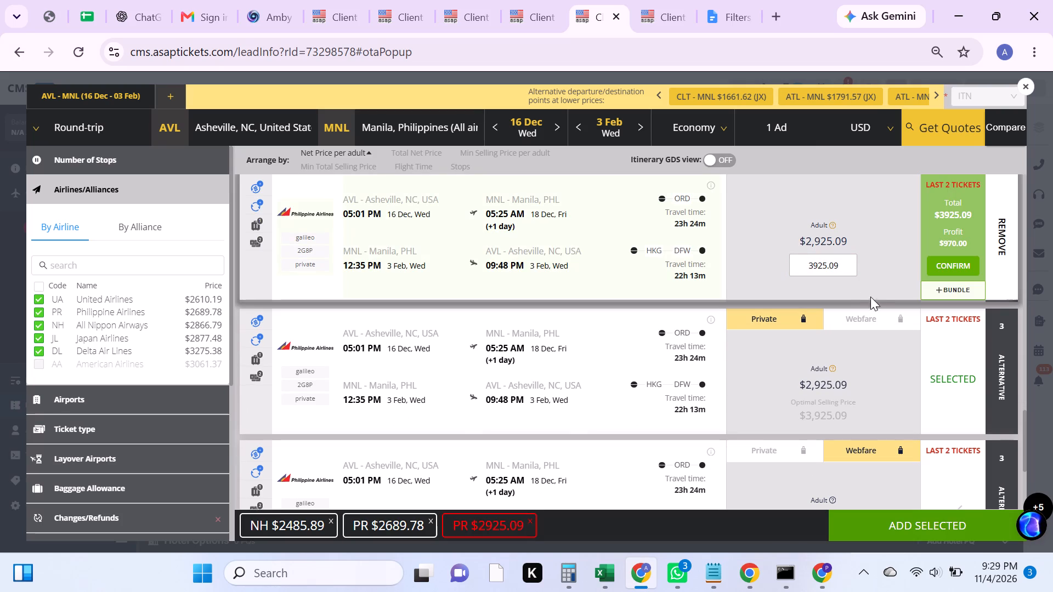
click(938, 292)
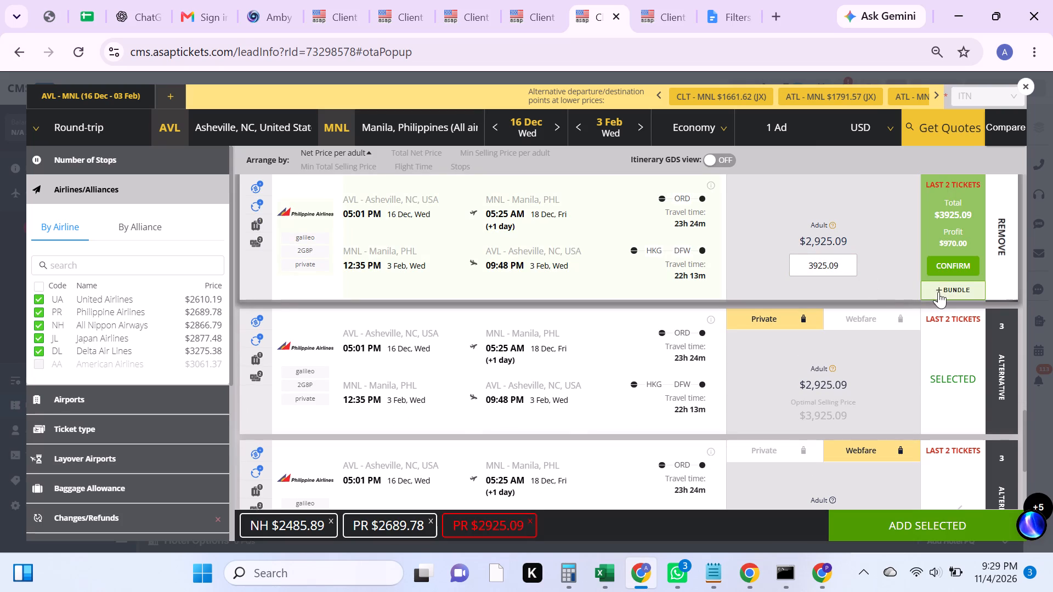
click(717, 318)
click(699, 334)
click(698, 347)
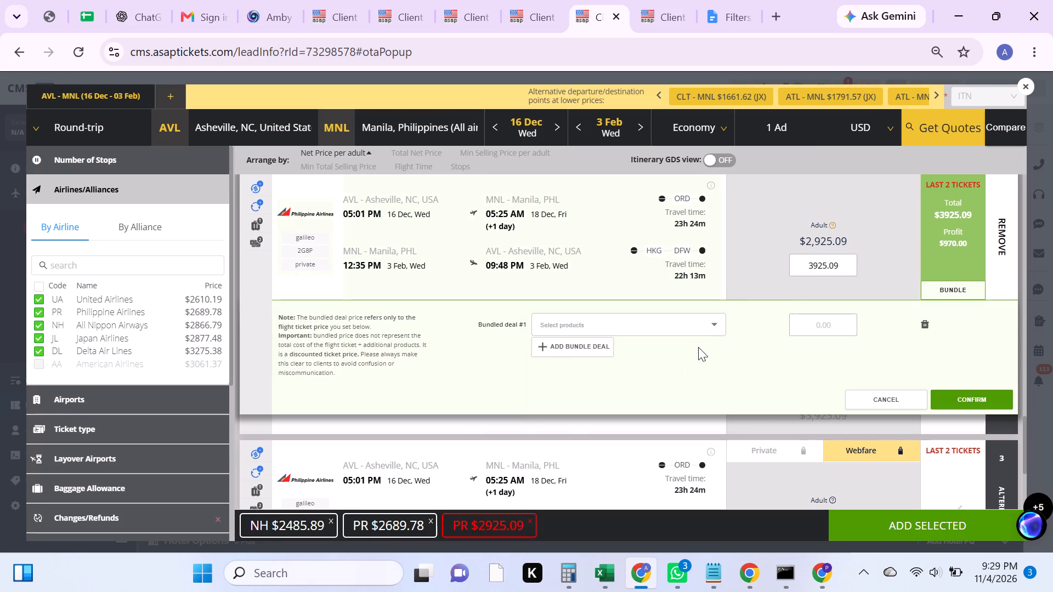
click(710, 325)
click(631, 354)
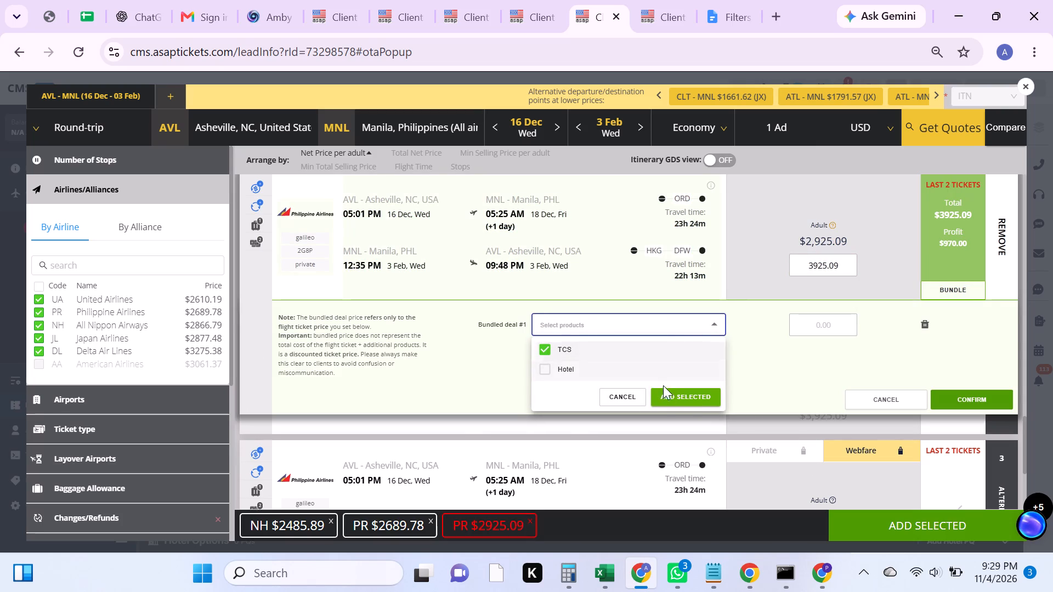
click(687, 401)
Set the TCS bundled deal price of the $2,925.09 Philippine Airlines option to 2945.00.
click(814, 328)
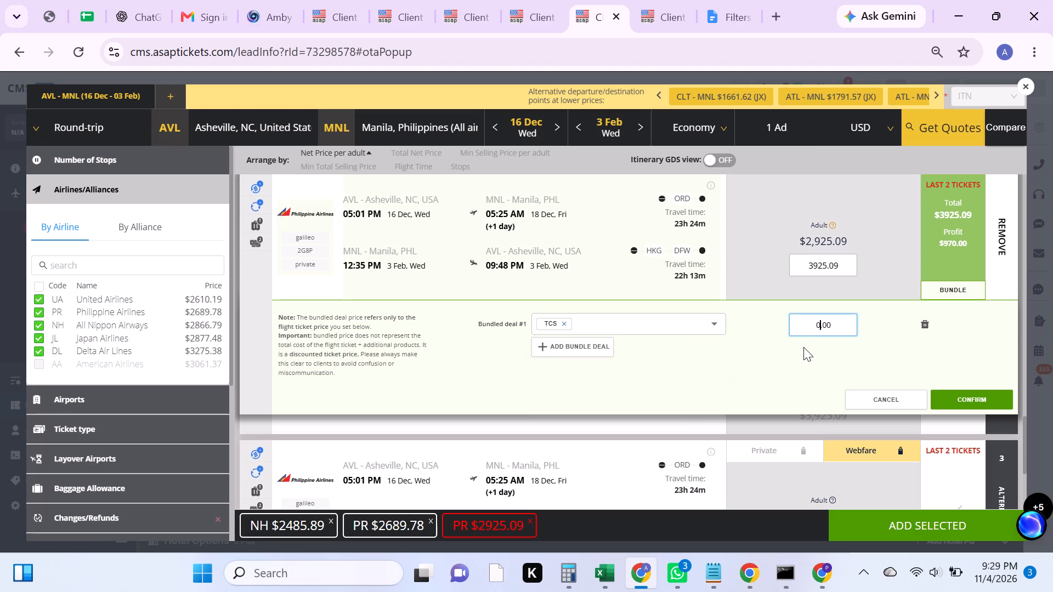
key(2)
text(97)
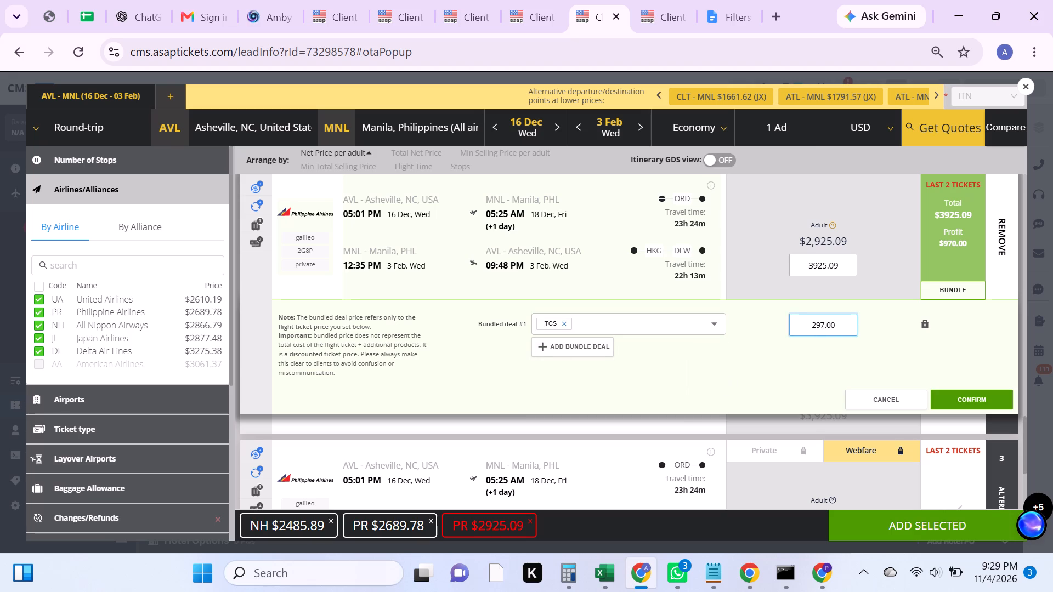
key(BackSpace)
text(45)
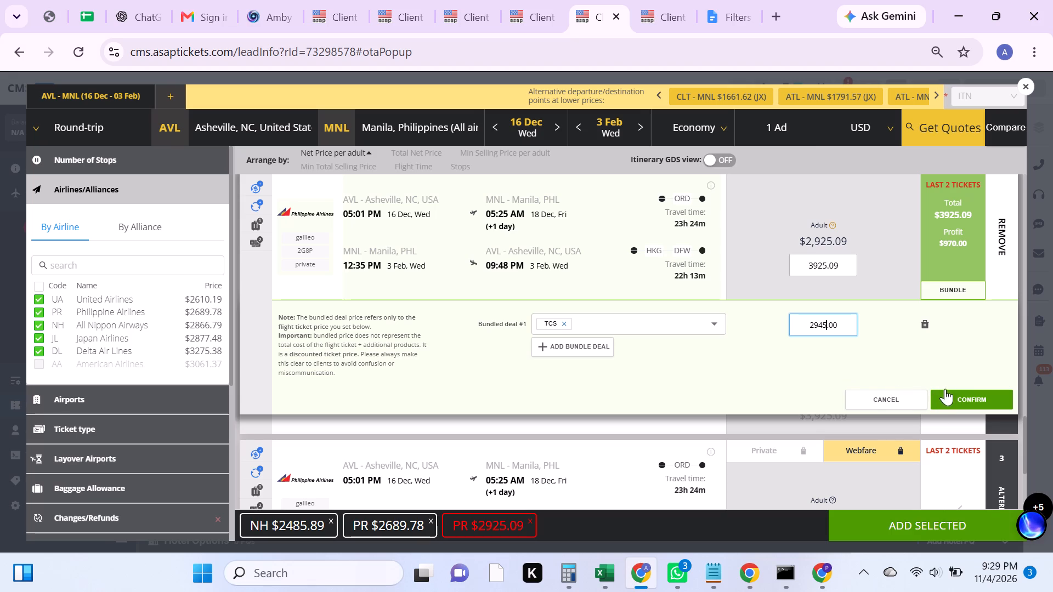
click(965, 396)
Add the selected NH $2485.89, PR $2689.78 and PR $2925.09 quotes to the AVL-MNL-AVL request.
click(924, 528)
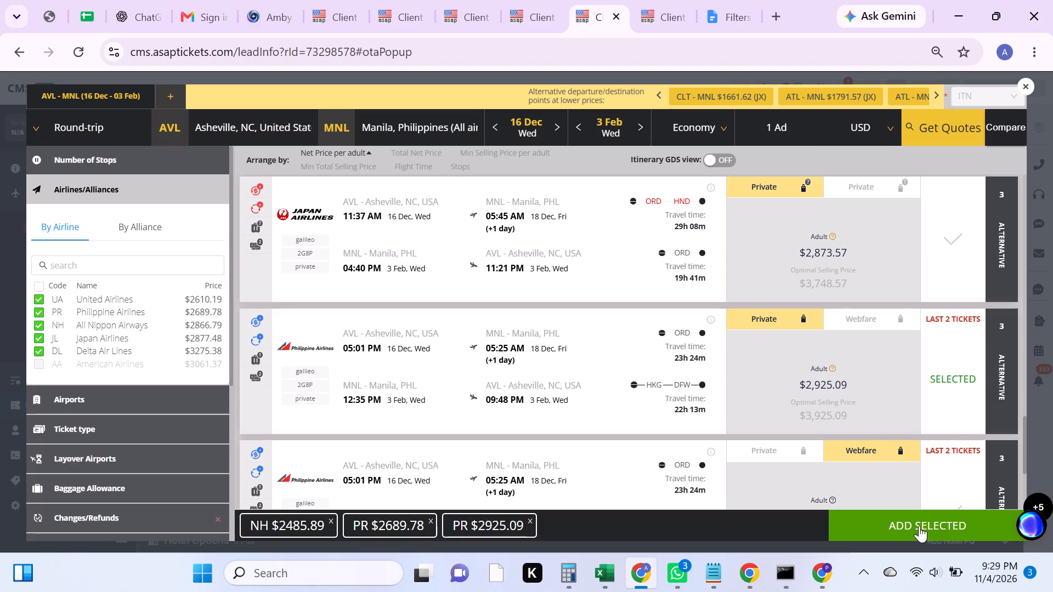
Include the NH $2,498.00, PR $2,698.00 and PR $2,945.00 bundle deals in the flight selection and proceed with adding them.
click(378, 275)
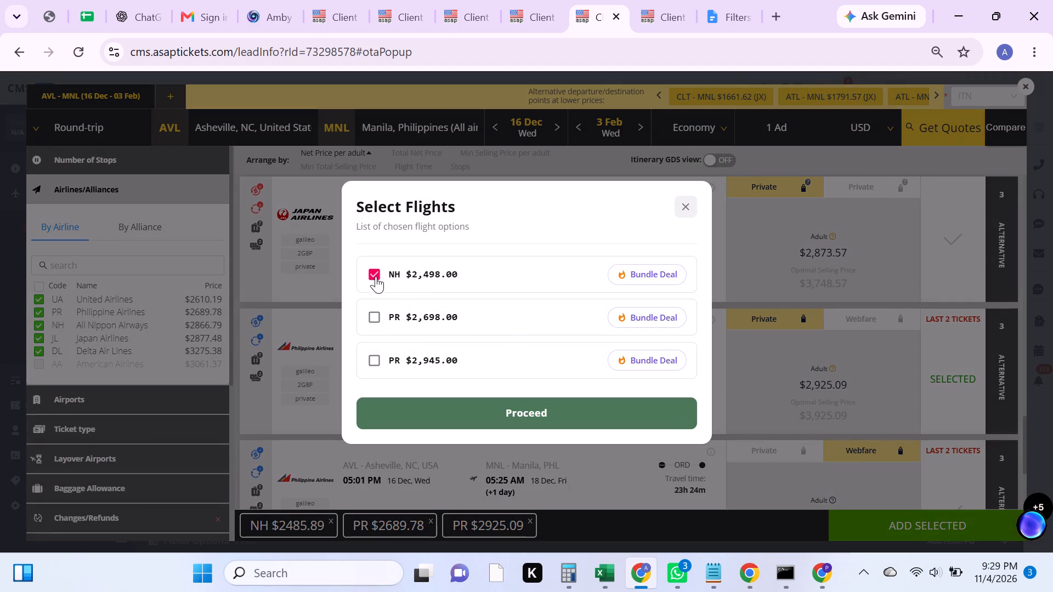
click(374, 318)
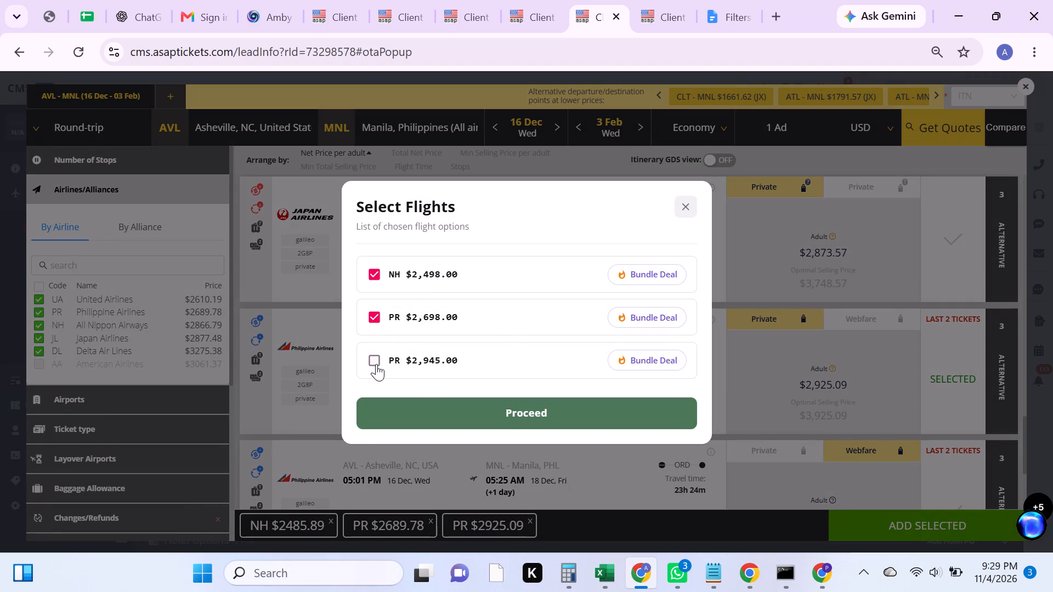
click(376, 364)
click(513, 418)
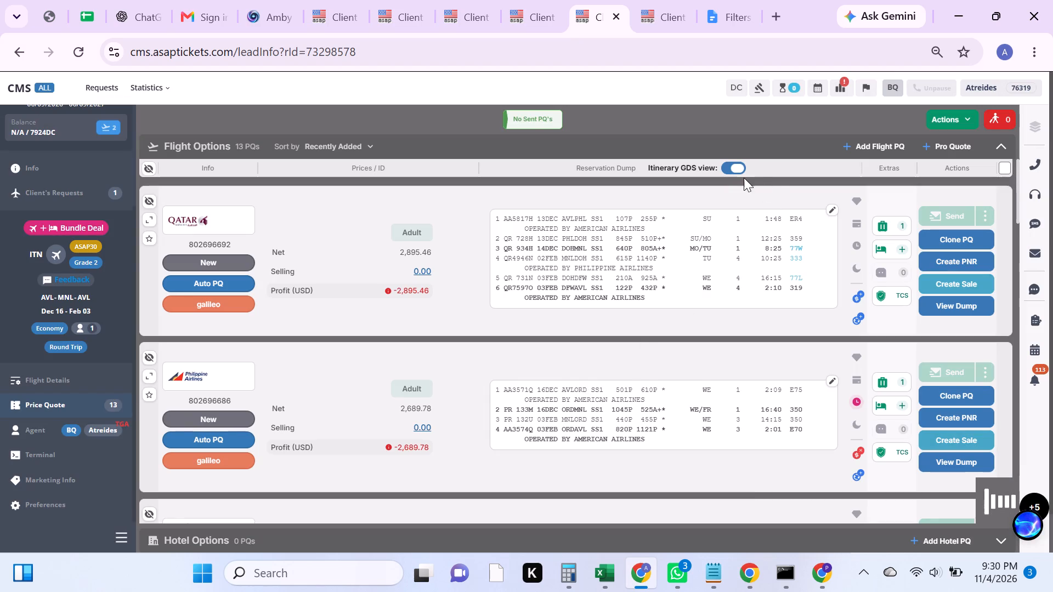
Turn off the itinerary GDS view and select the bundled deal quotes selling at 2,498.00, 2,698.00 and 2,945.00.
click(733, 167)
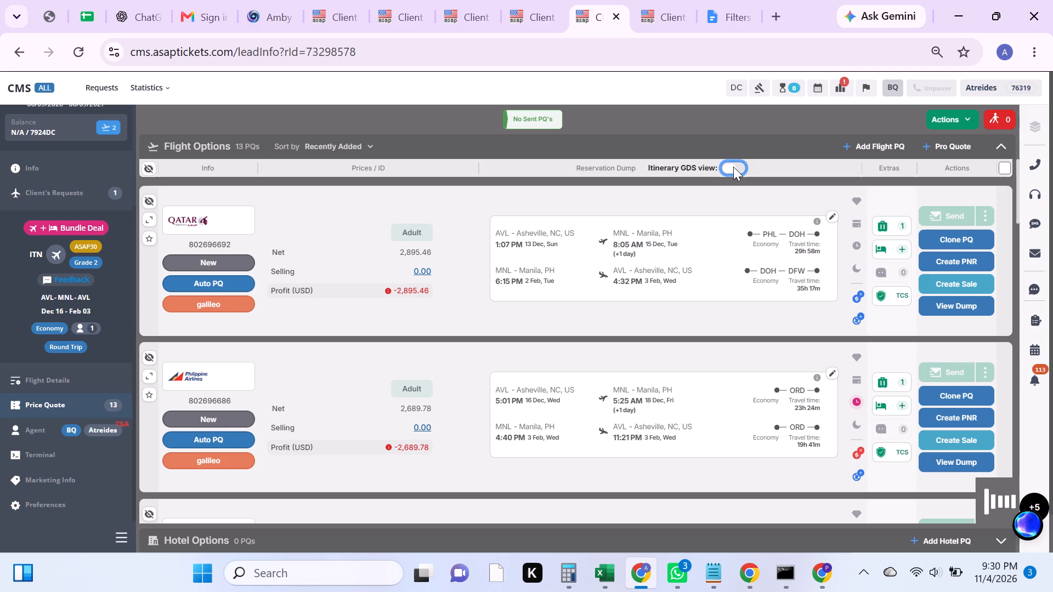
scroll(756, 286, down, 1)
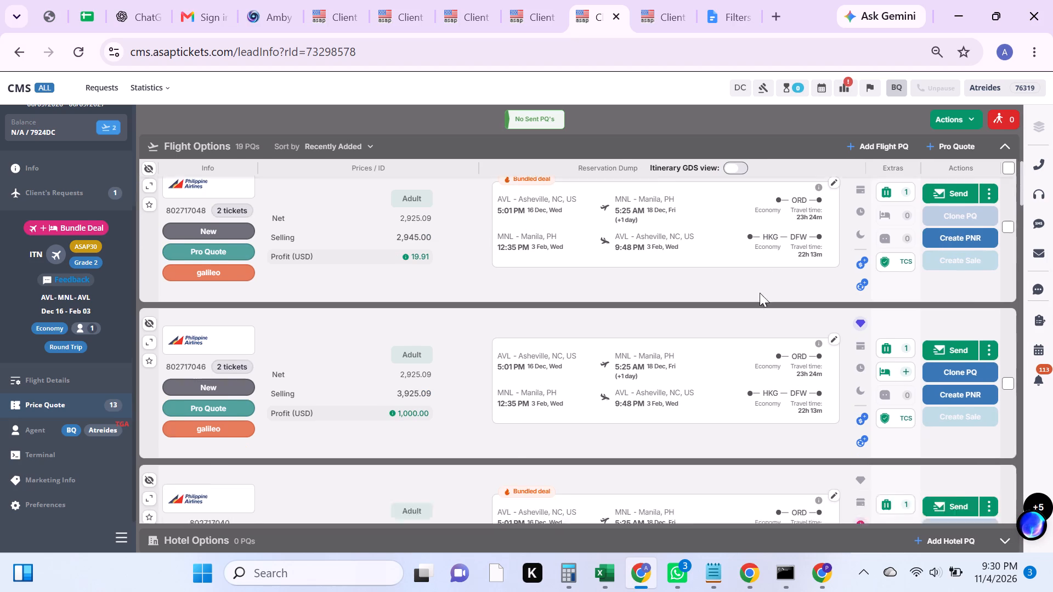
scroll(760, 293, down, 5)
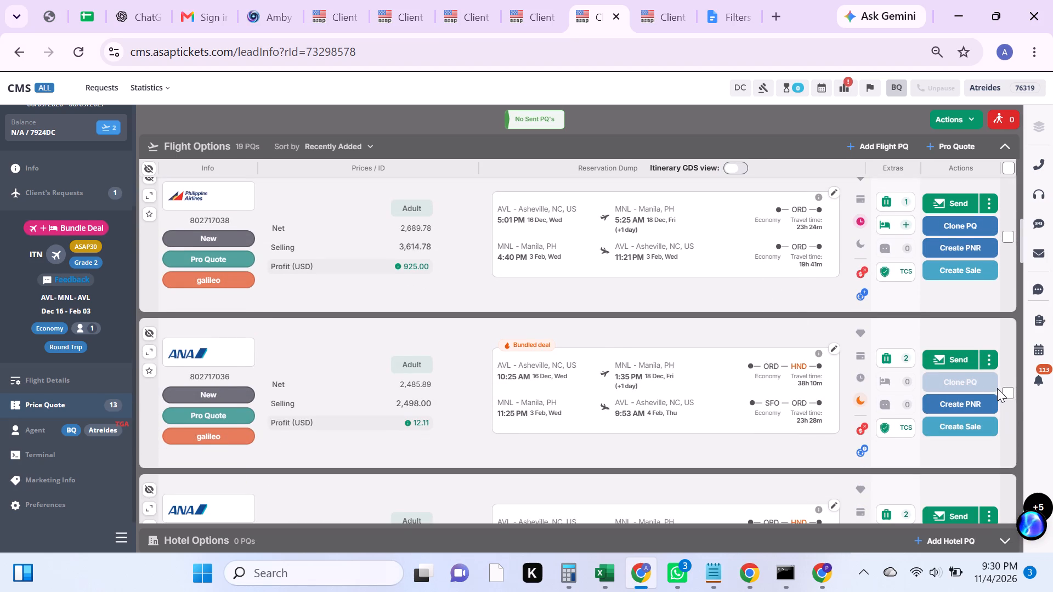
click(1011, 396)
scroll(1011, 395, up, 3)
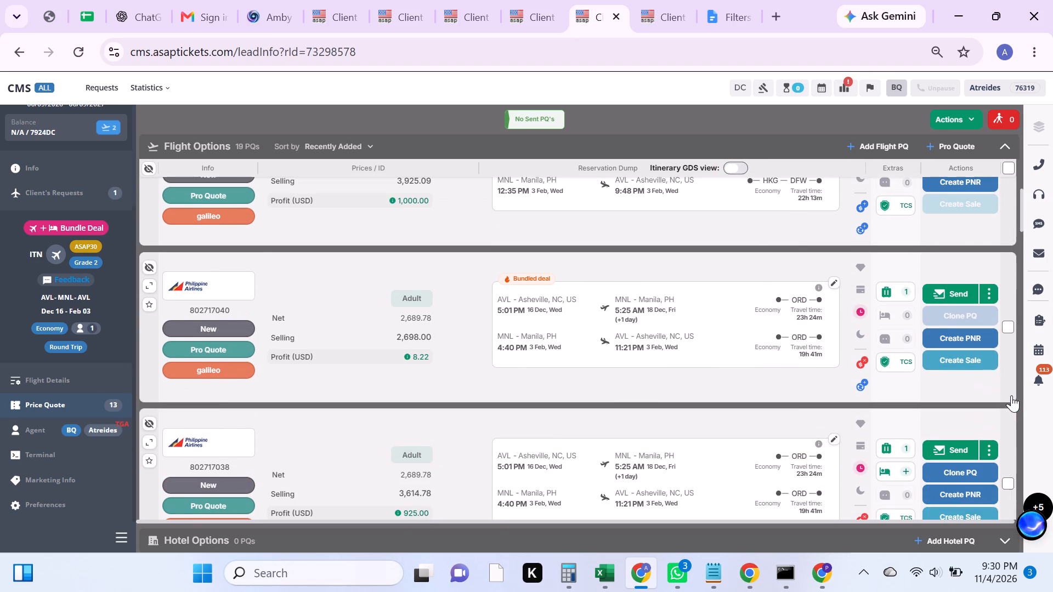
click(1005, 332)
scroll(1005, 332, up, 6)
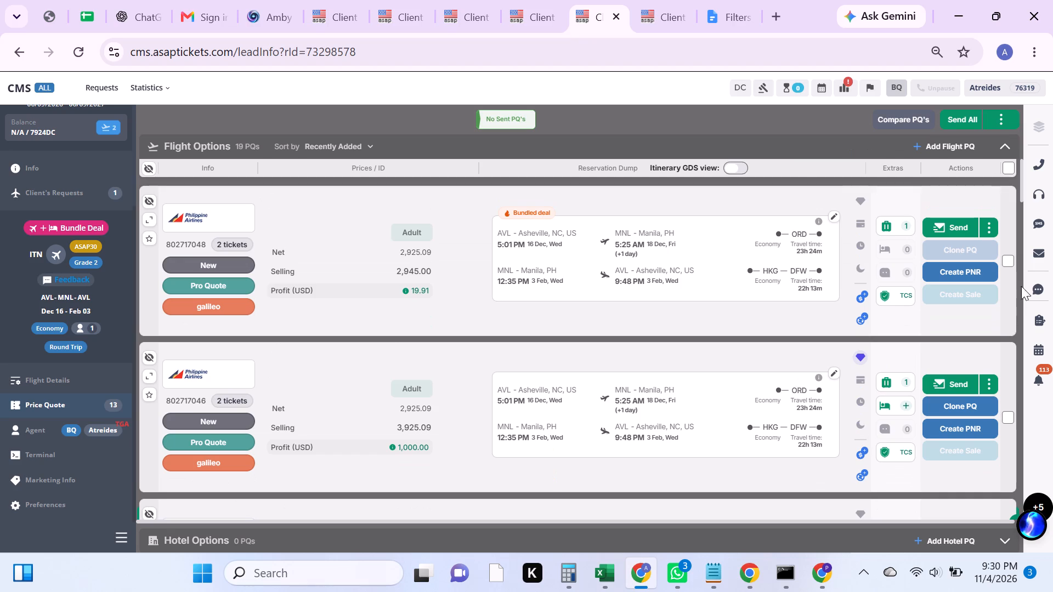
click(1007, 257)
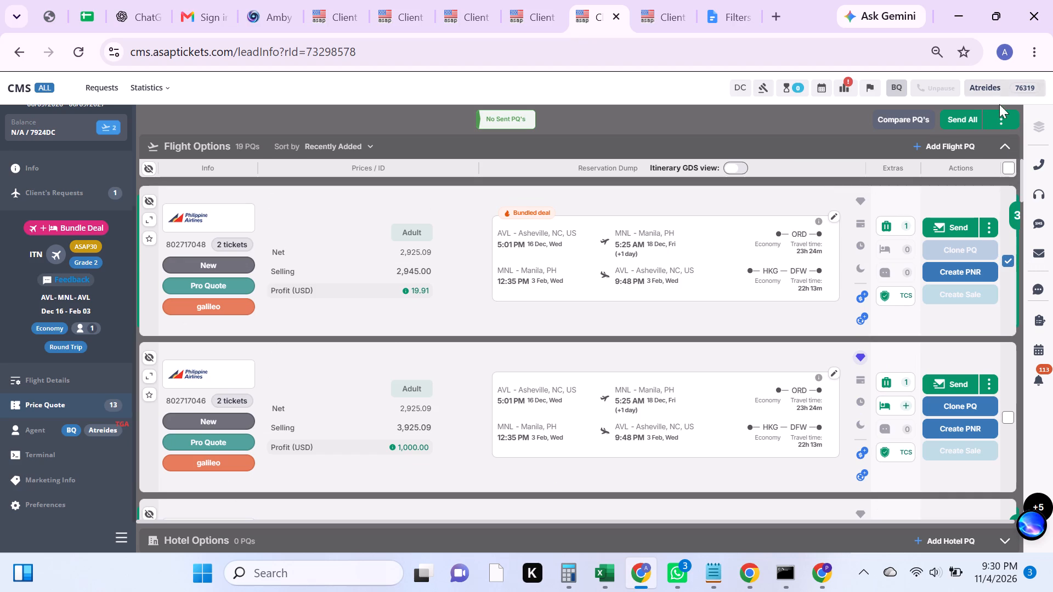
Send the three selected bundled price quotes using the additional send option, confirming the request.
click(1000, 117)
click(969, 144)
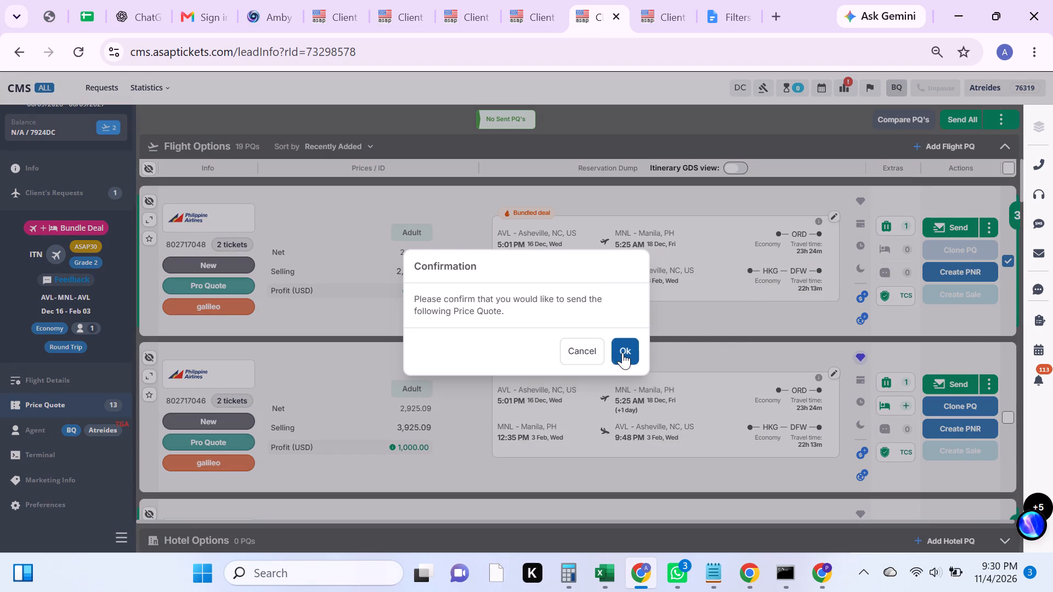
click(622, 352)
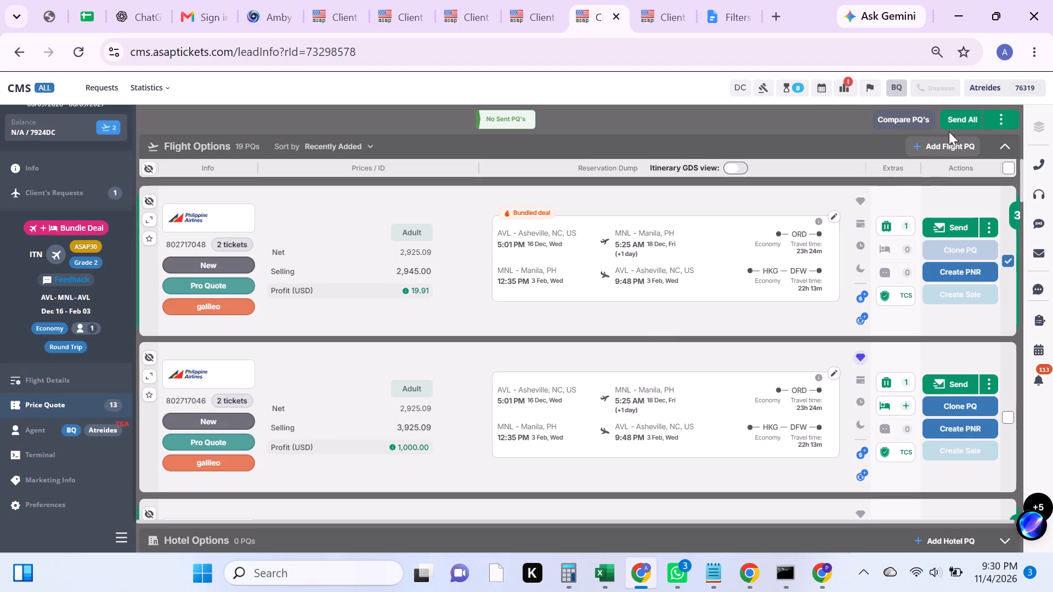
Open a new message with Send All for the three selected bundled price quotes.
click(959, 117)
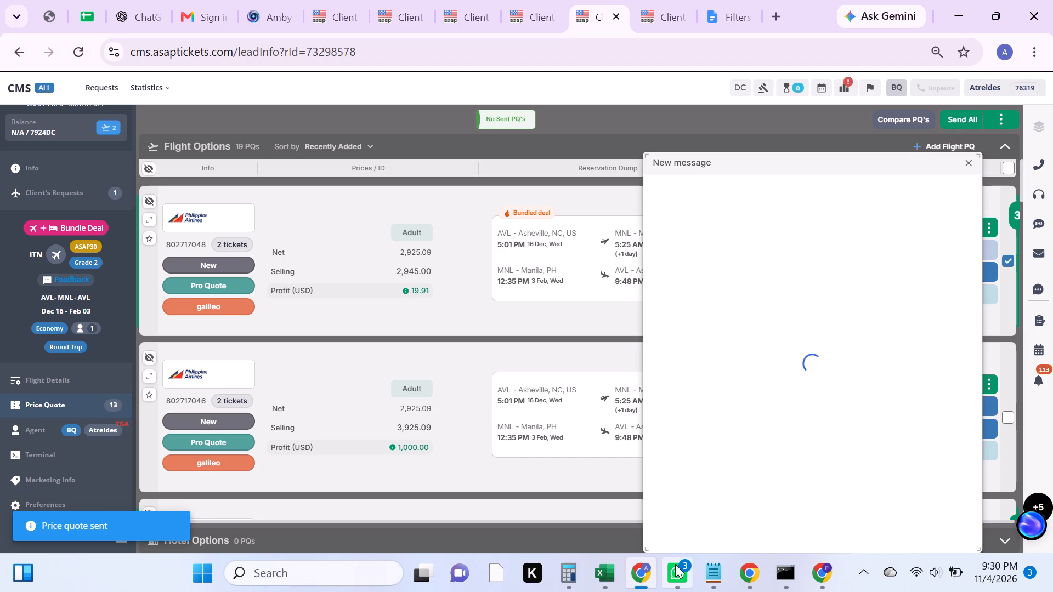
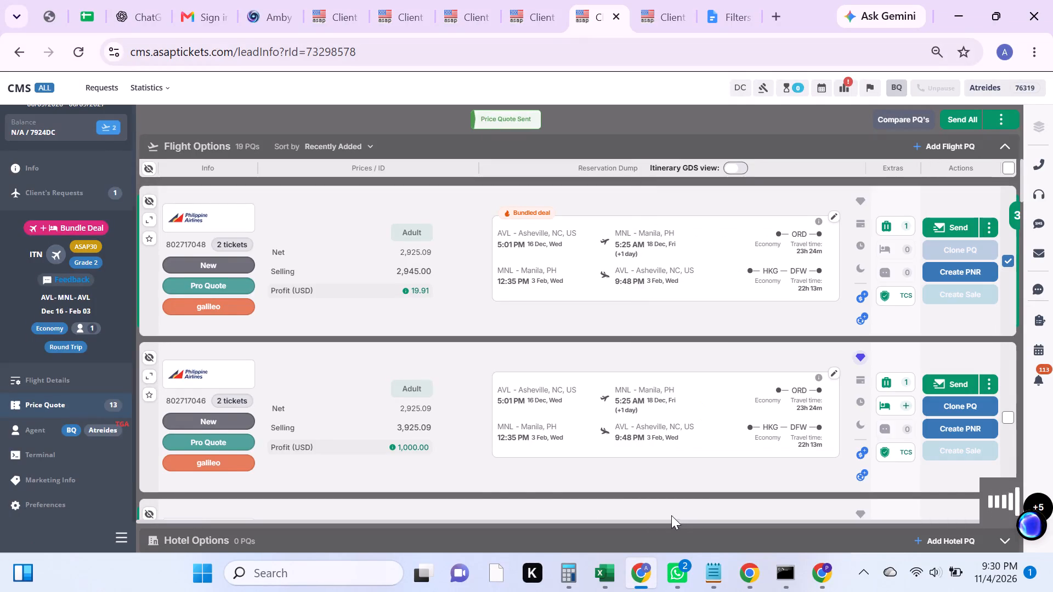
Open the feedback form for the AVL-MNL-AVL request.
click(64, 283)
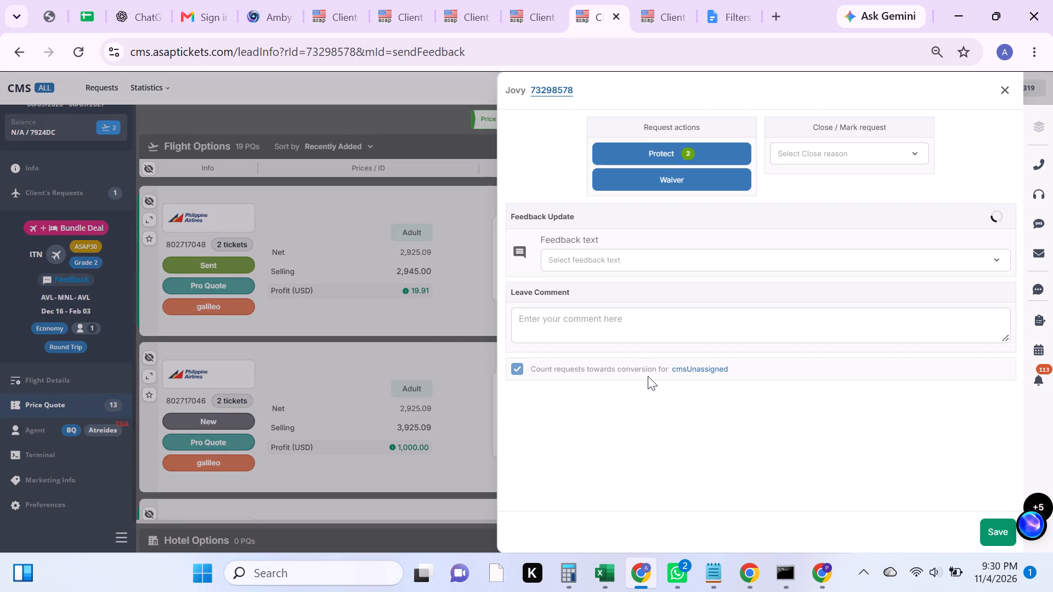
Save the feedback "follow up done" on the AVL-MNL-AVL request and close that request.
click(585, 263)
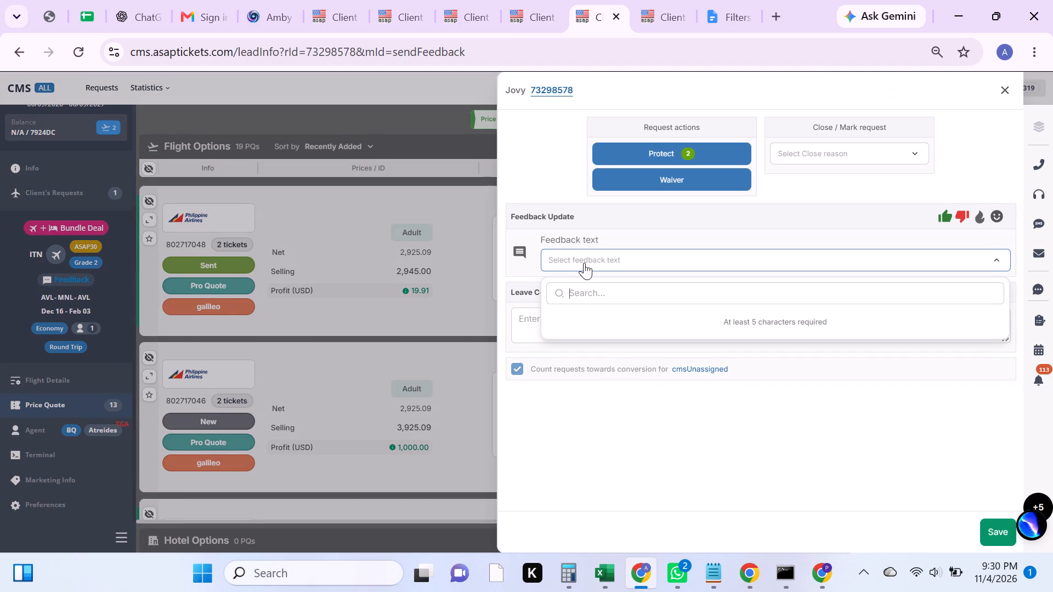
key(f)
text(ollo)
click(584, 263)
key(w)
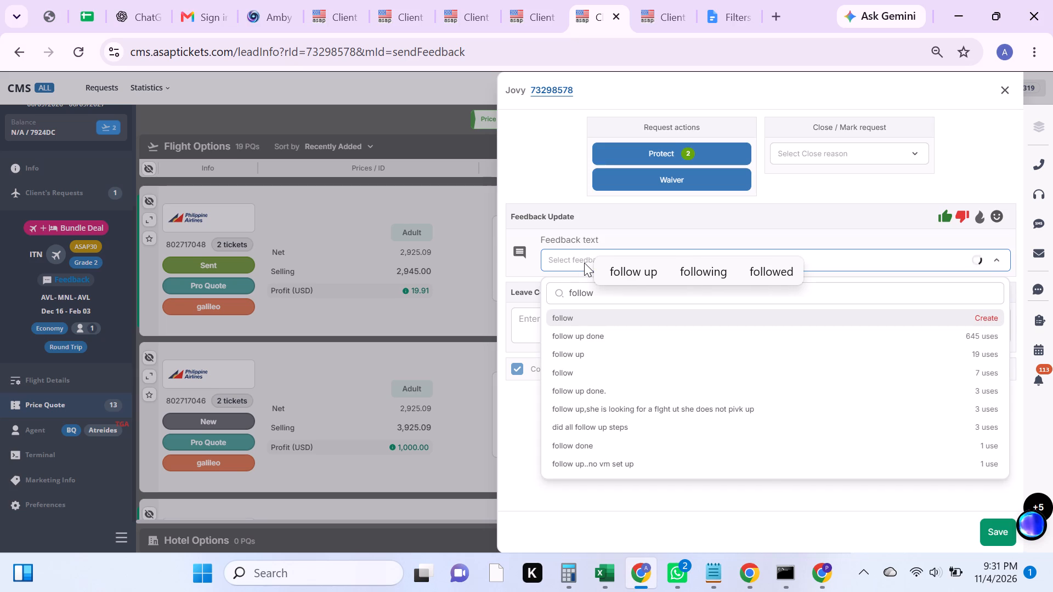
key(space)
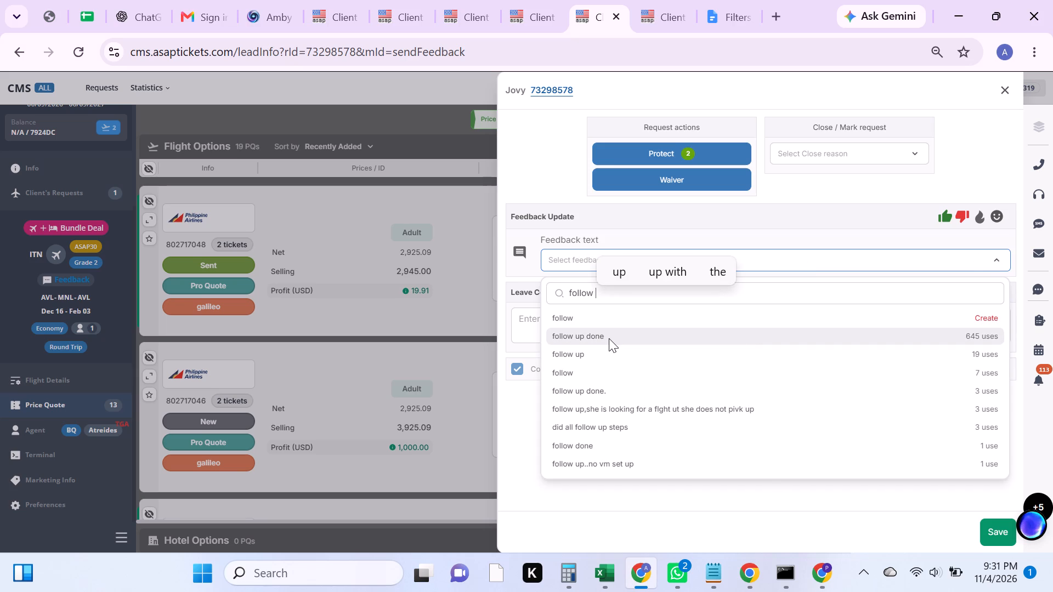
click(609, 339)
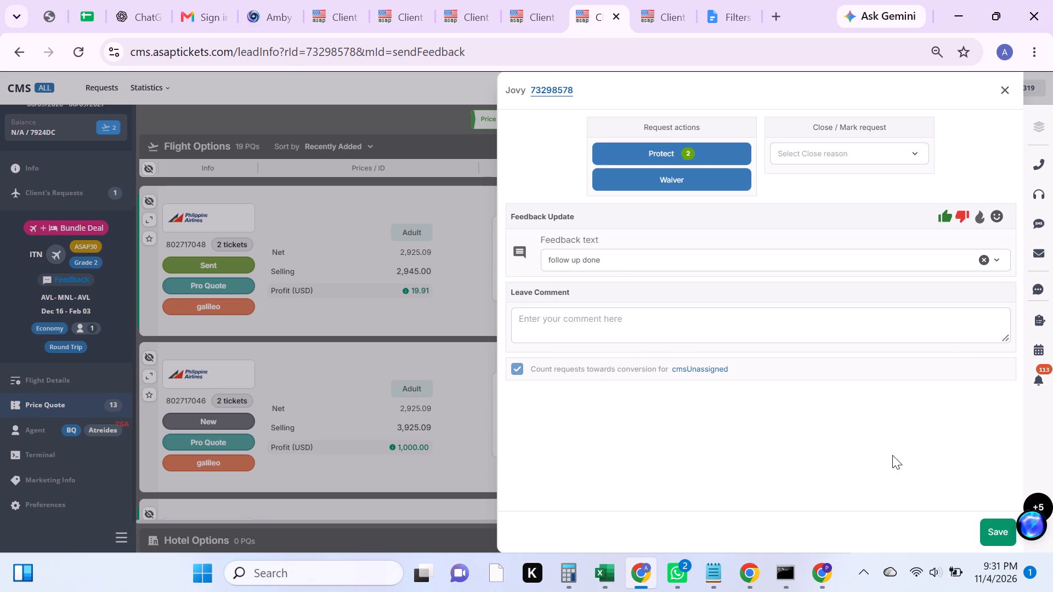
click(990, 531)
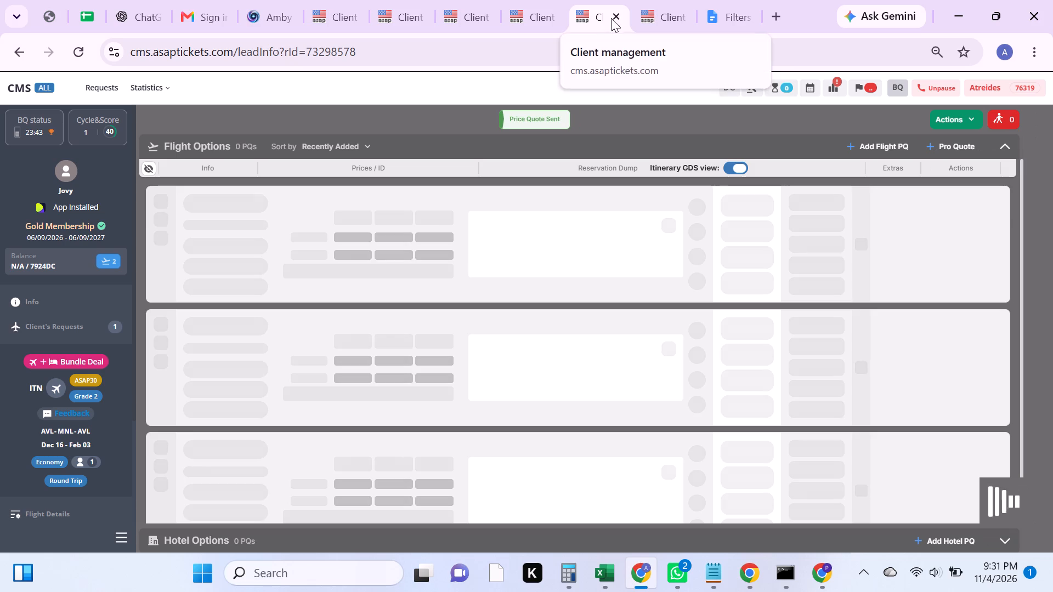
click(613, 16)
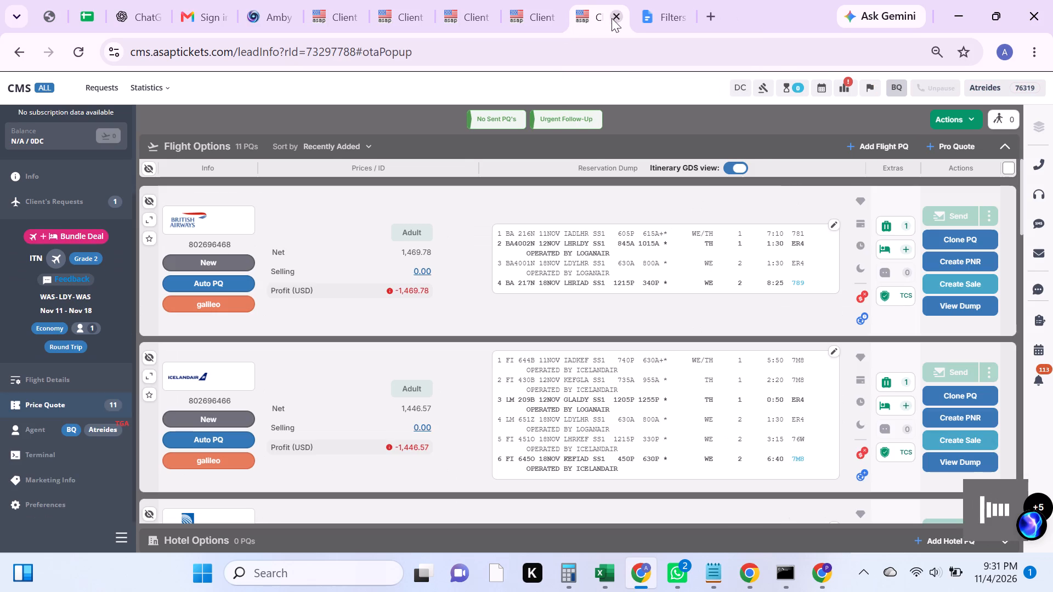
Reset all filters in the WAS-LDY flight search results and turn off the itinerary GDS view.
scroll(107, 348, up, 2)
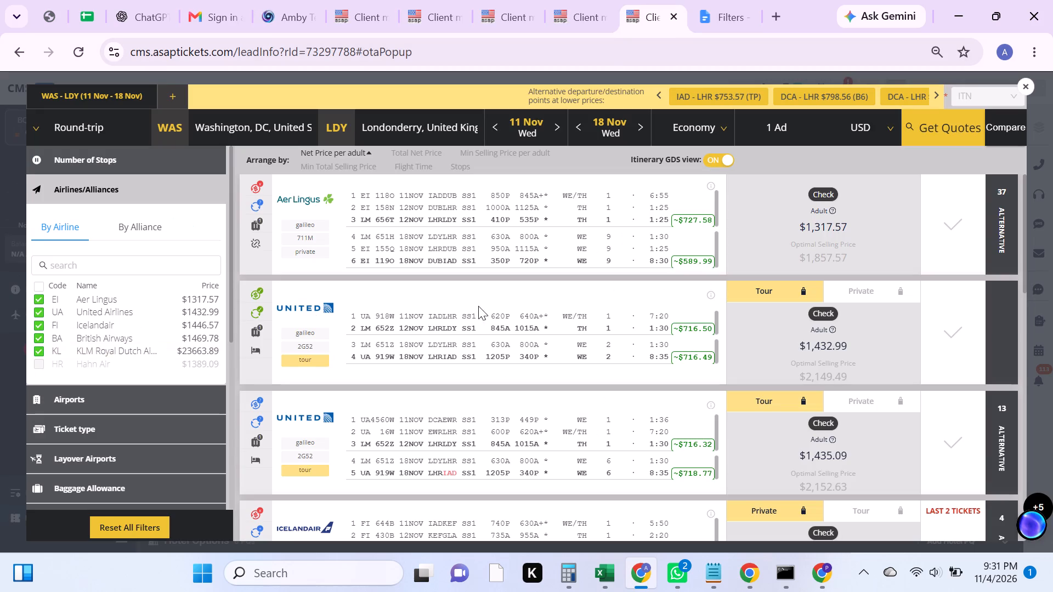
click(124, 527)
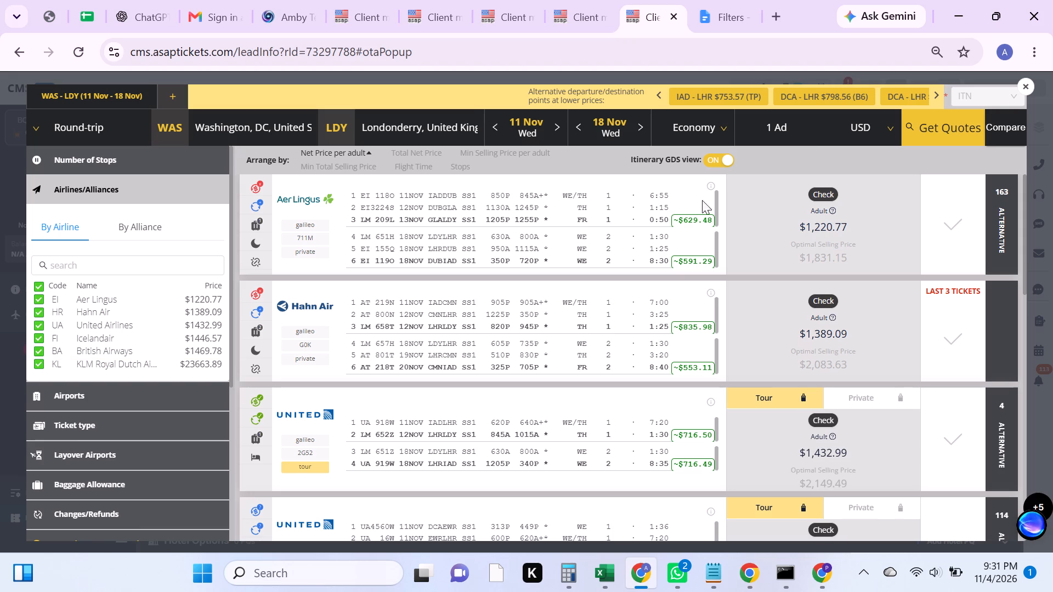
click(725, 164)
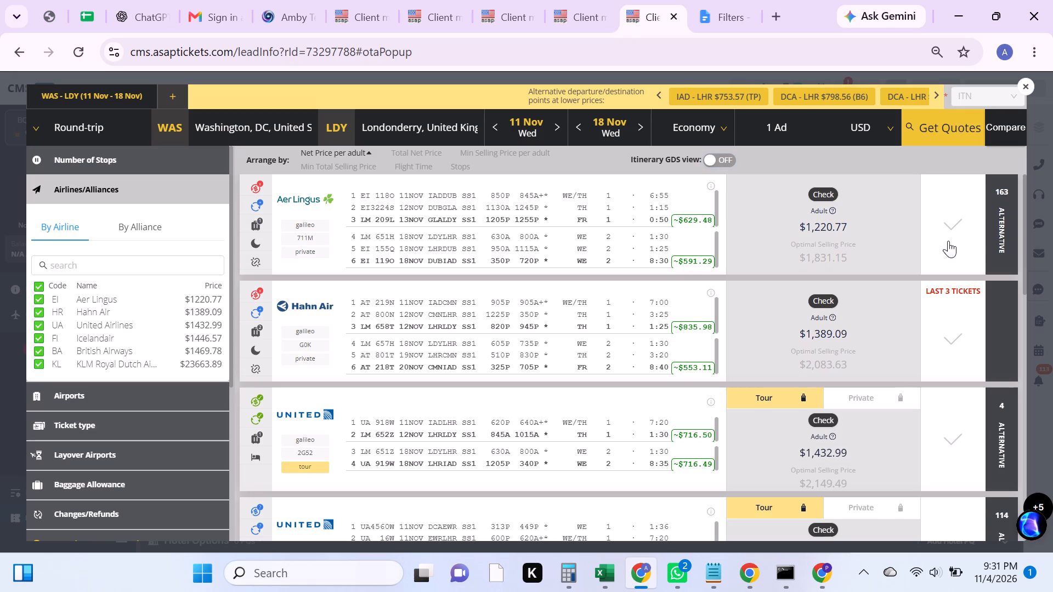
Select the private Aer Lingus option at $1,220.77, set its adult selling price to 1231.15 and confirm it.
click(949, 231)
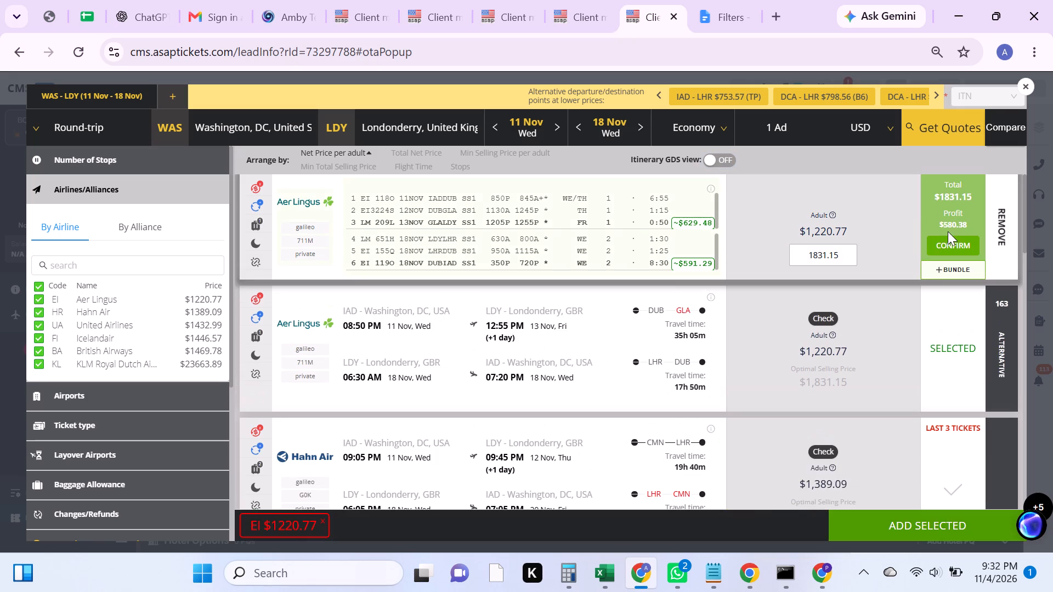
click(820, 256)
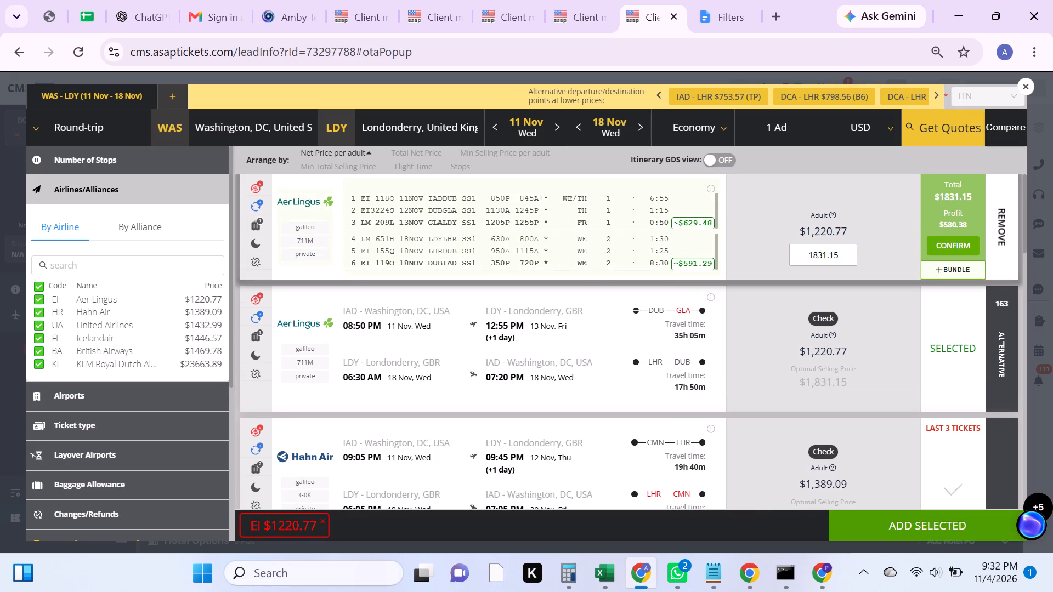
key(BackSpace)
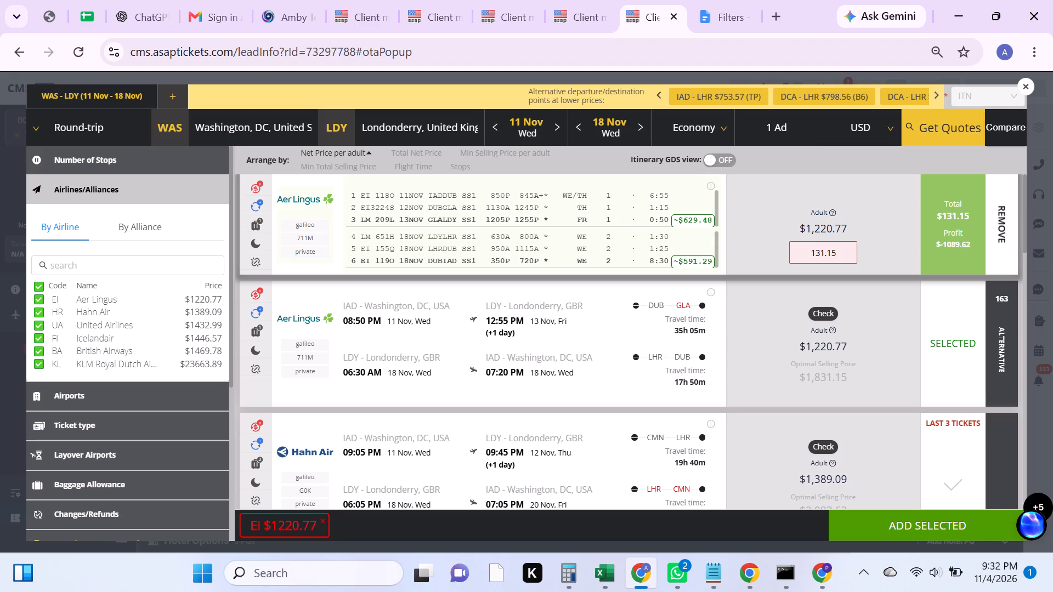
key(2)
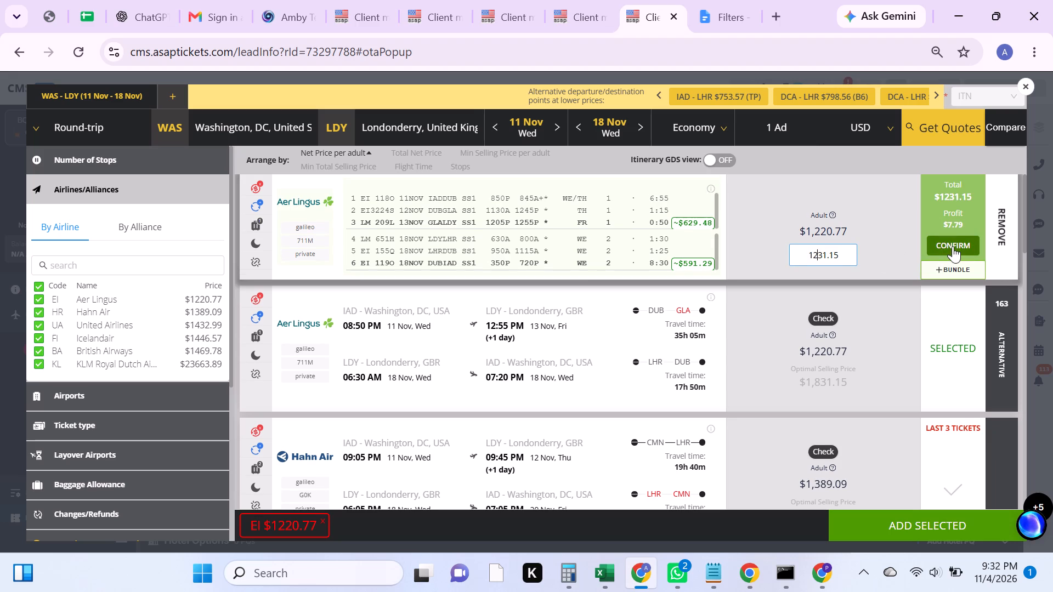
click(953, 246)
Select the United Airlines tour option at $1,432.99 departing IAD and connecting via LHR.
scroll(948, 356, down, 3)
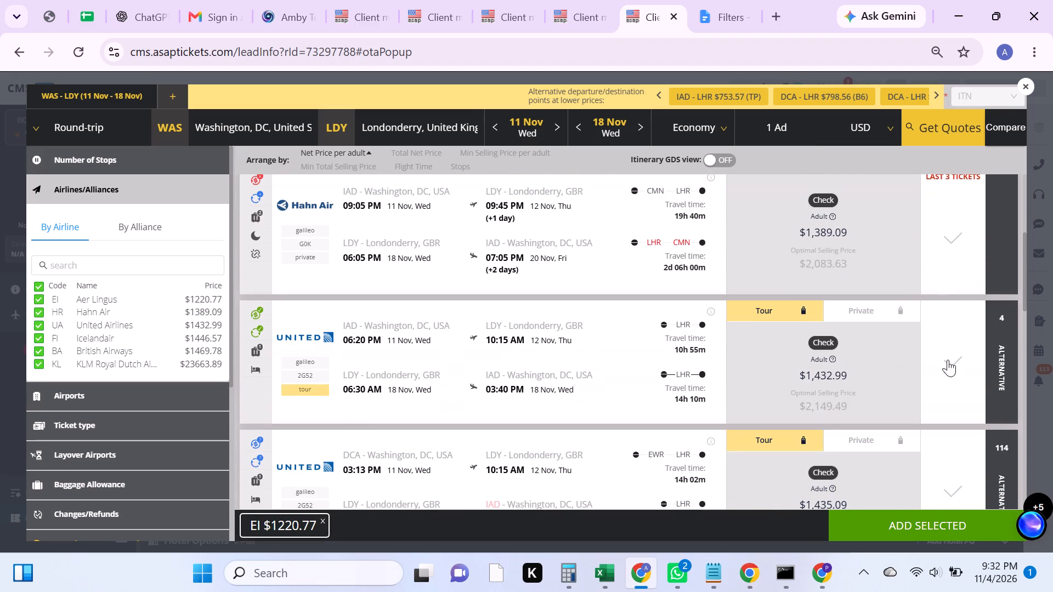
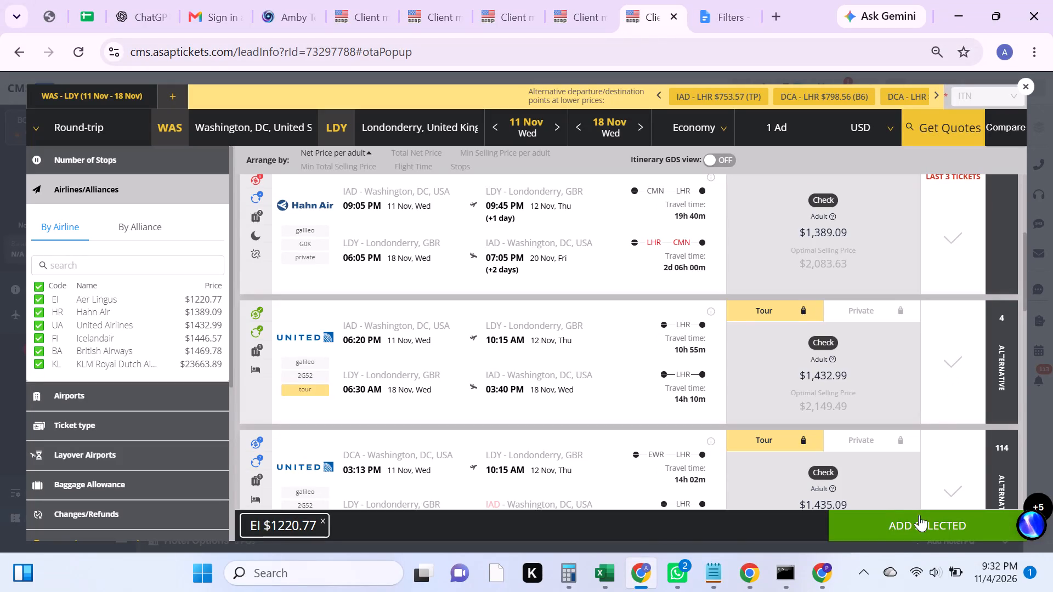
Replace the $1,432.99 United Airlines tour selection with the same itinerary's private fare at $1,488.97.
click(950, 367)
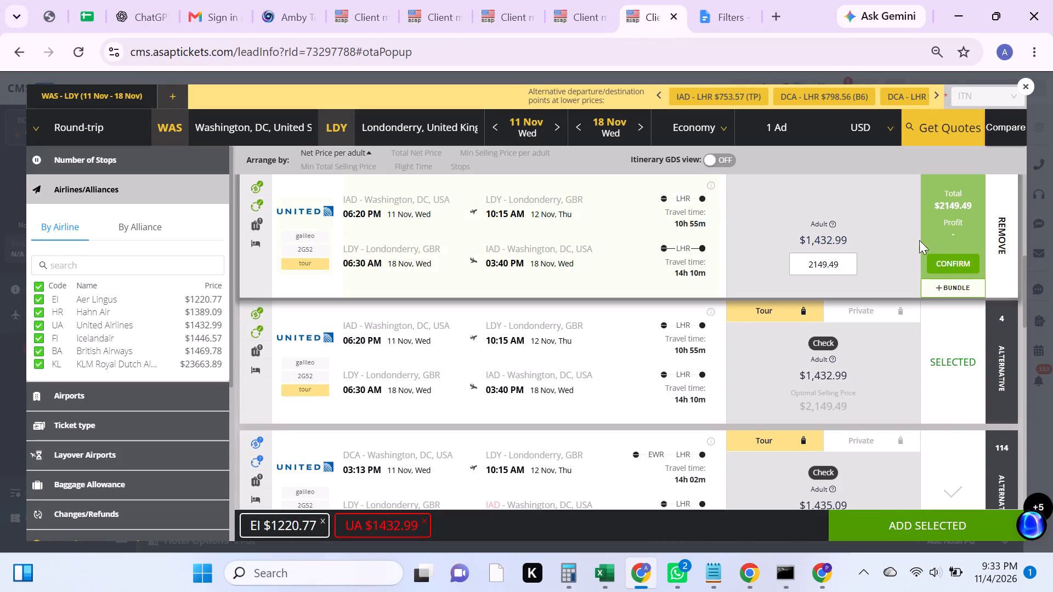
click(1005, 230)
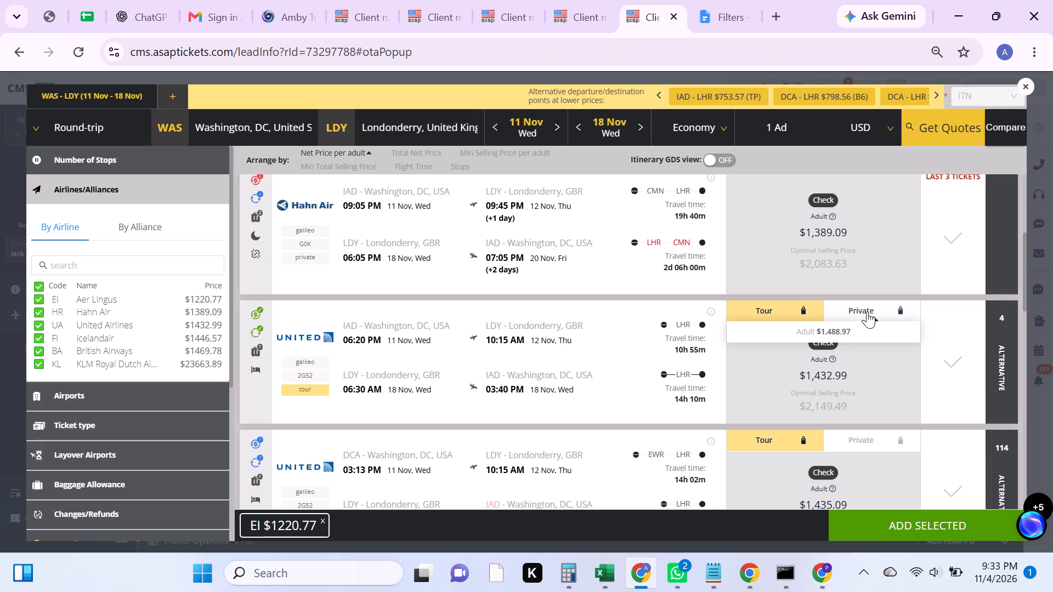
click(864, 309)
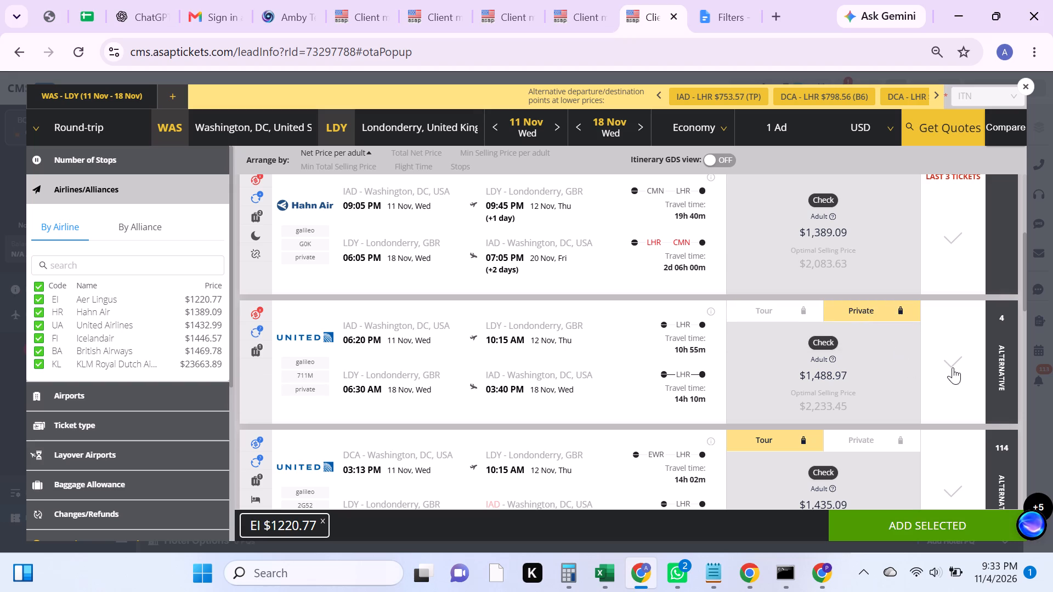
click(953, 367)
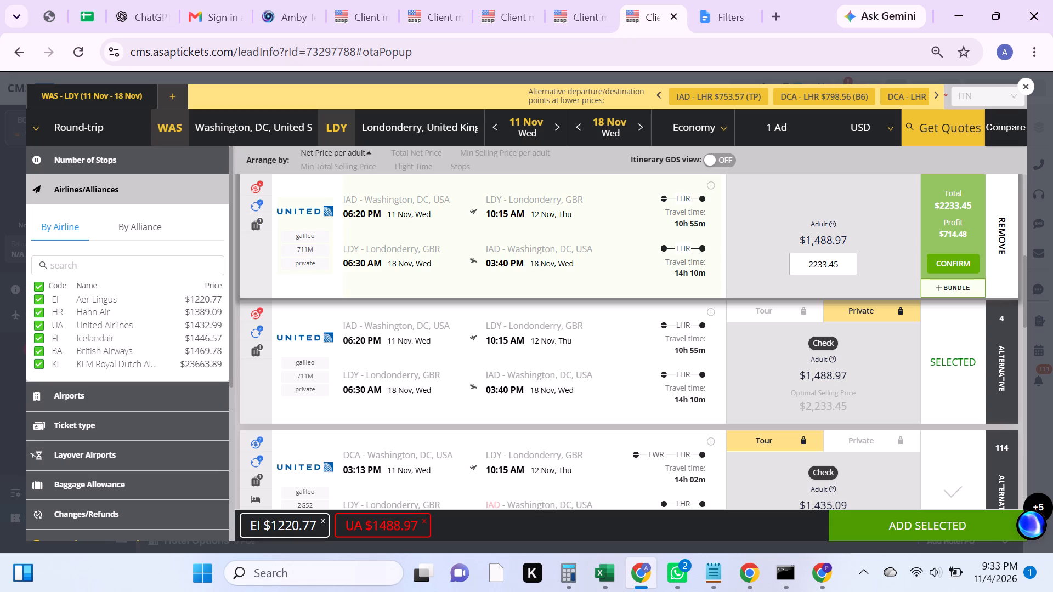
Add a bundled deal with TCS at 1510.00 to the United Airlines private option and confirm it.
click(944, 287)
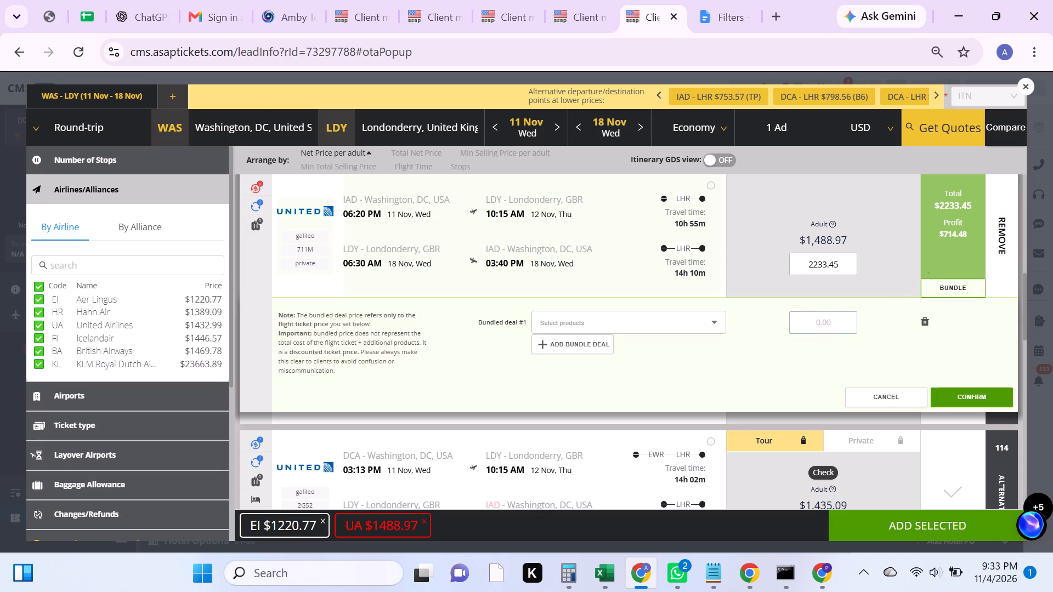
click(718, 317)
click(687, 358)
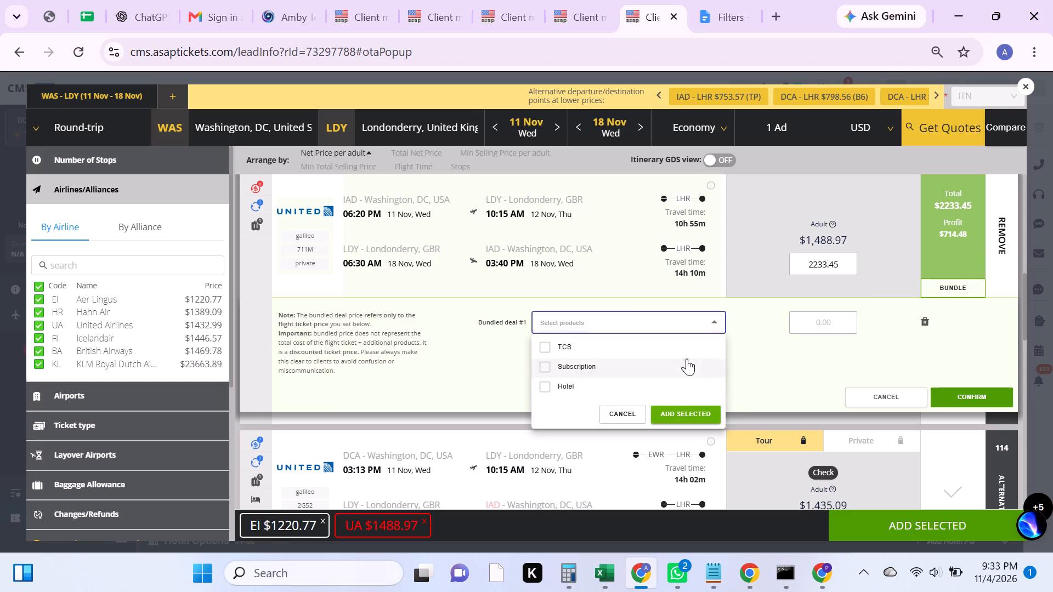
click(691, 343)
click(687, 372)
click(689, 410)
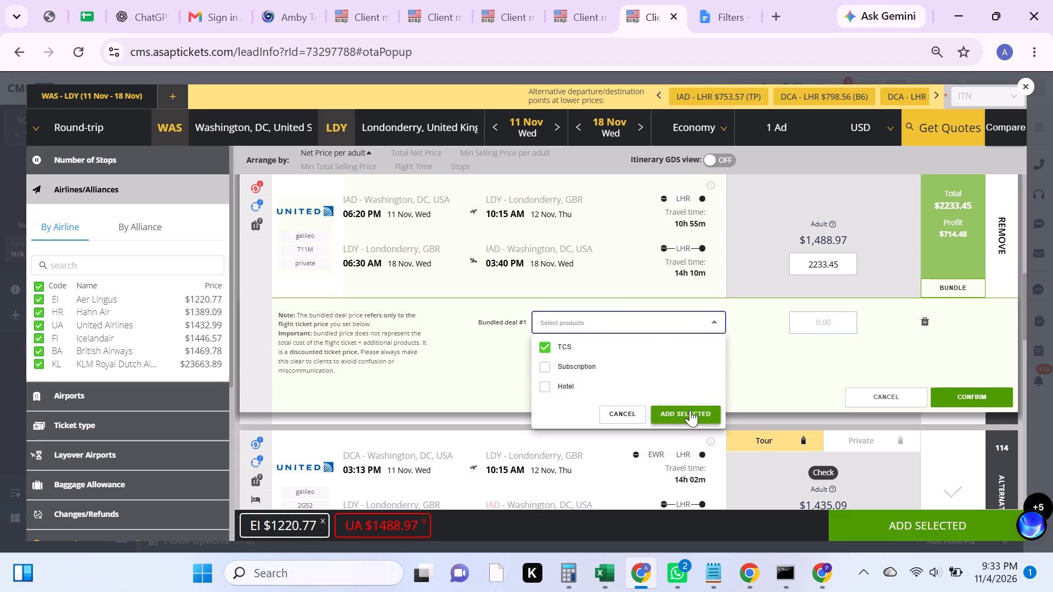
click(825, 322)
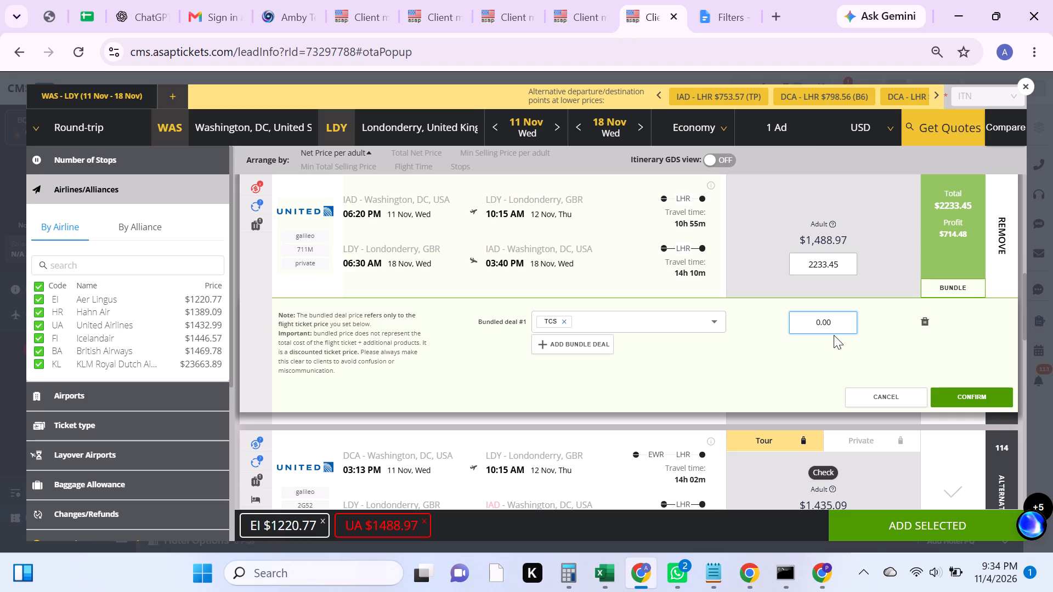
key(1)
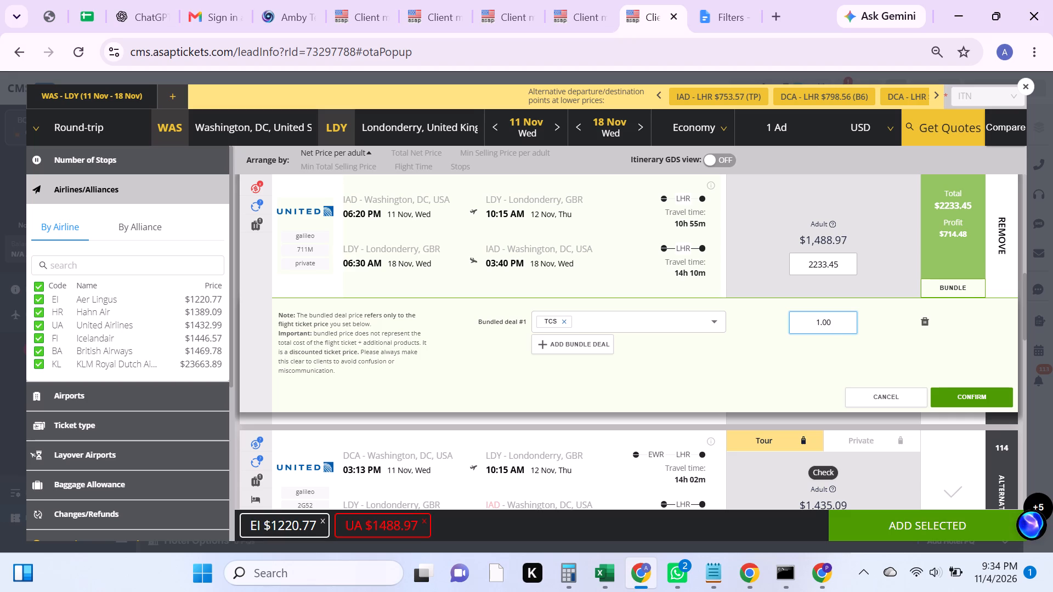
key(4)
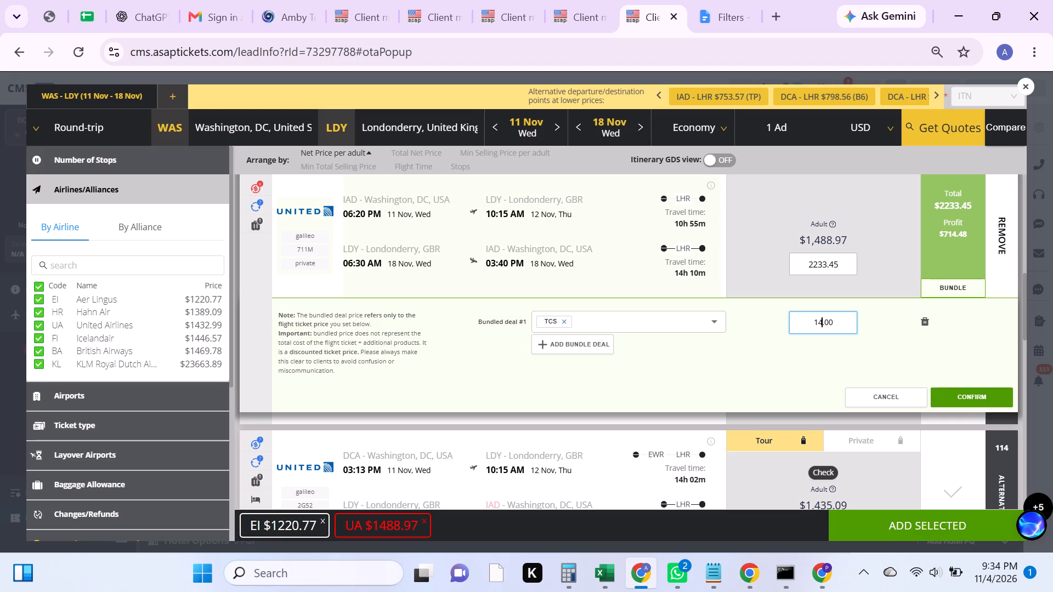
key(BackSpace)
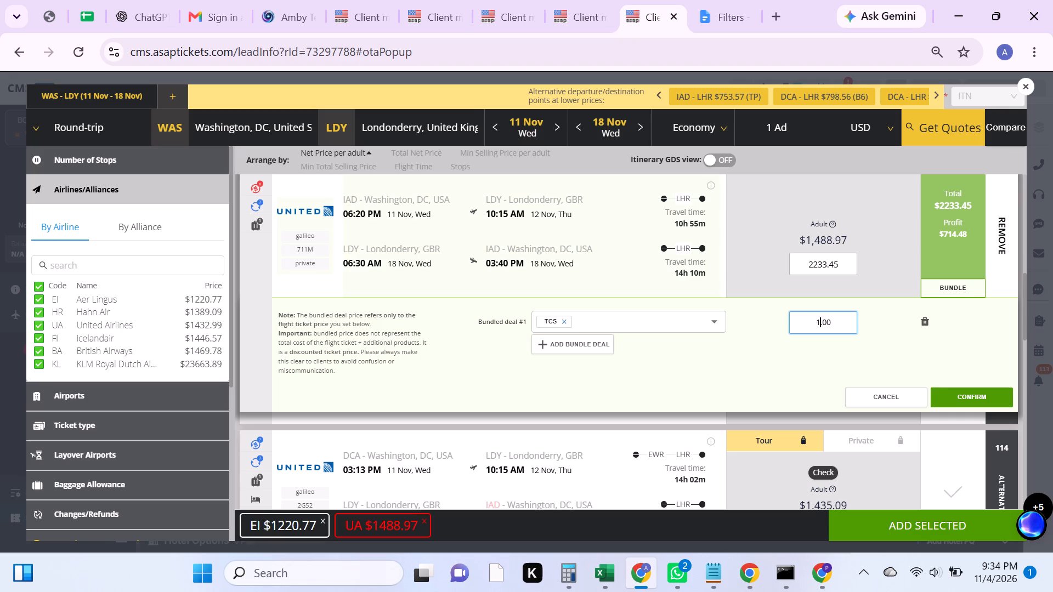
text(510)
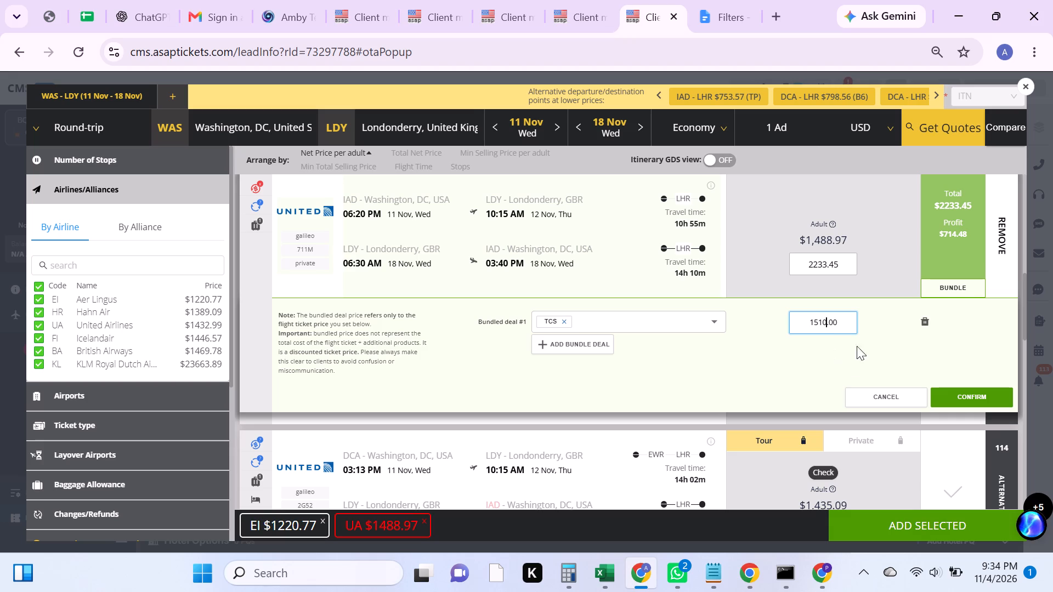
click(962, 399)
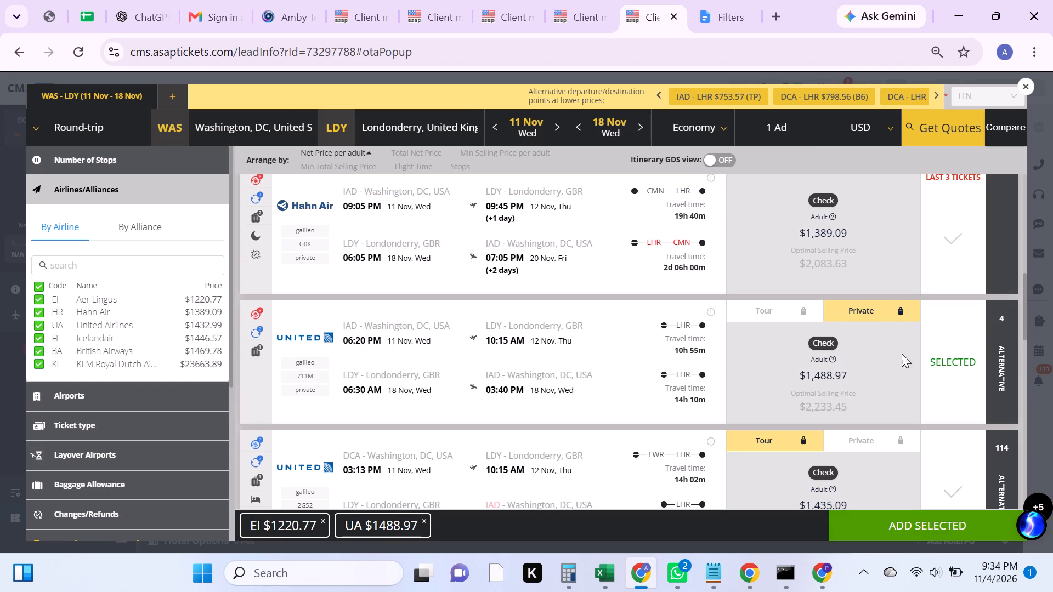
Select the private British Airways option at $1,469.78, set its adult selling price to 1584.67 and confirm it.
scroll(865, 358, down, 4)
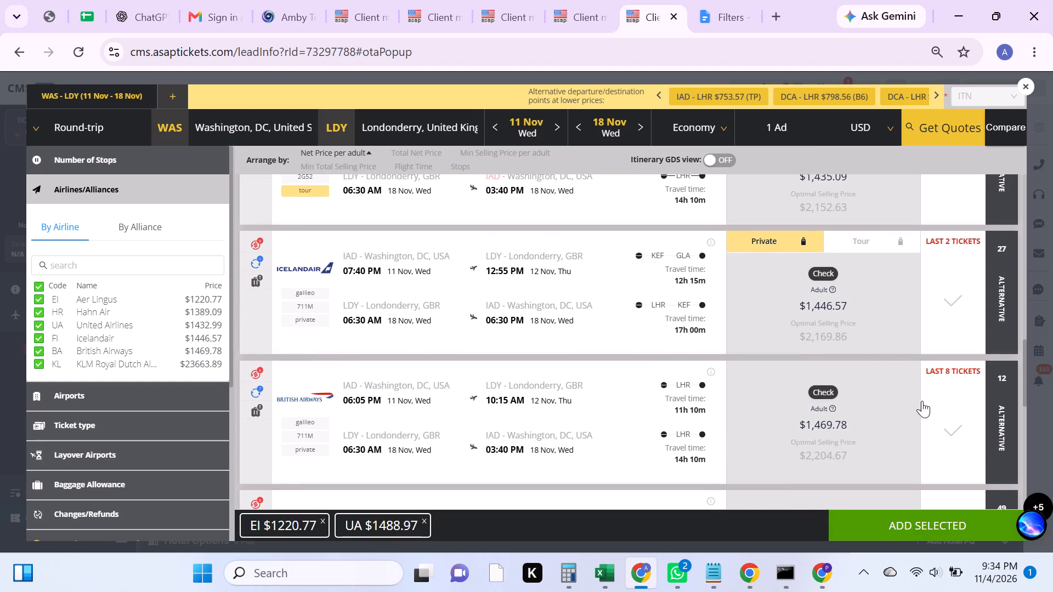
click(947, 432)
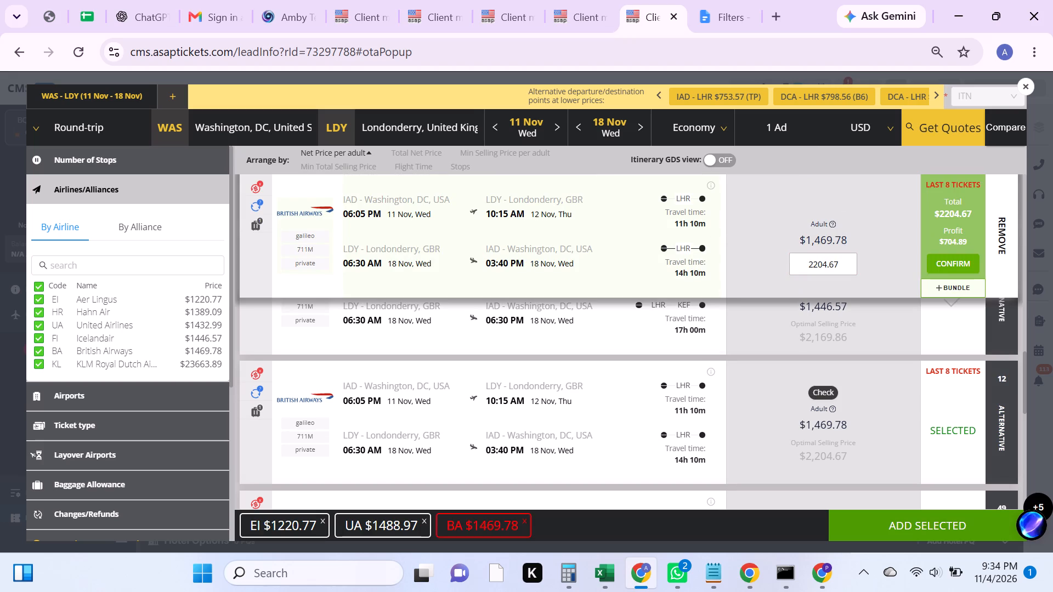
click(819, 266)
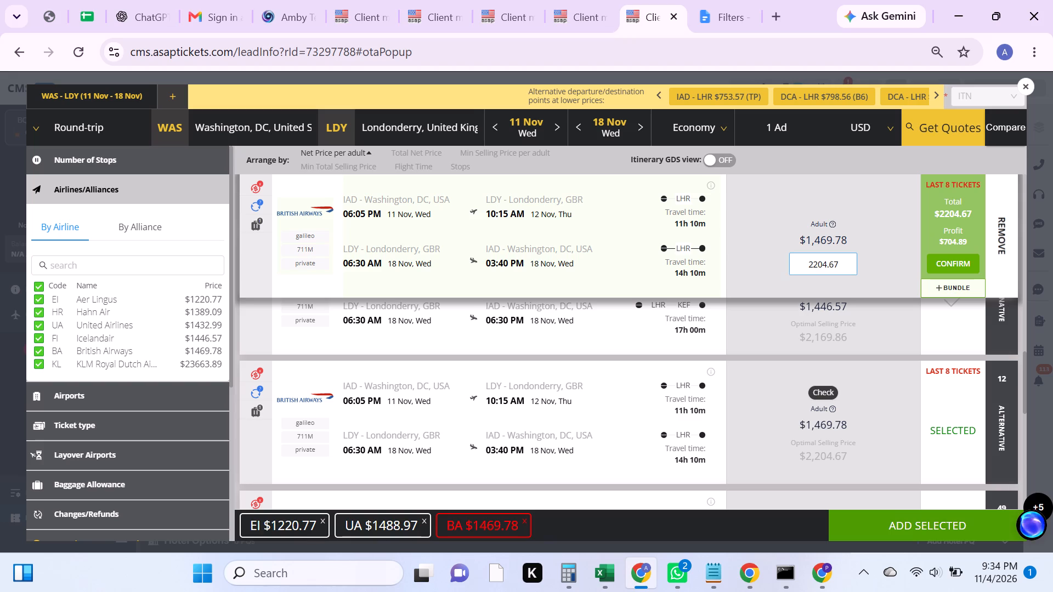
key(BackSpace)
key(BackSpace)
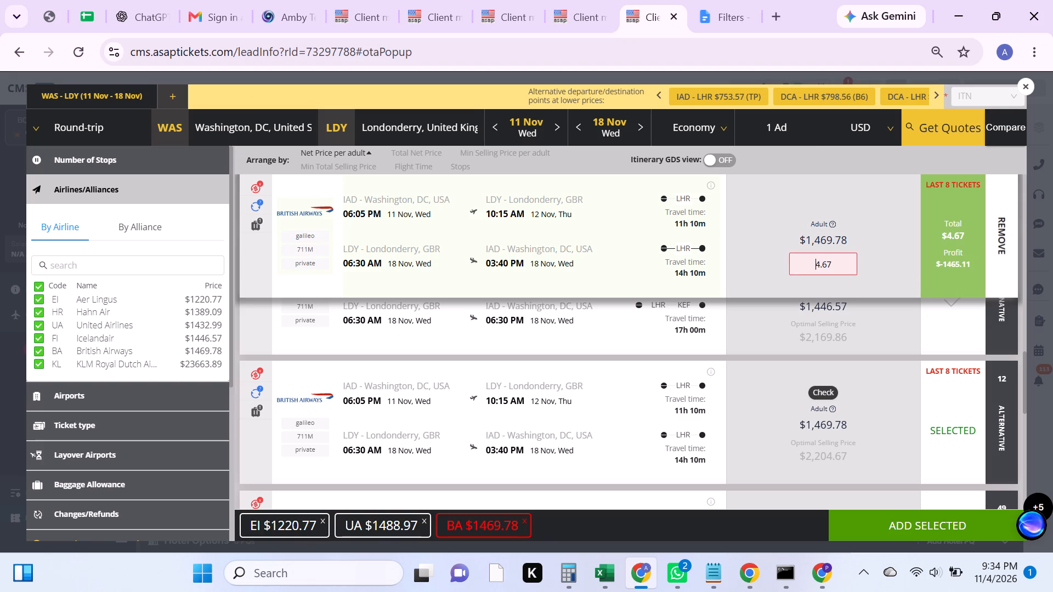
text(15)
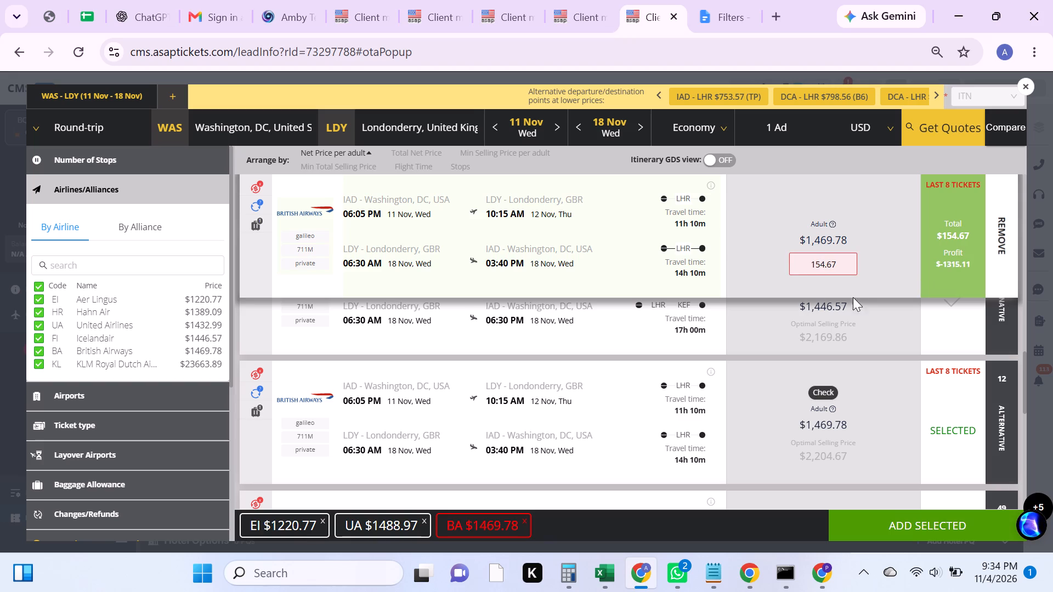
key(8)
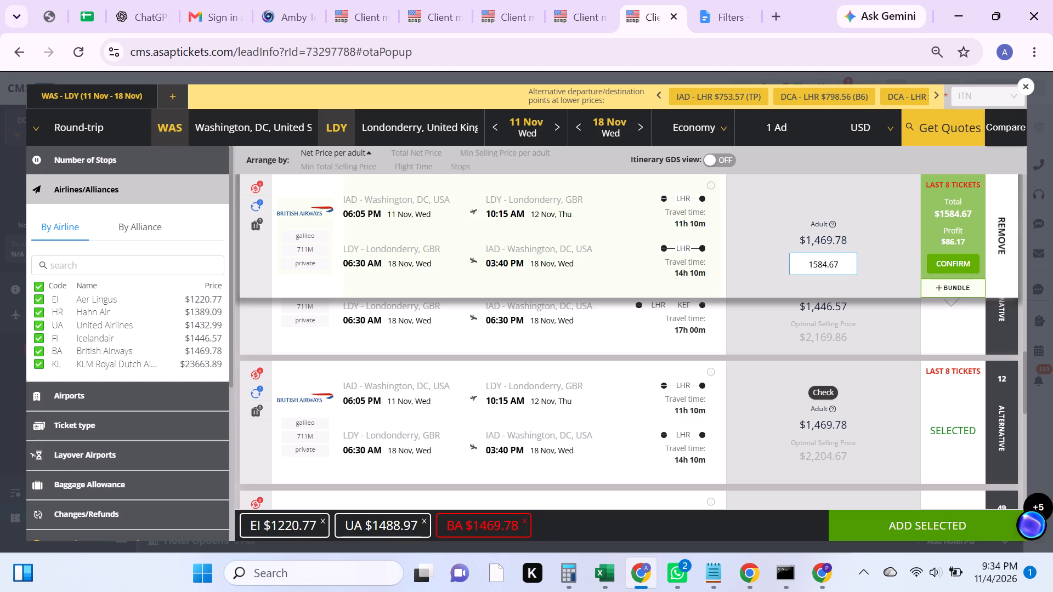
click(969, 261)
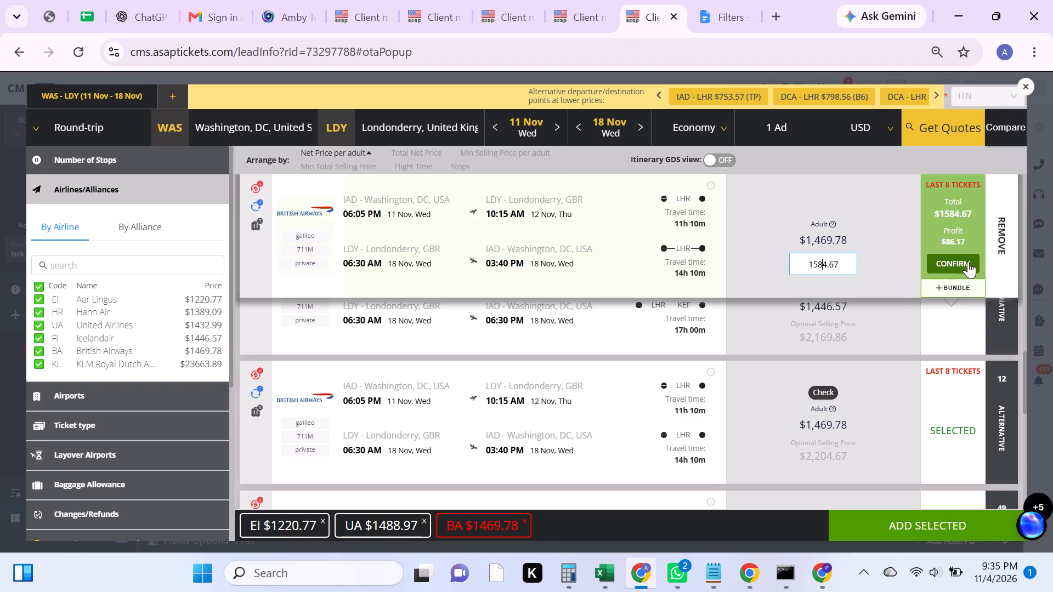
Add the selected flights to the quote, including the EI, UA bundle deal and BA options, and proceed.
click(931, 531)
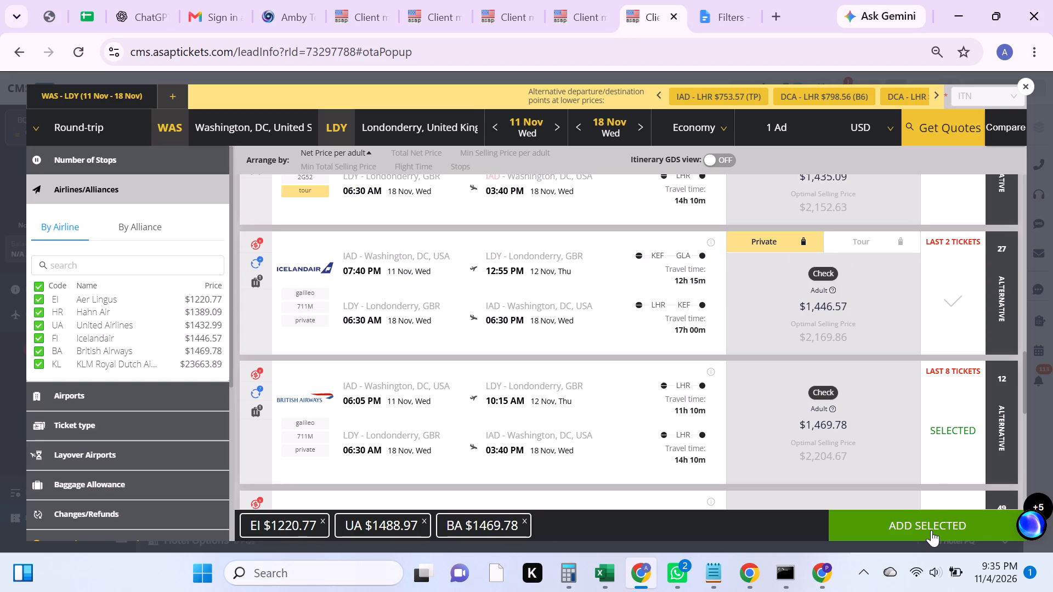
click(372, 272)
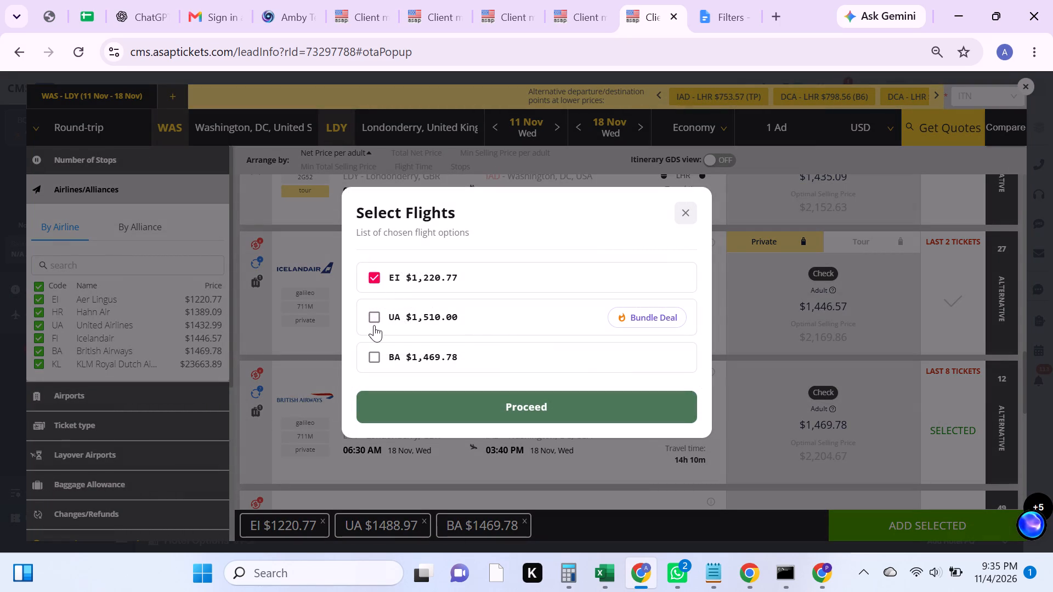
click(375, 317)
click(375, 357)
click(533, 417)
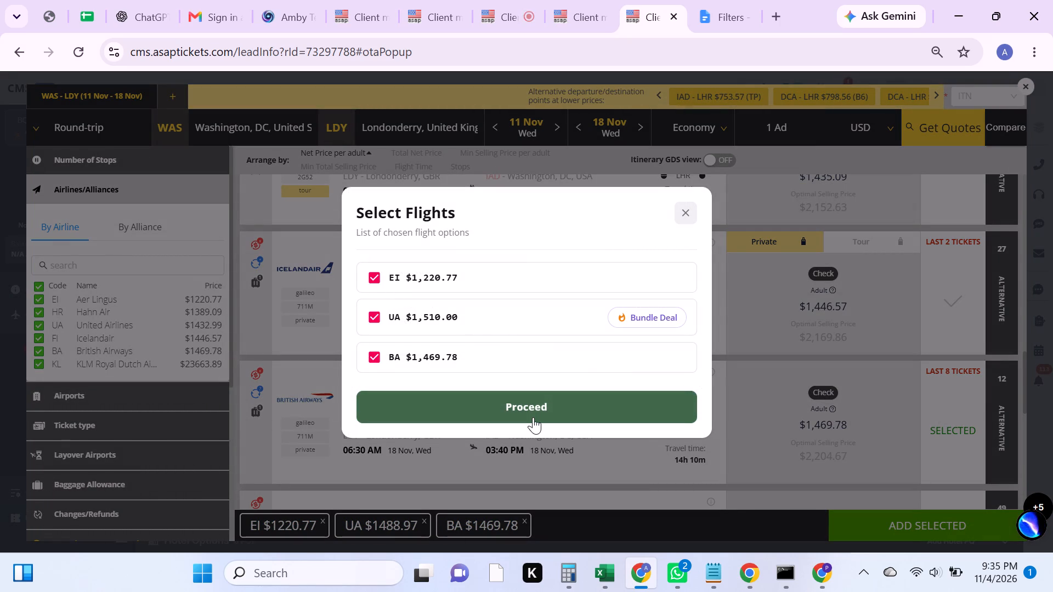
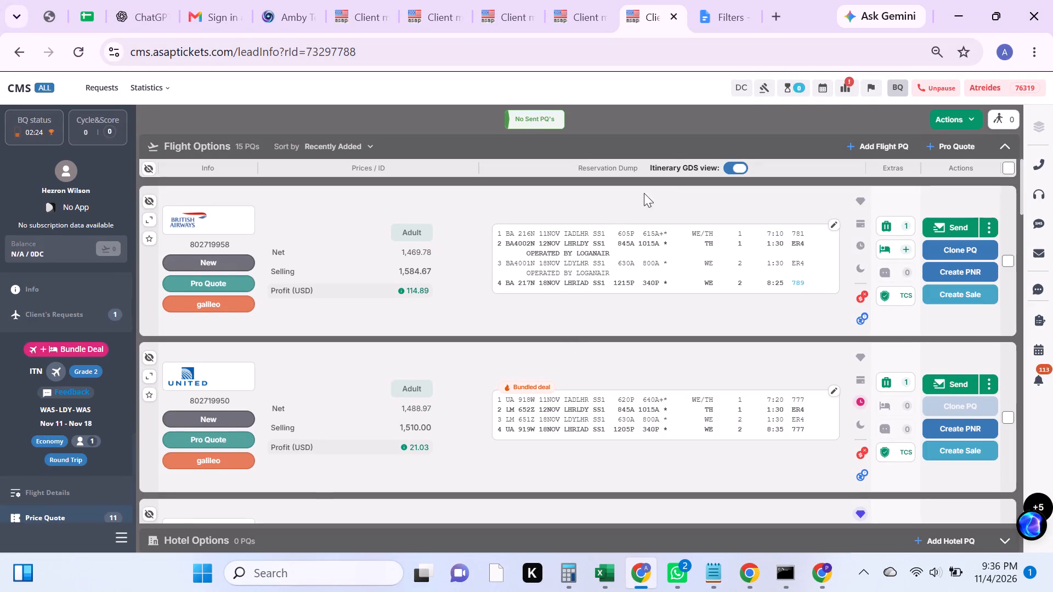
Turn off the GDS itinerary view for the flight options.
click(740, 168)
scroll(695, 253, up, 2)
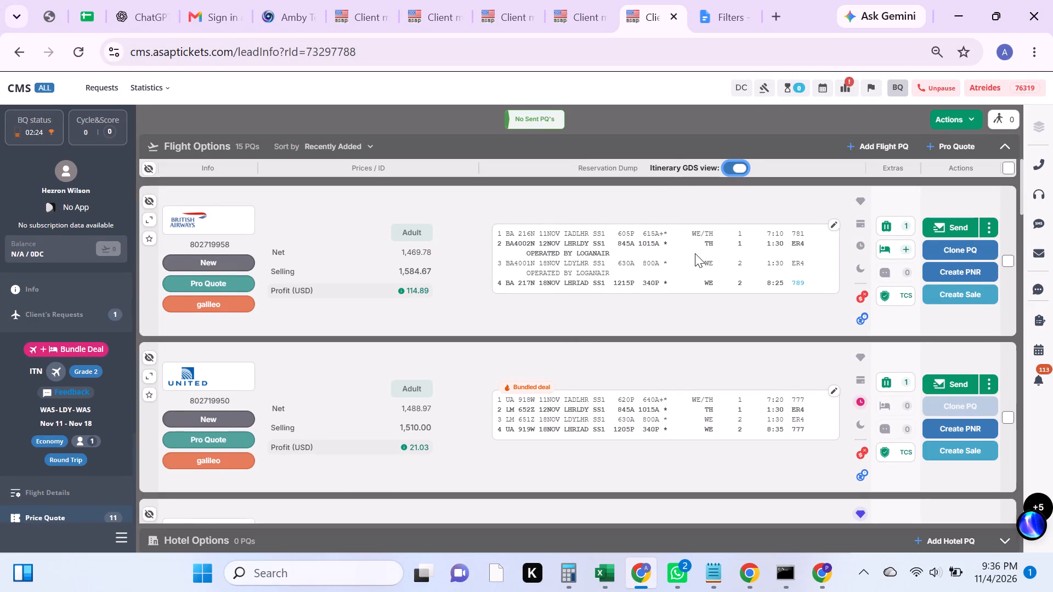
Select the Aer Lingus 1,231.15, bundled United 1,510.00 and British Airways 1,584.67 Pro Quotes for sending.
scroll(695, 253, down, 5)
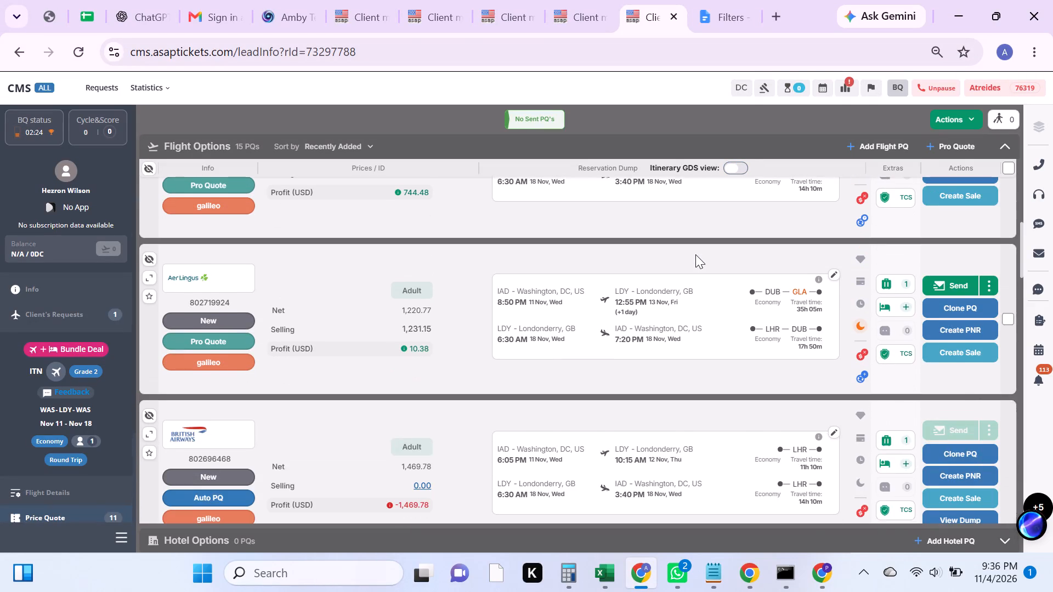
scroll(695, 254, down, 1)
scroll(695, 254, up, 1)
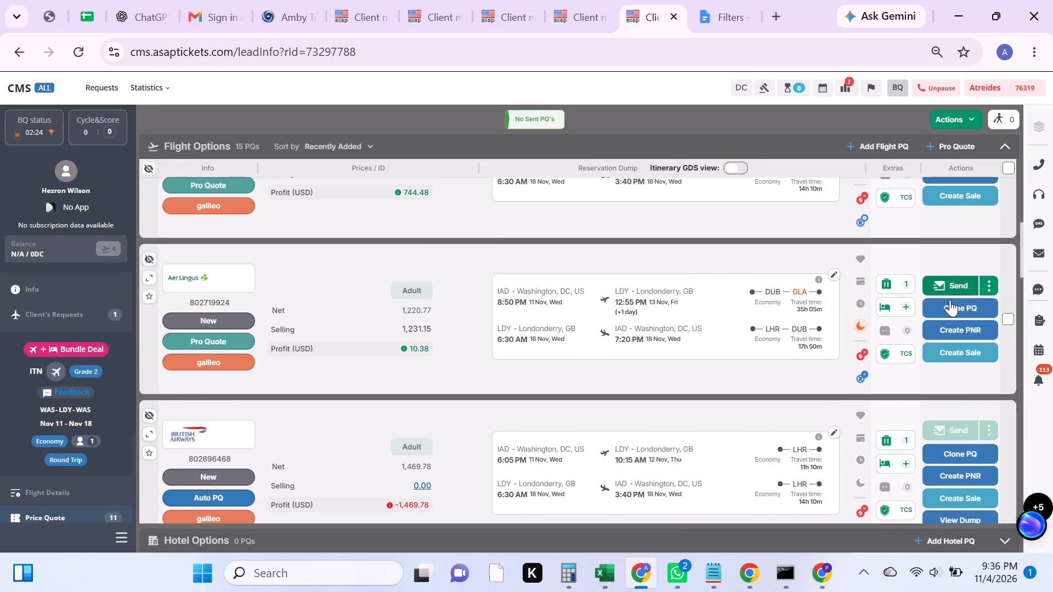
click(1010, 320)
scroll(999, 312, up, 3)
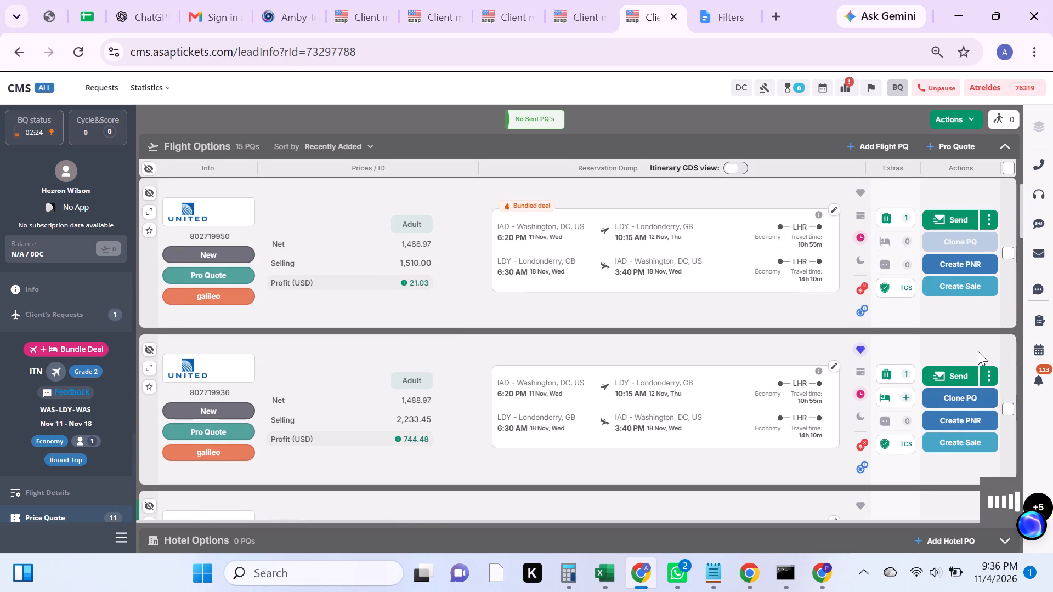
scroll(978, 351, down, 2)
scroll(978, 351, up, 3)
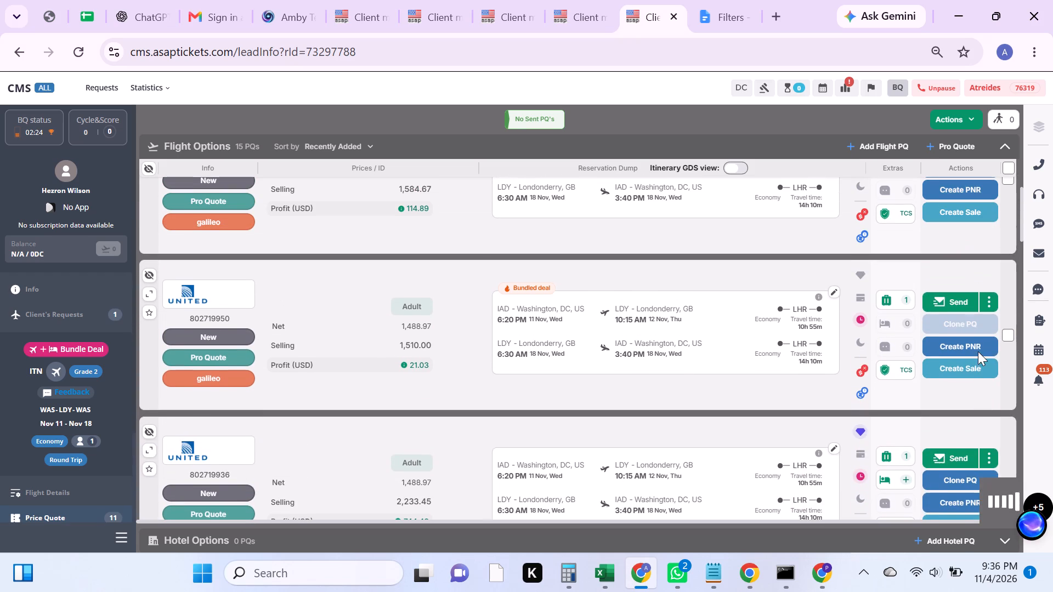
click(1010, 337)
scroll(1011, 336, up, 1)
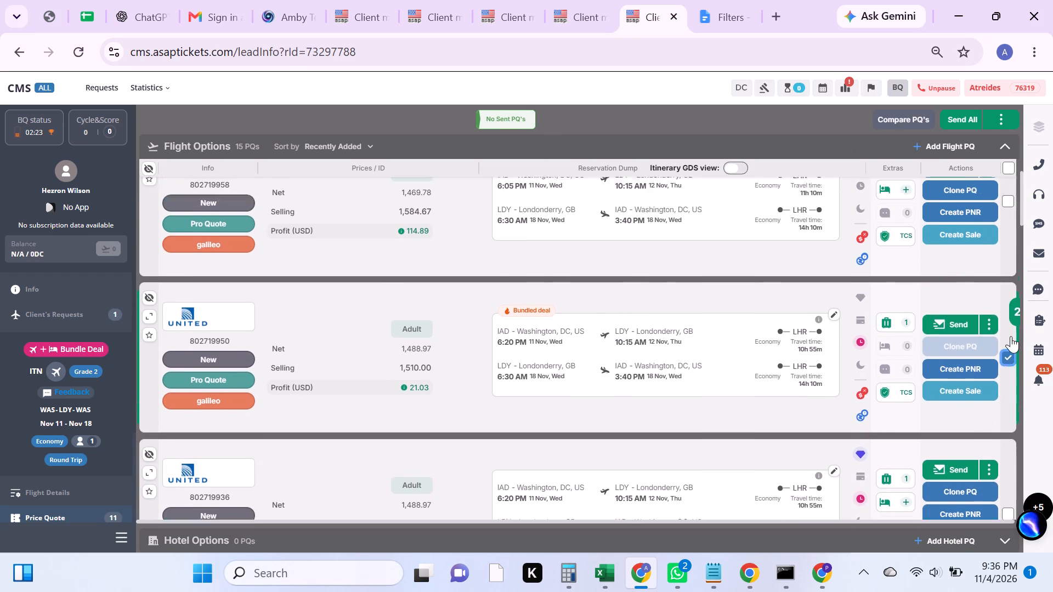
scroll(1011, 336, up, 3)
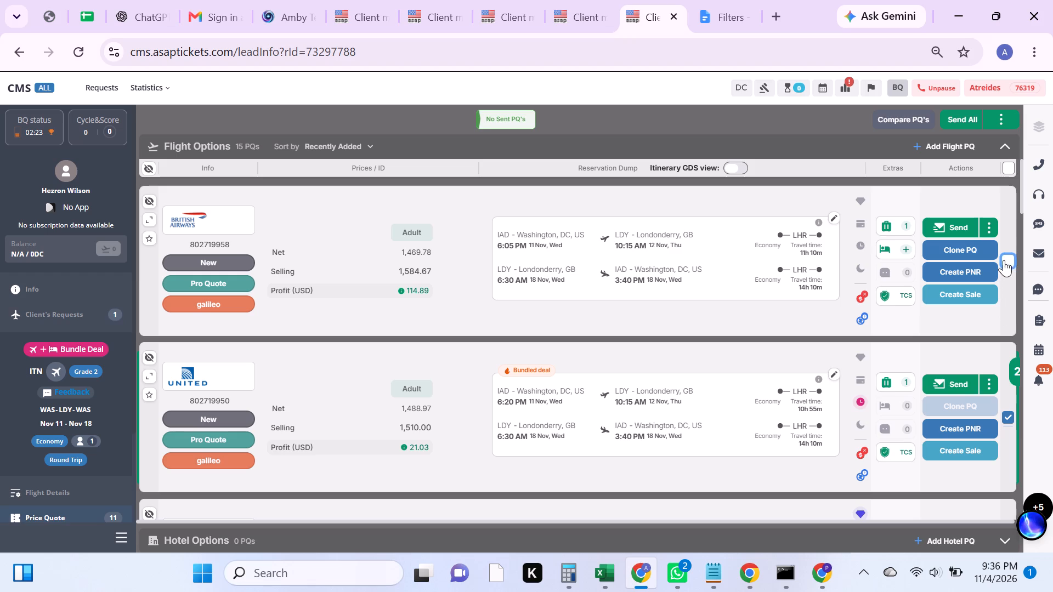
click(1004, 260)
Send the three selected price quotes to the client by SMS.
click(994, 115)
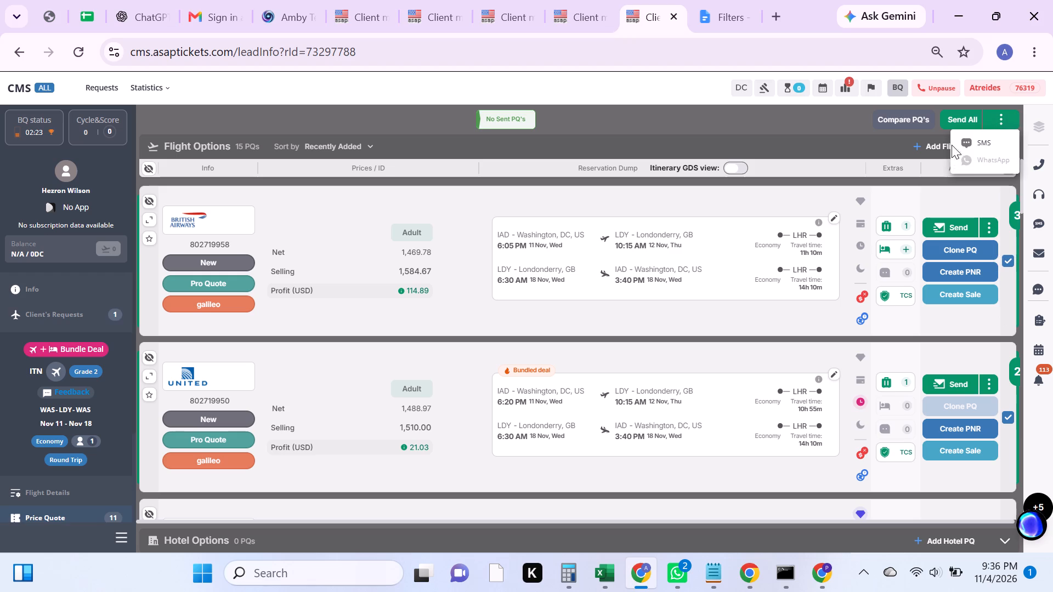
click(964, 141)
click(625, 346)
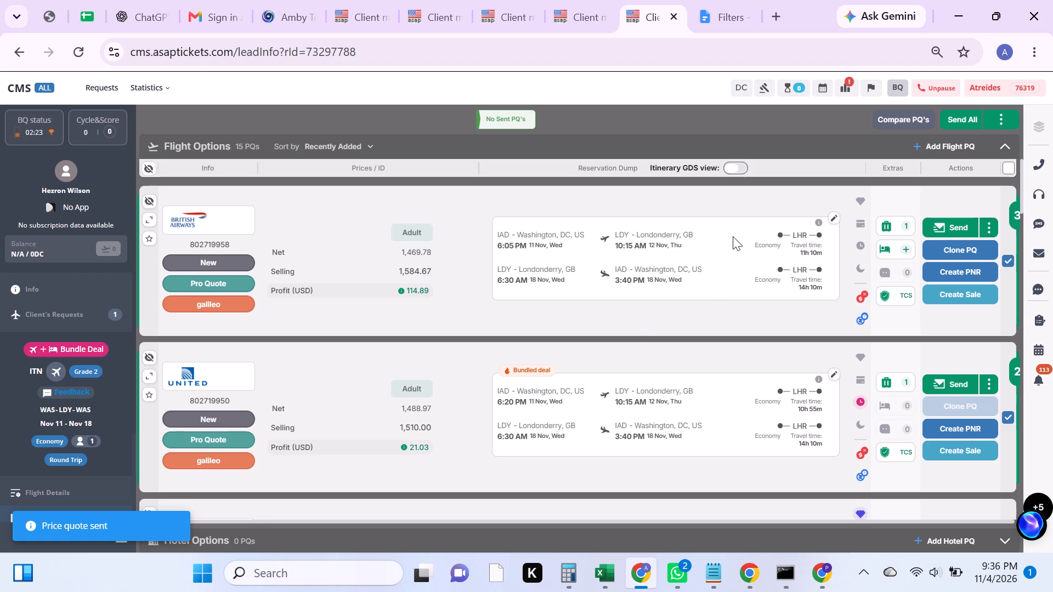
Start the Send All operation for the same three selected price quotes.
click(947, 112)
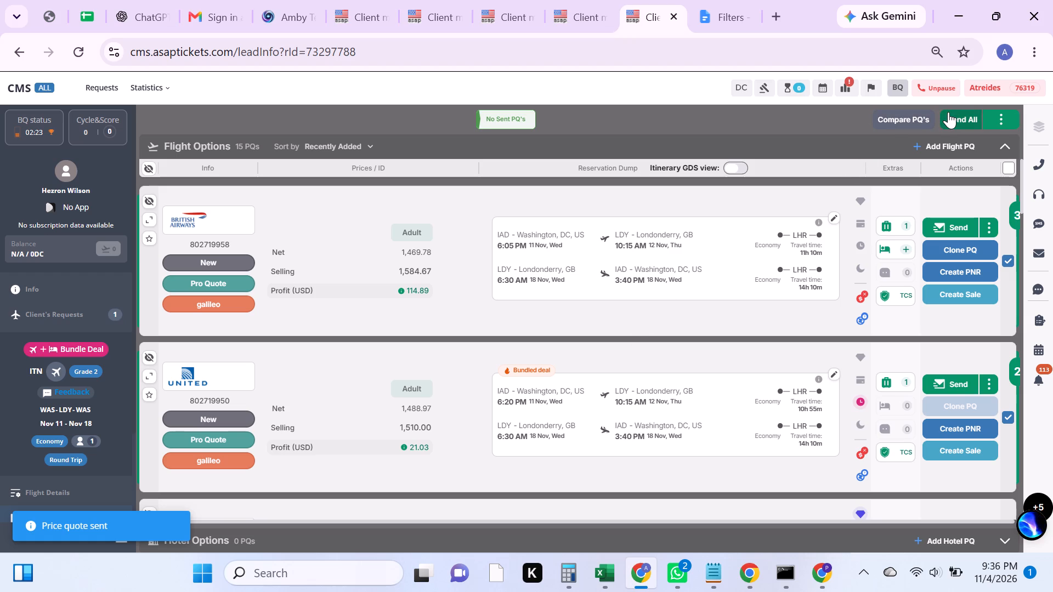
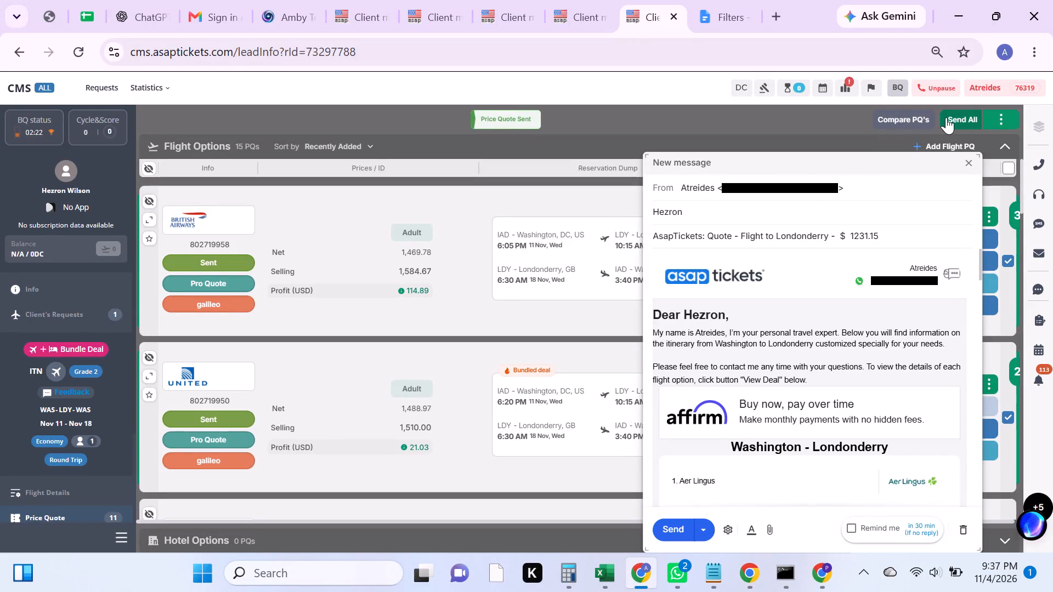
Send the Washington to Londonderry price quote email to the client.
click(673, 525)
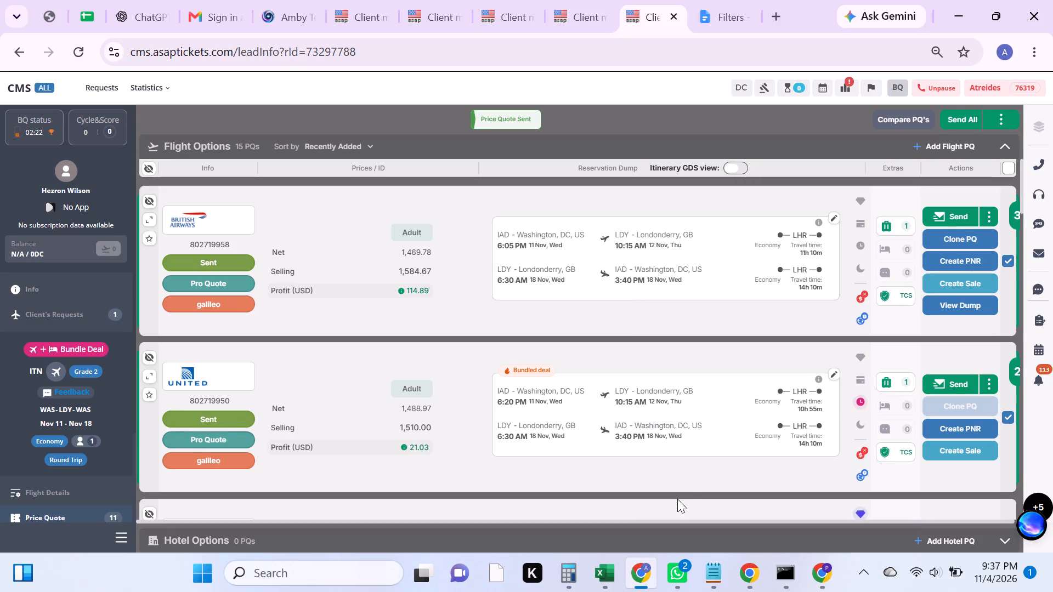
Record the feedback "left a vm sent pqs and email" on the Washington–Londonderry request and save it.
click(65, 392)
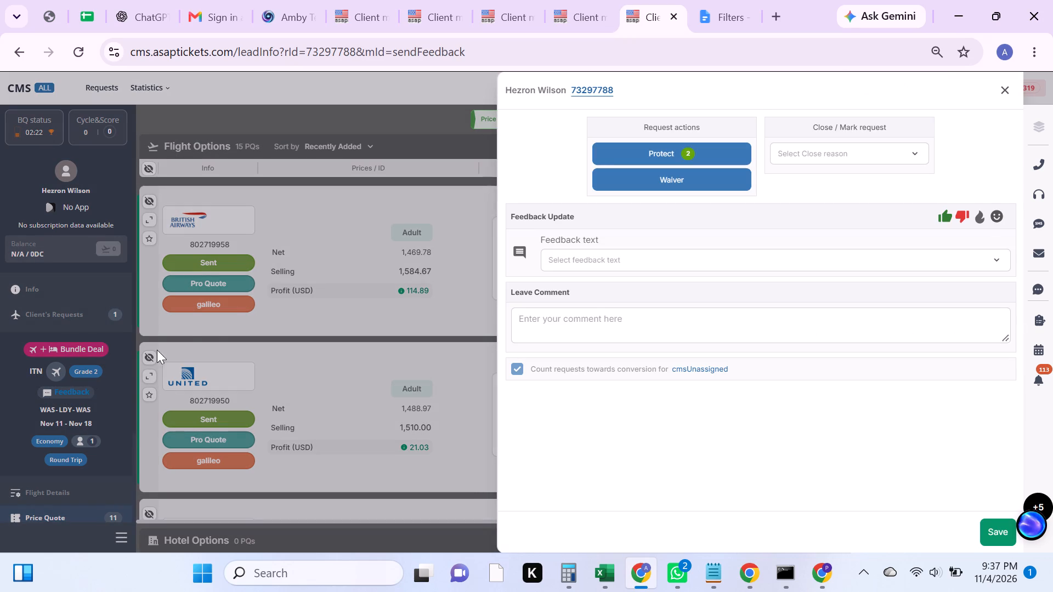
click(555, 254)
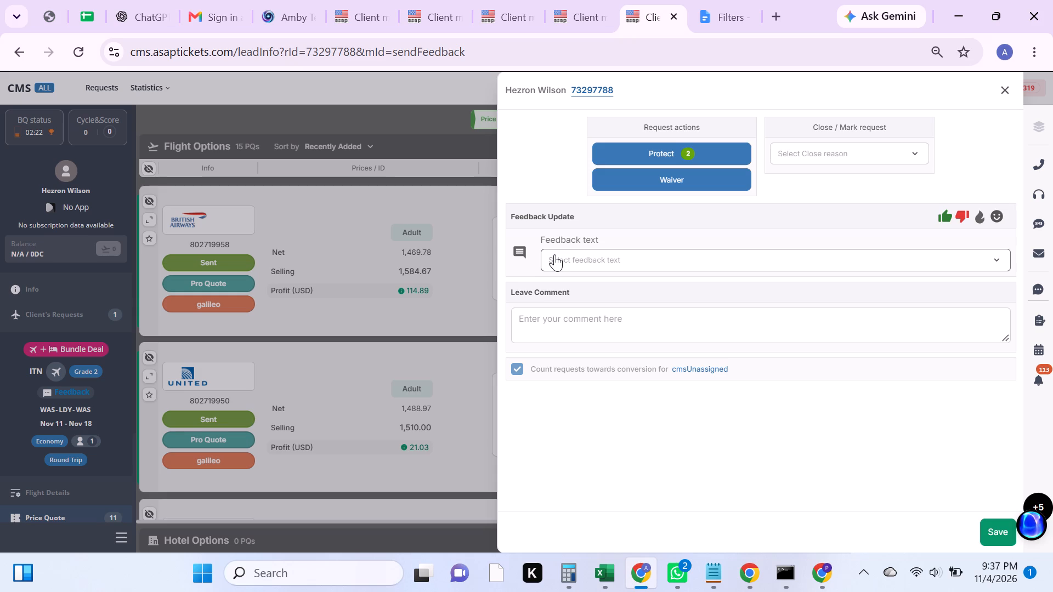
text(left)
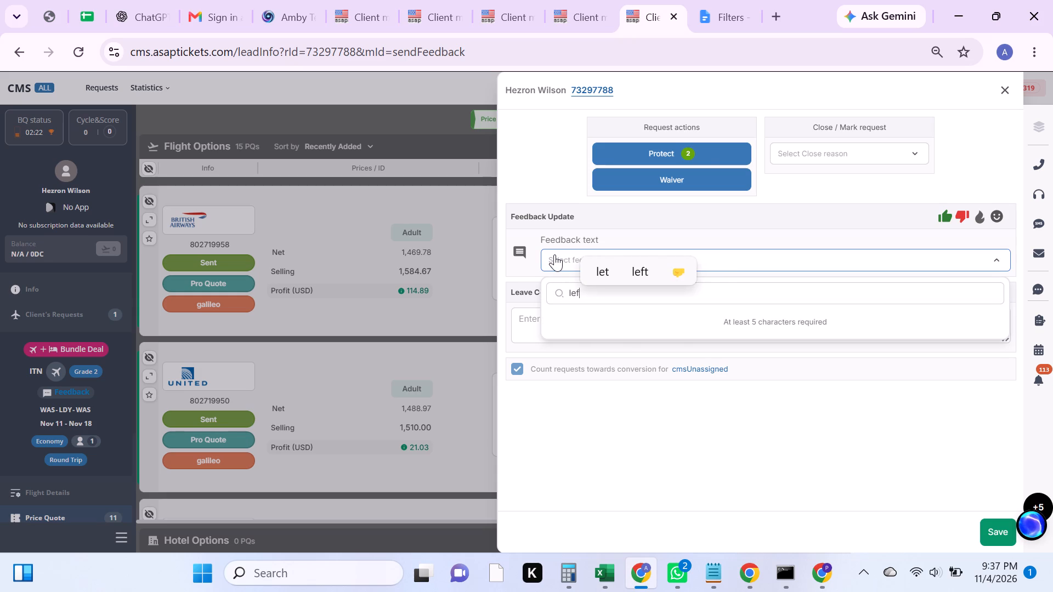
key(space)
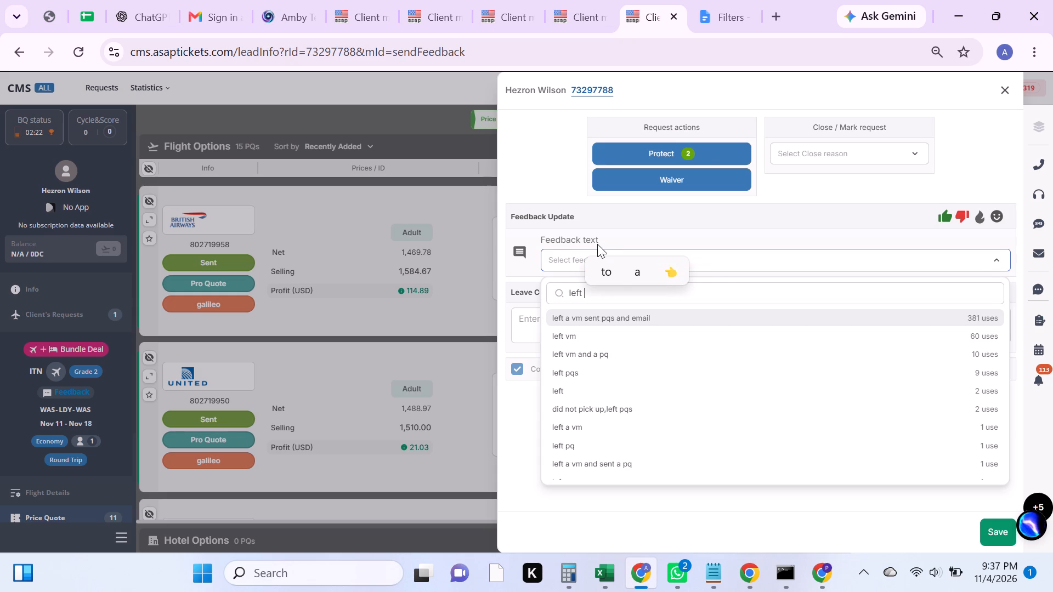
click(622, 316)
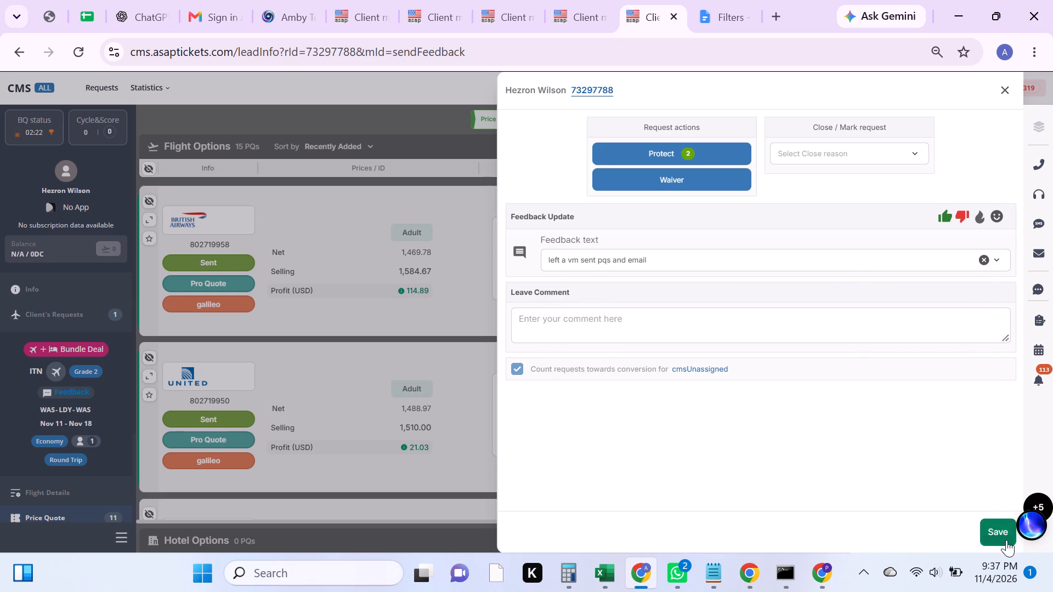
click(994, 541)
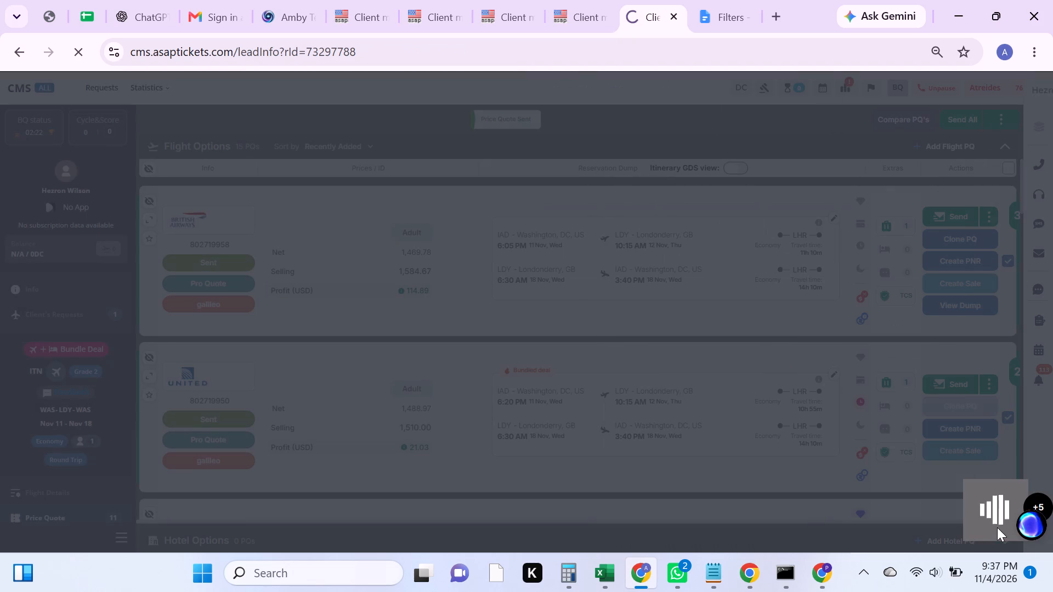
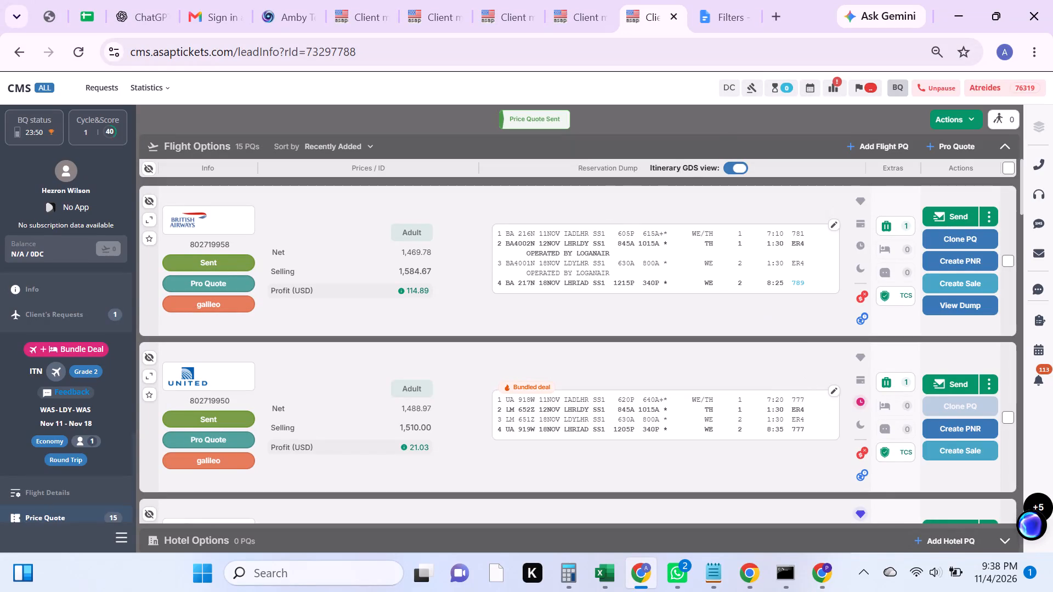
Close the Washington–Londonderry, Washington–Kabul, Memphis–Houston and Chicago–Bangkok request pages and return to the active client requests list.
click(670, 21)
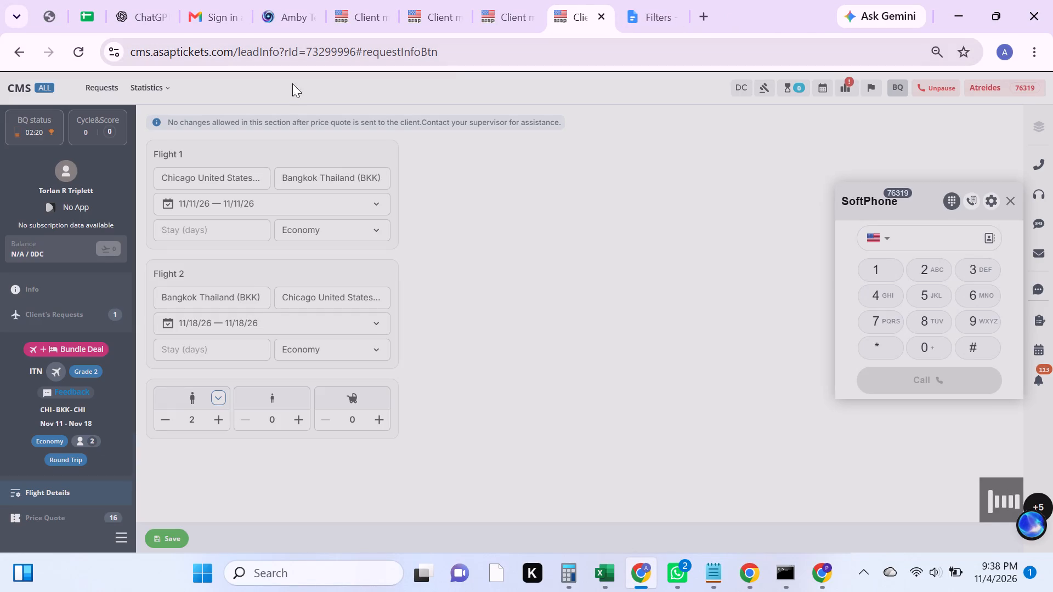
click(543, 20)
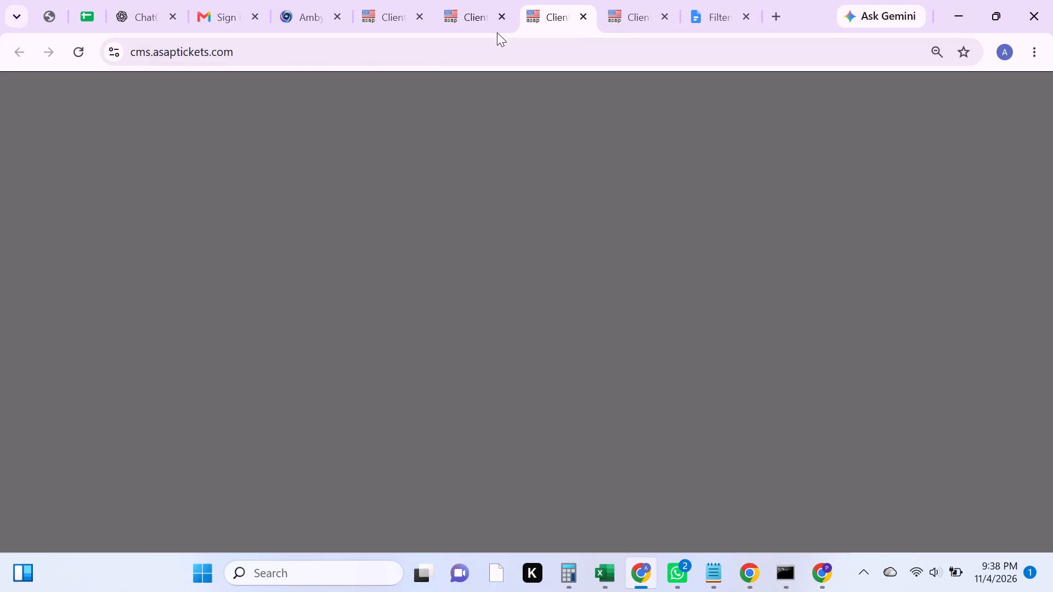
click(455, 16)
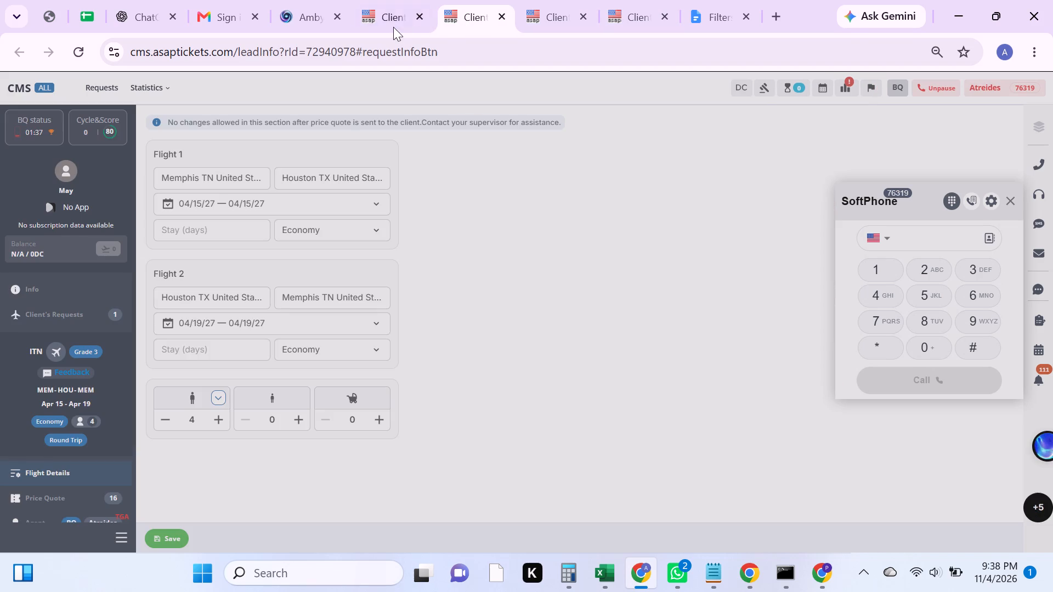
click(394, 18)
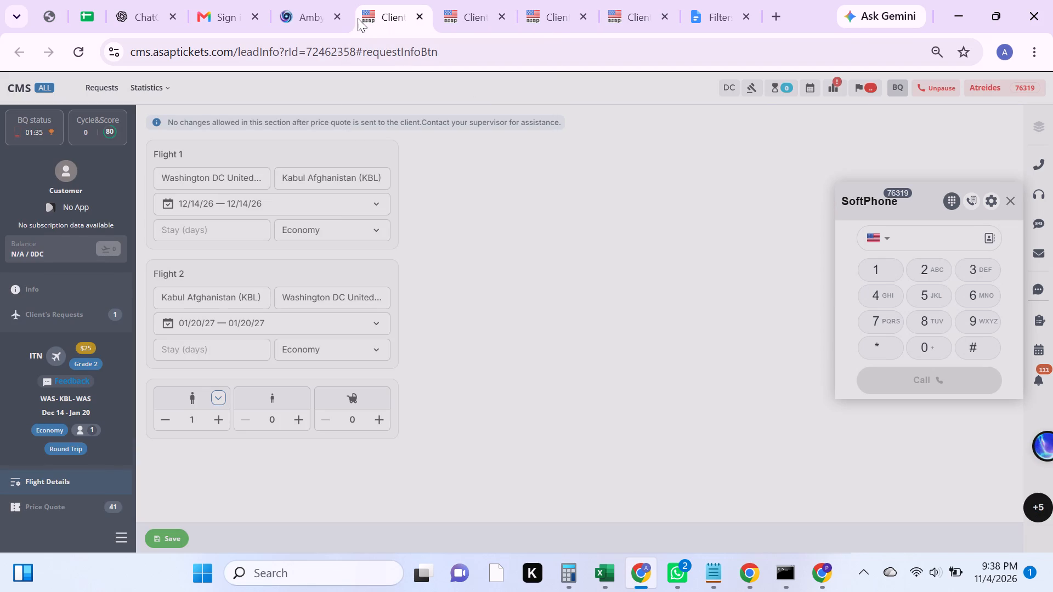
click(440, 15)
click(535, 14)
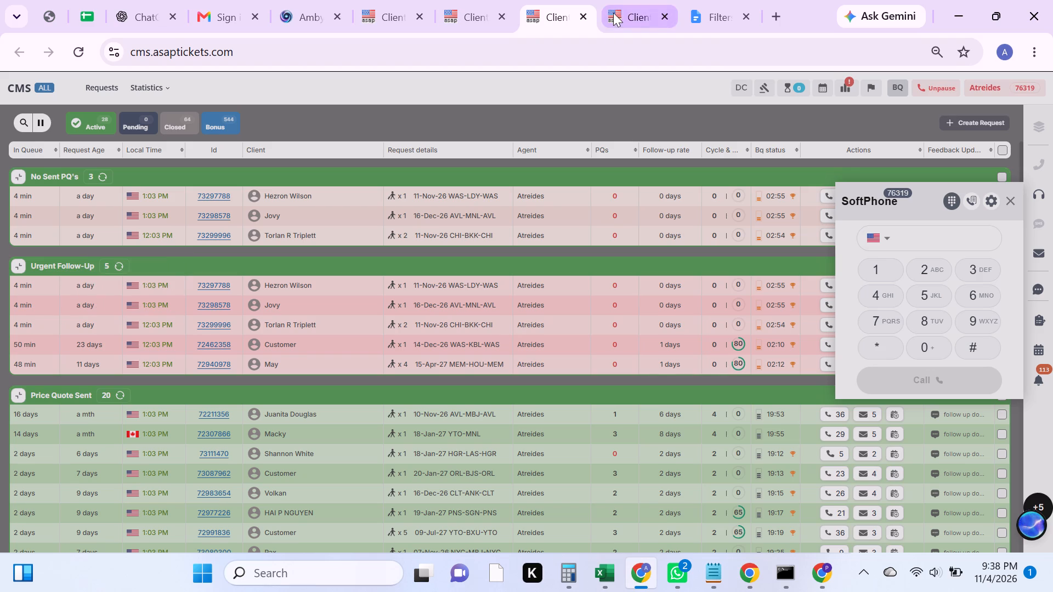
click(621, 12)
click(381, 22)
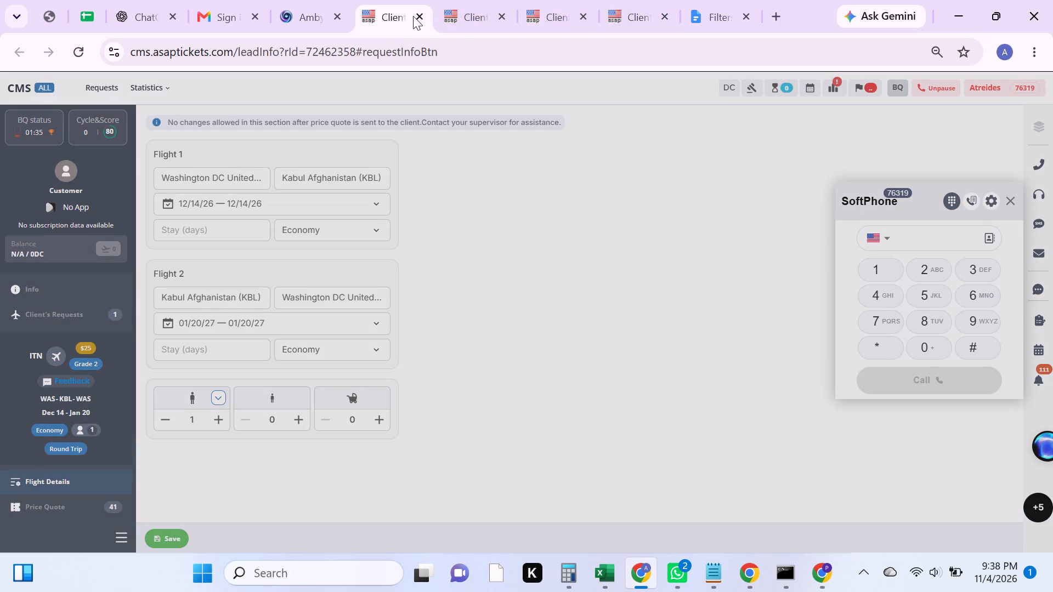
click(417, 16)
click(421, 10)
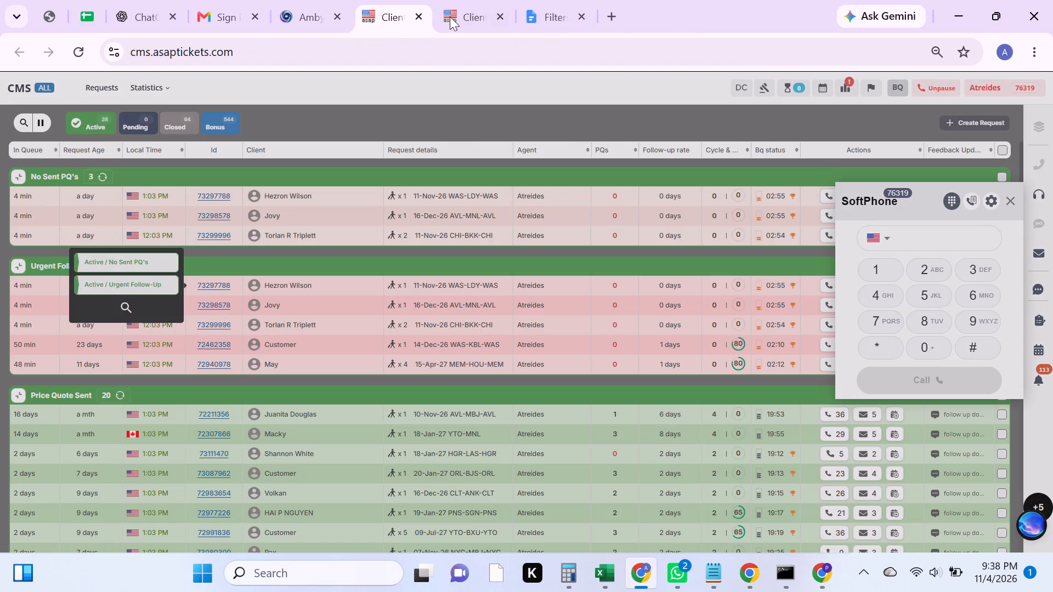
click(473, 16)
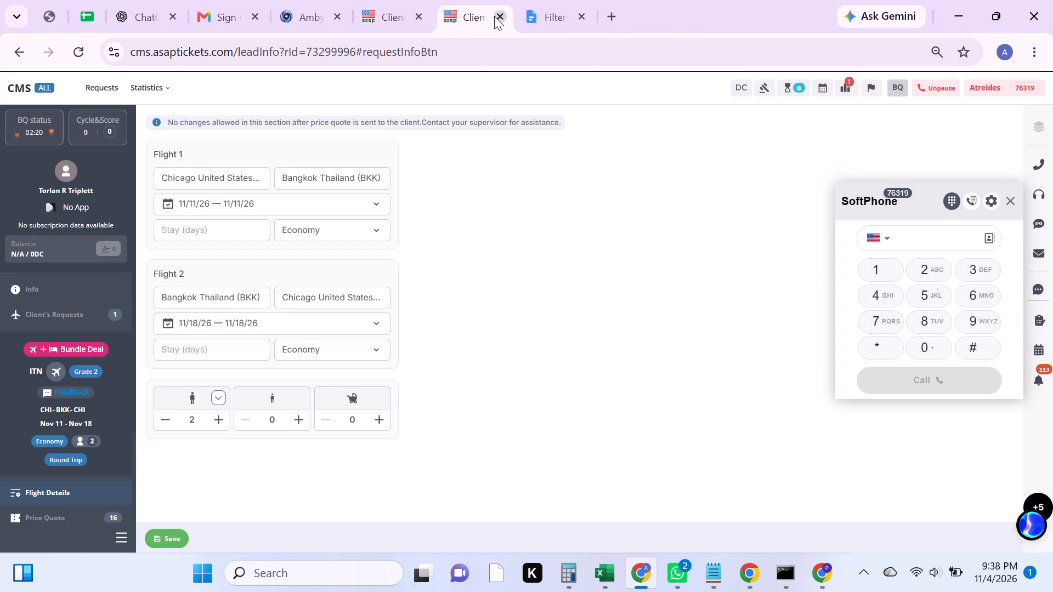
click(497, 16)
click(388, 15)
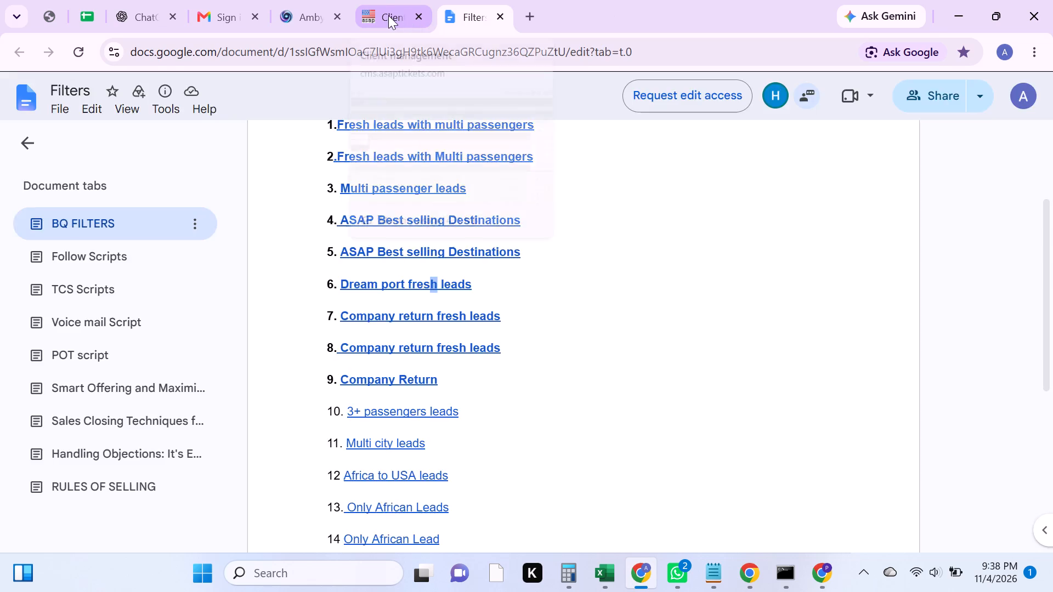
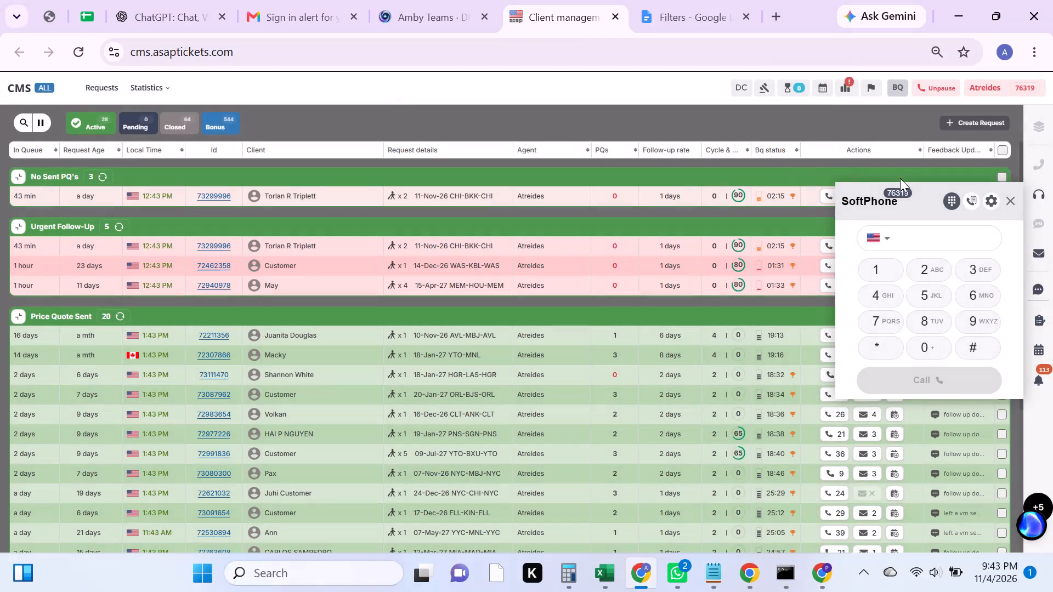
Dismiss the SoftPhone and open the Memphis–Houston, Washington–Kabul and Chicago–Bangkok urgent follow-up requests in separate pages.
click(1015, 196)
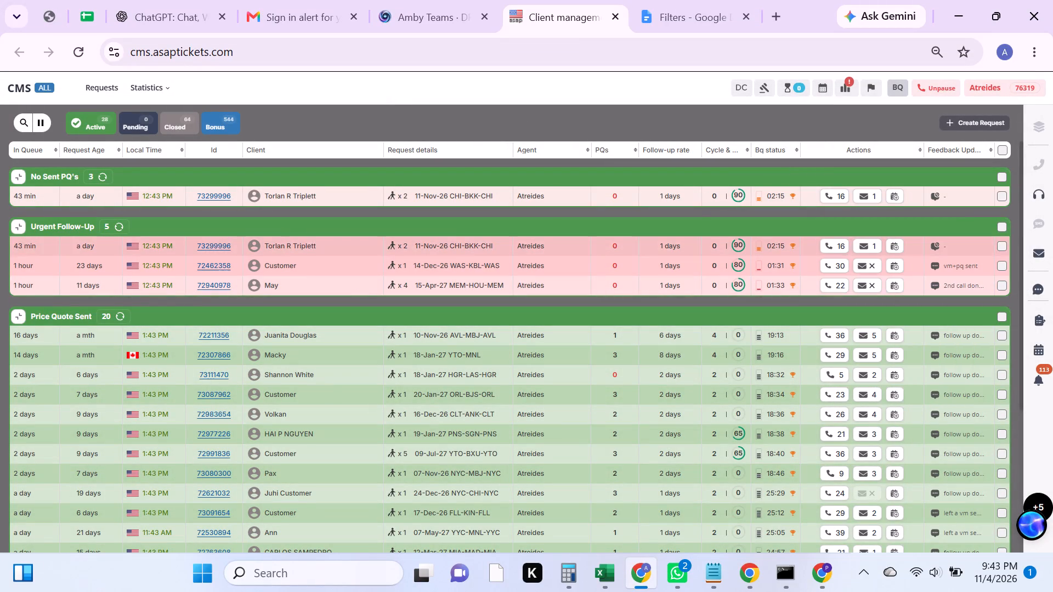
ctrl+click(208, 287)
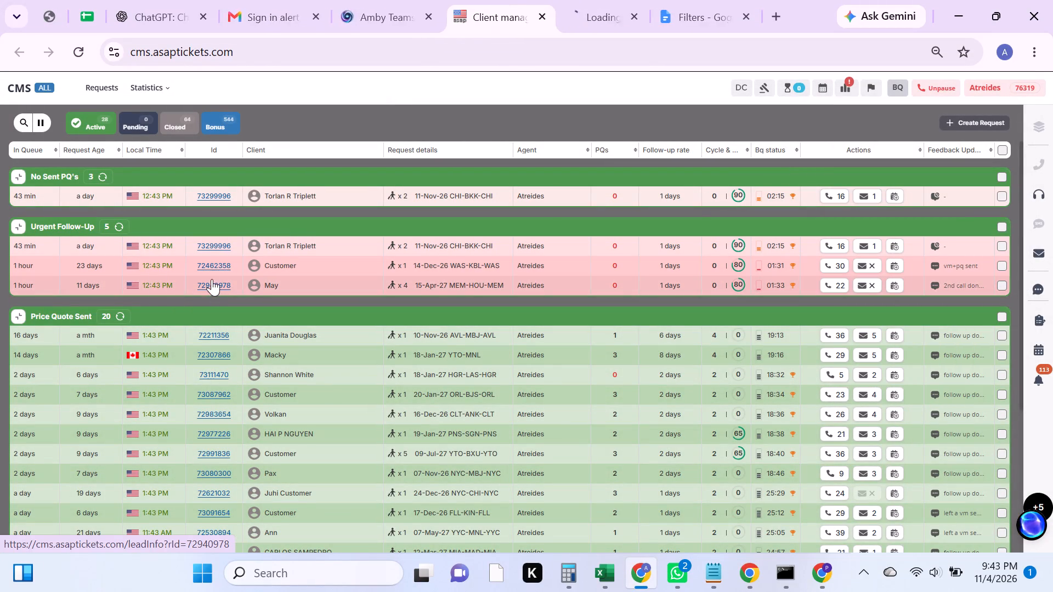
ctrl+click(215, 270)
ctrl+click(214, 242)
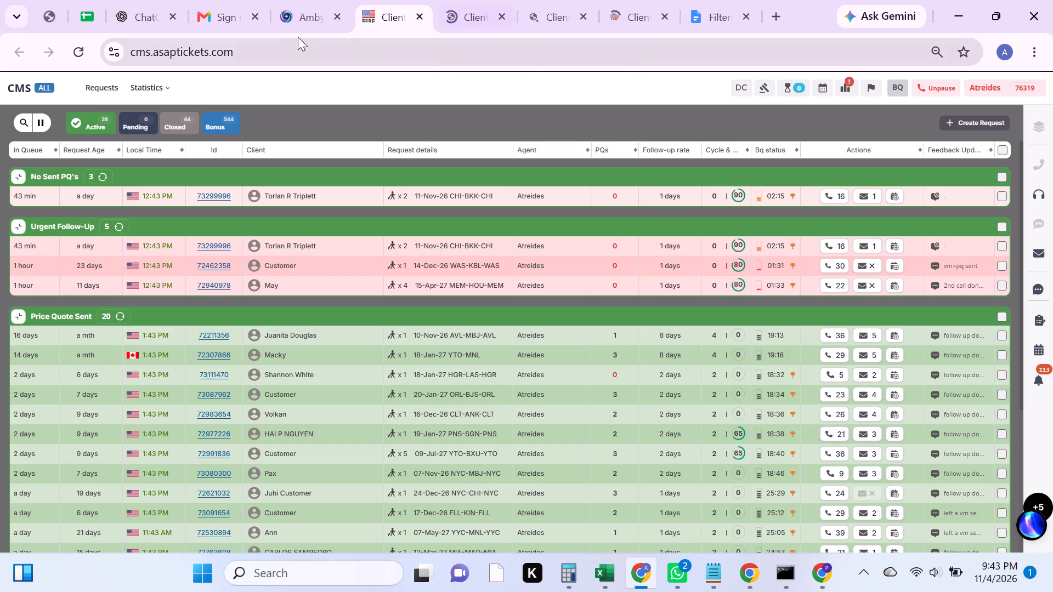
Check the lead lists behind the 'Company return fresh leads' (7) and 'Company Return' (9) links in the Filters document, closing each list.
click(704, 19)
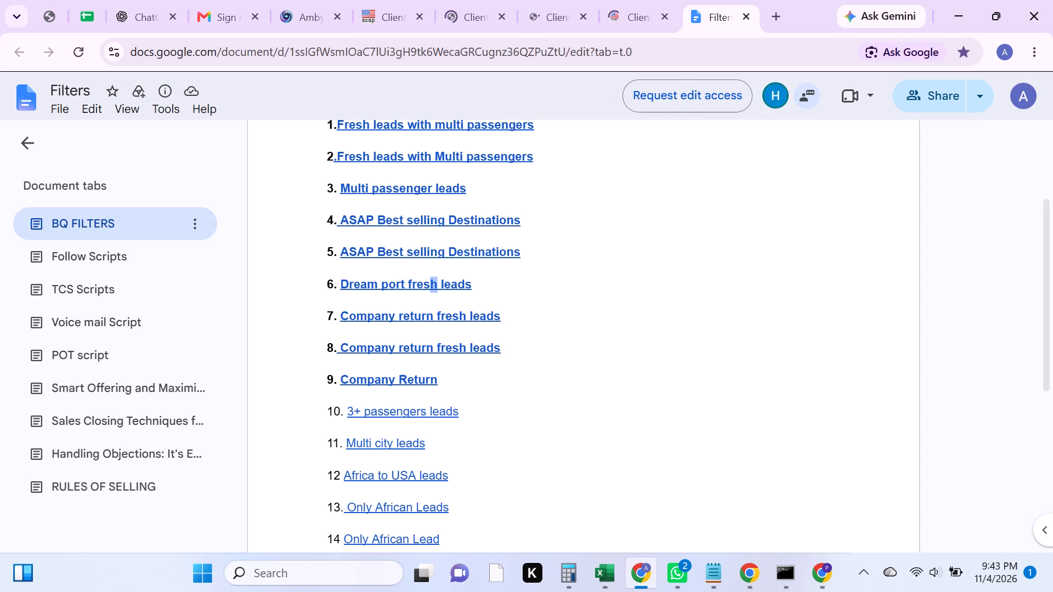
click(421, 320)
click(440, 340)
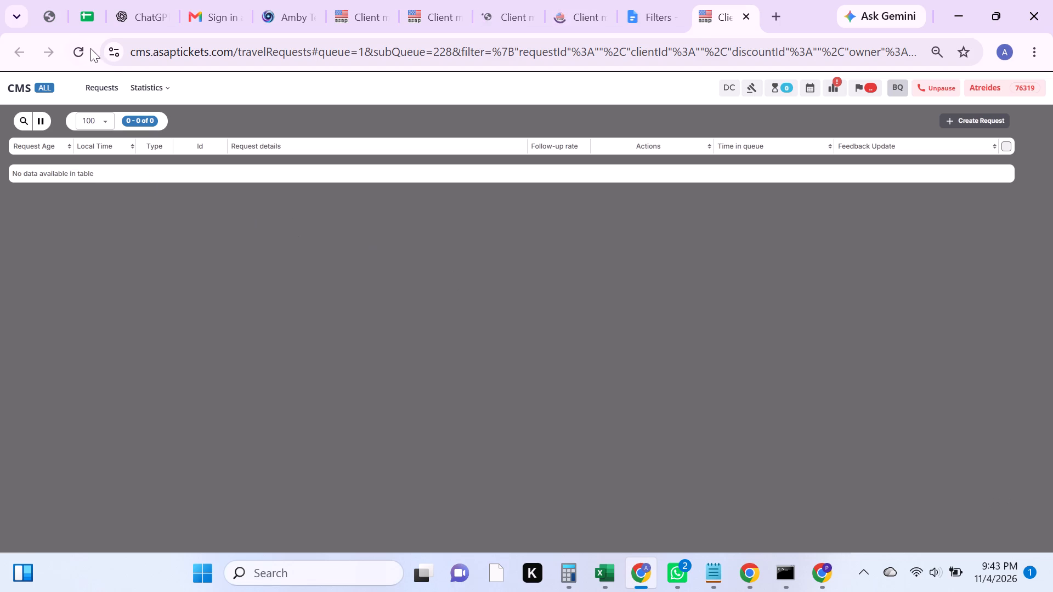
double_click(78, 49)
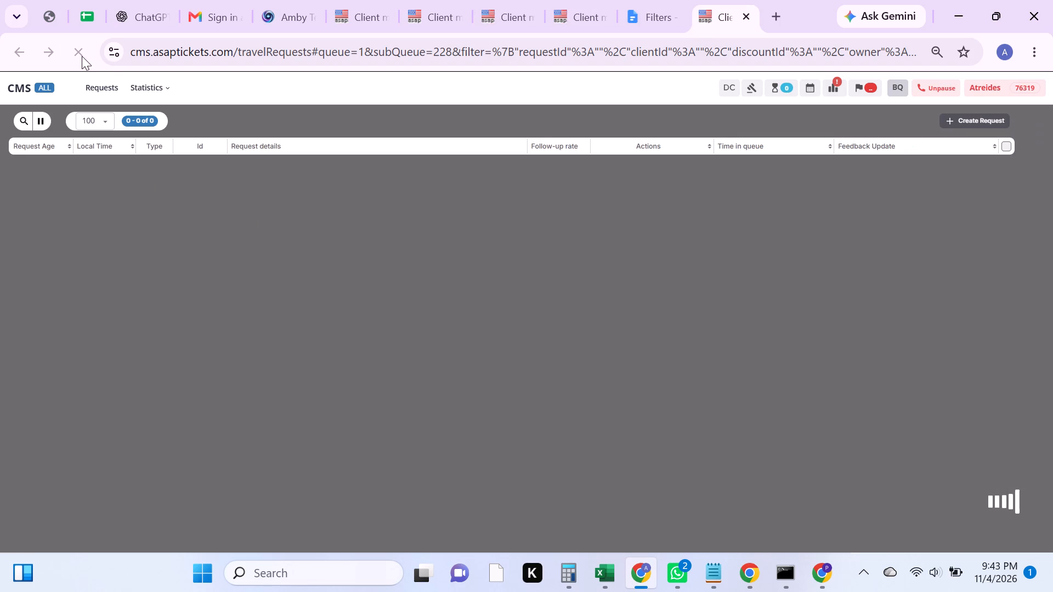
click(744, 16)
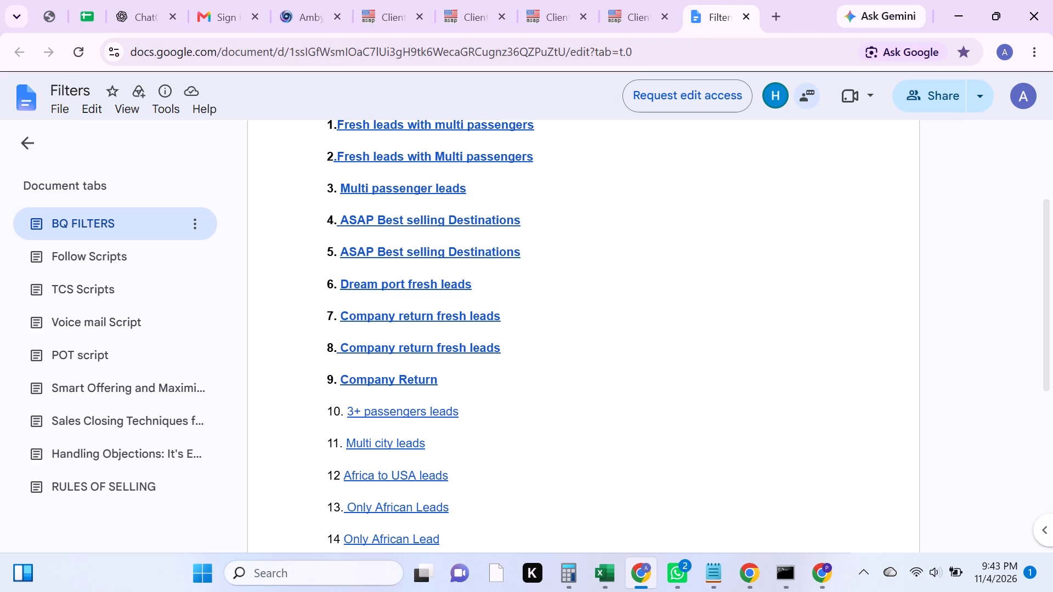
click(404, 384)
click(423, 406)
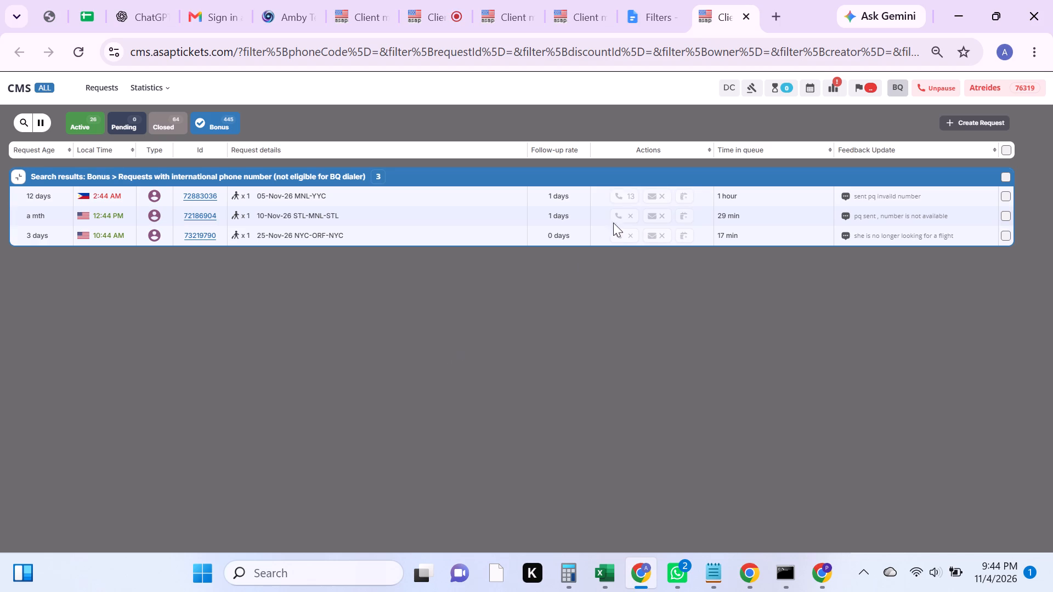
click(741, 20)
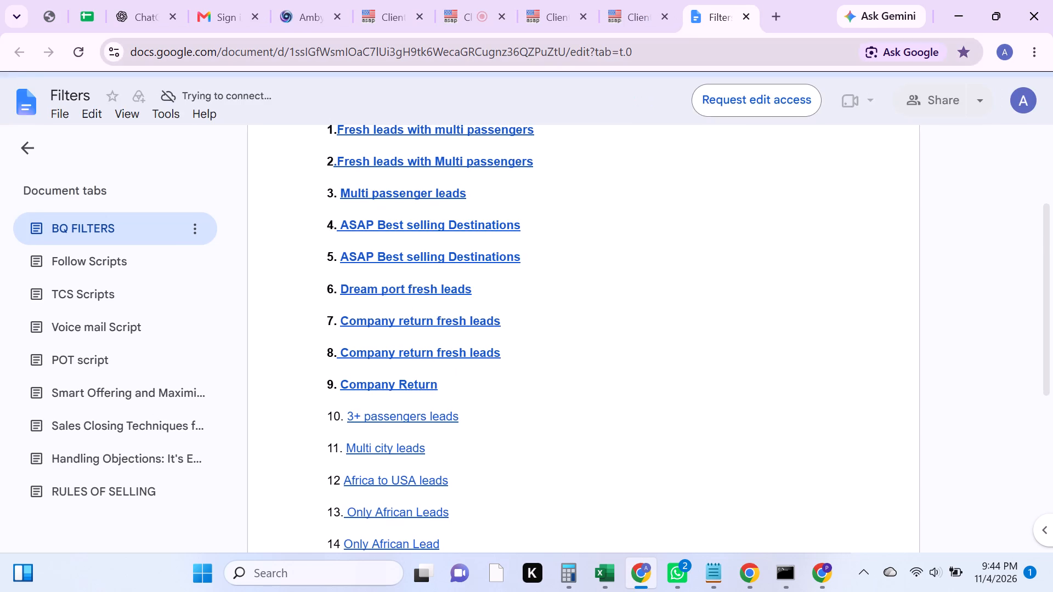
Check filter 13, 'Only African Leads', in the Filters document, close its list, and open filter 17, 'Only Indian Fresh Leads'.
scroll(430, 366, down, 2)
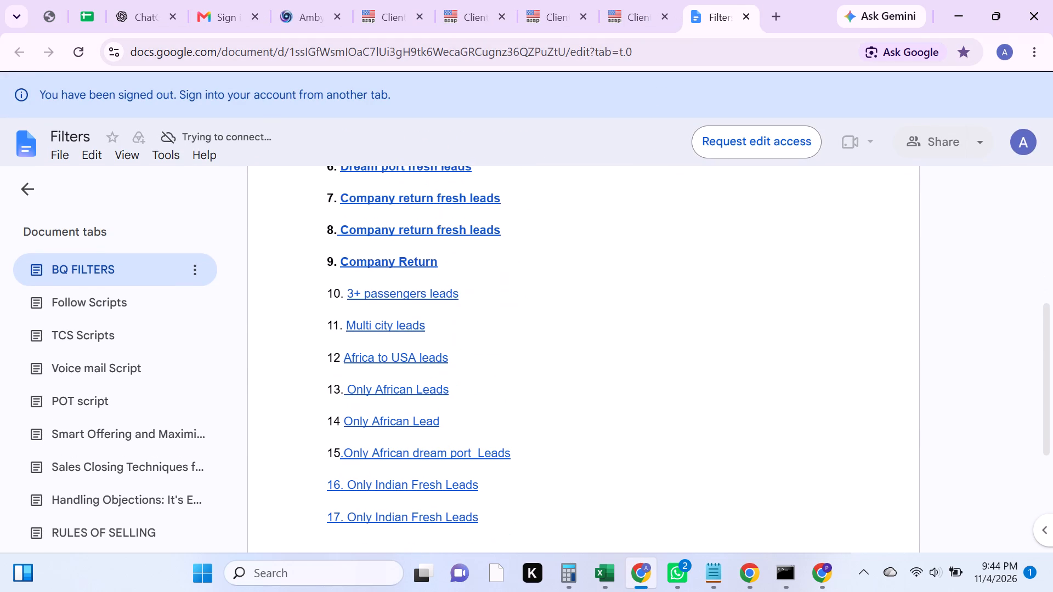
click(410, 395)
click(432, 418)
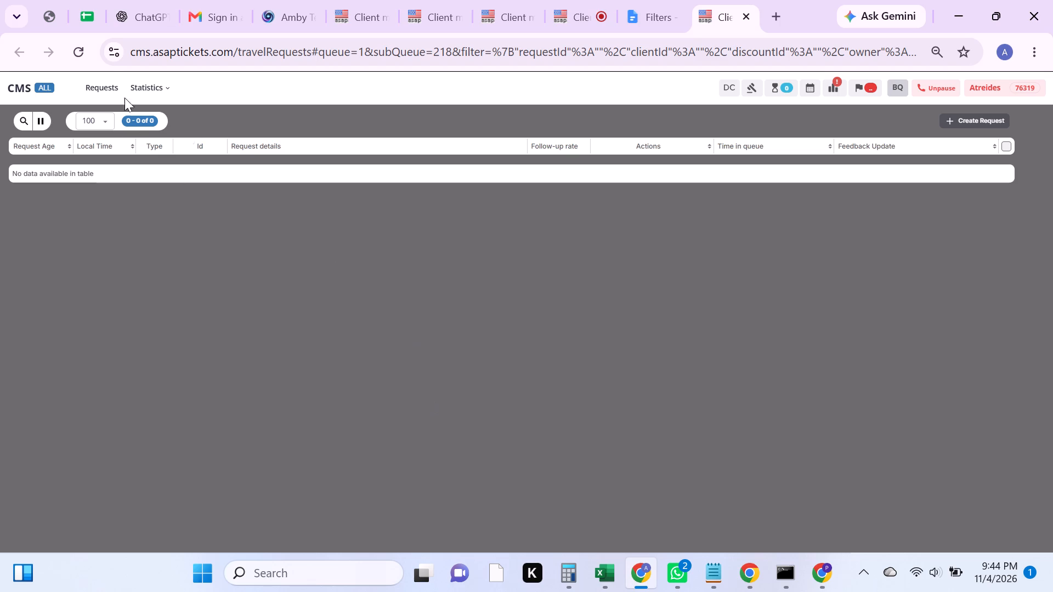
double_click(74, 50)
click(745, 20)
scroll(511, 348, down, 2)
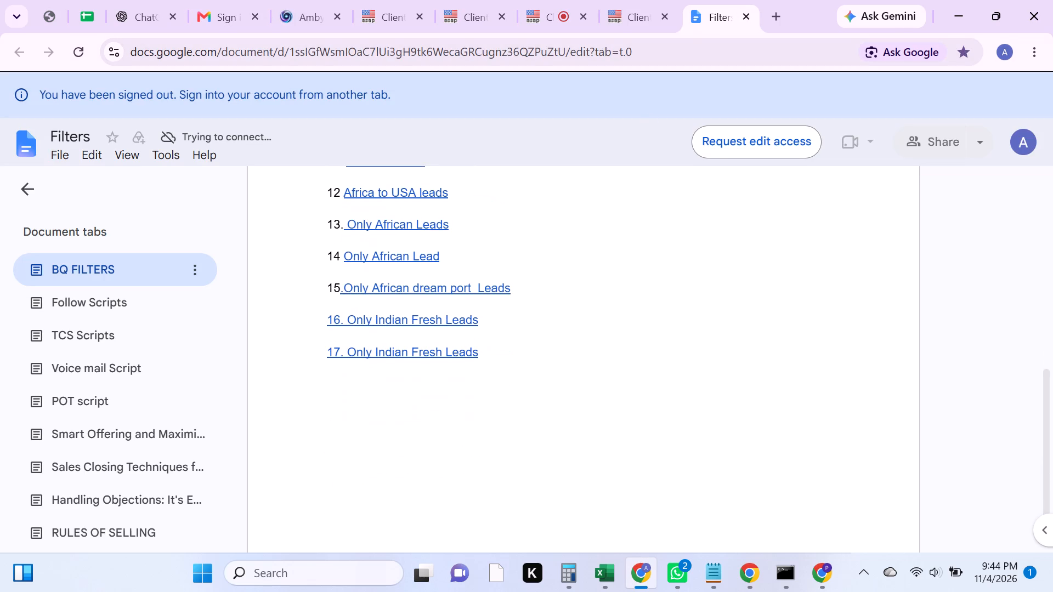
click(424, 355)
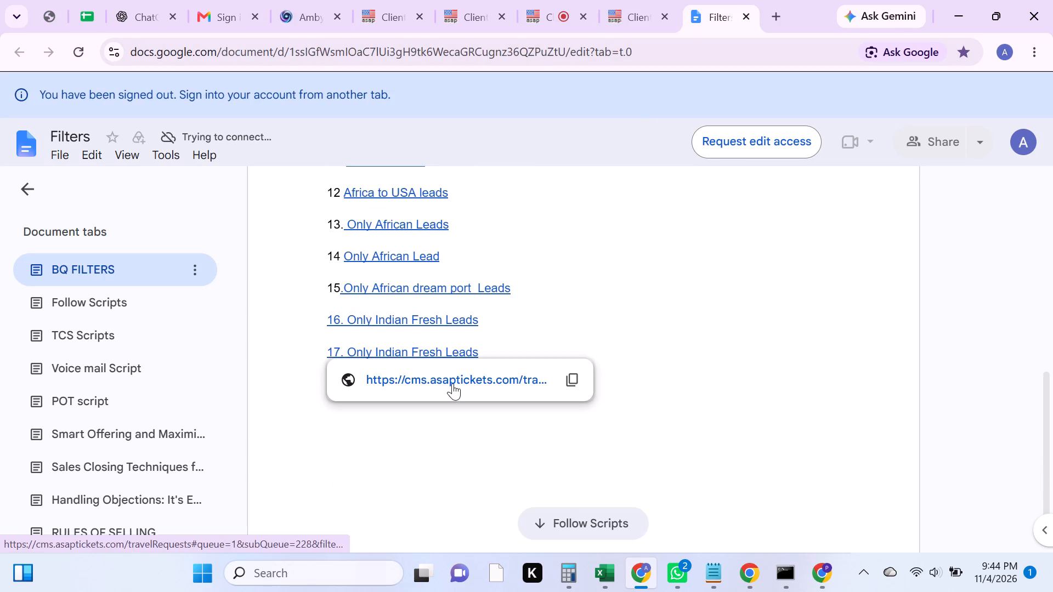
Check the lead list behind filter 17, 'Only Indian Fresh Leads', and reload it.
click(451, 383)
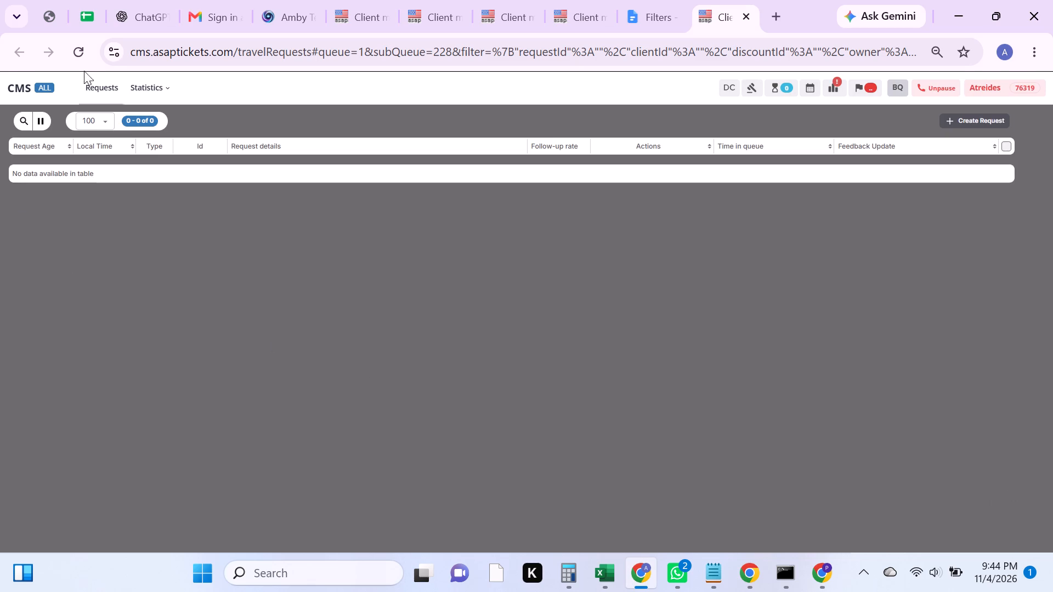
click(82, 57)
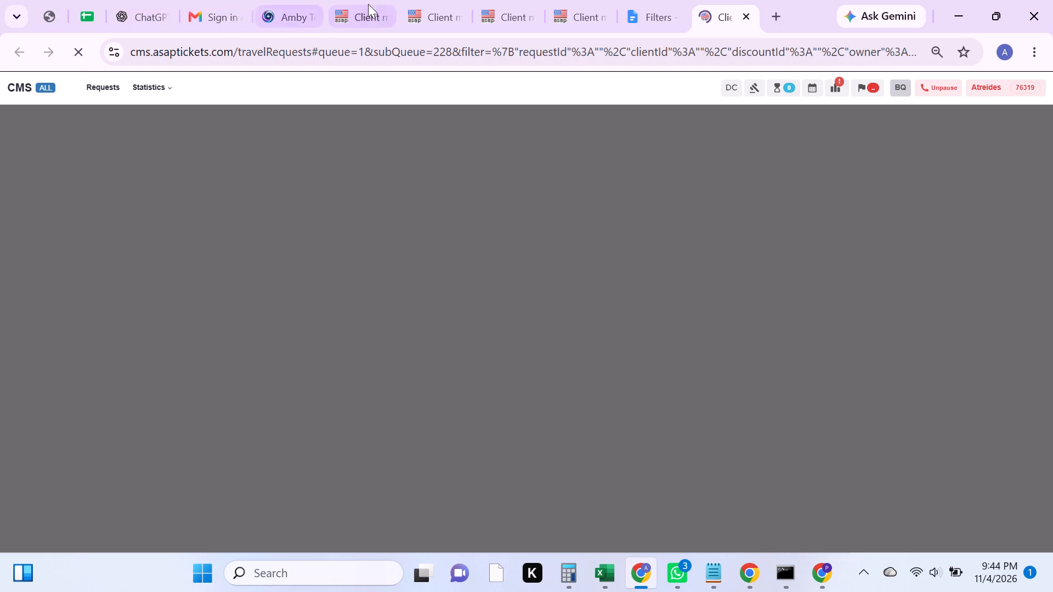
Open the flight details of the Memphis–Houston request, call its client through the SoftPhone, and close the call history.
click(404, 13)
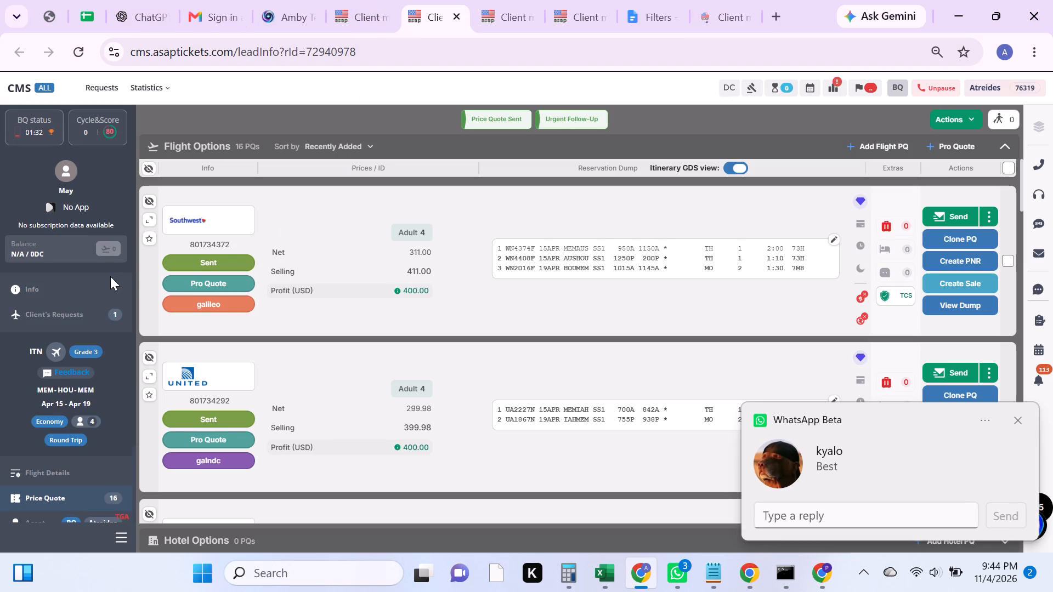
click(44, 477)
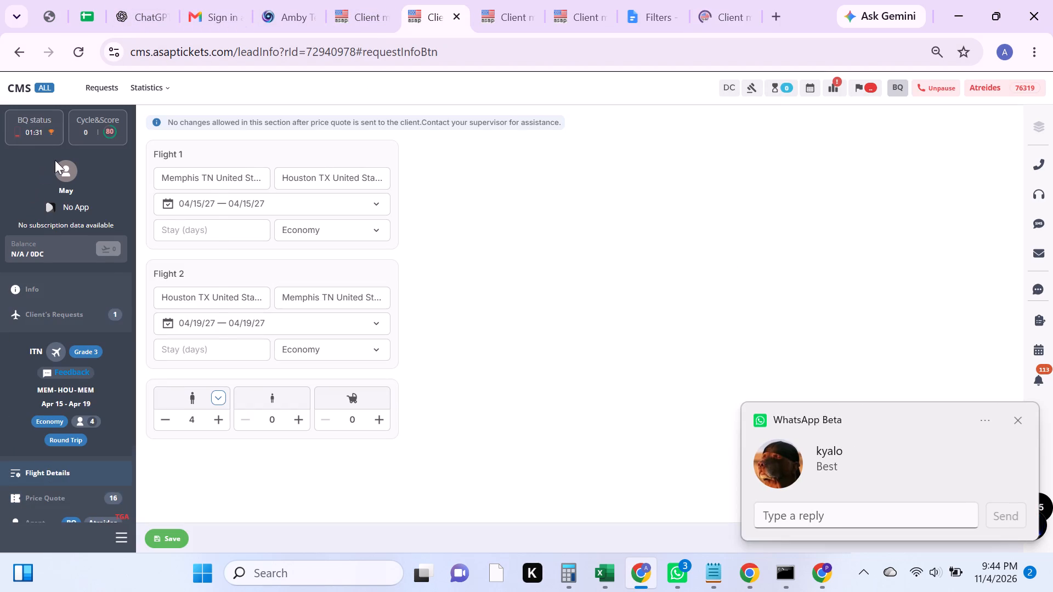
click(93, 317)
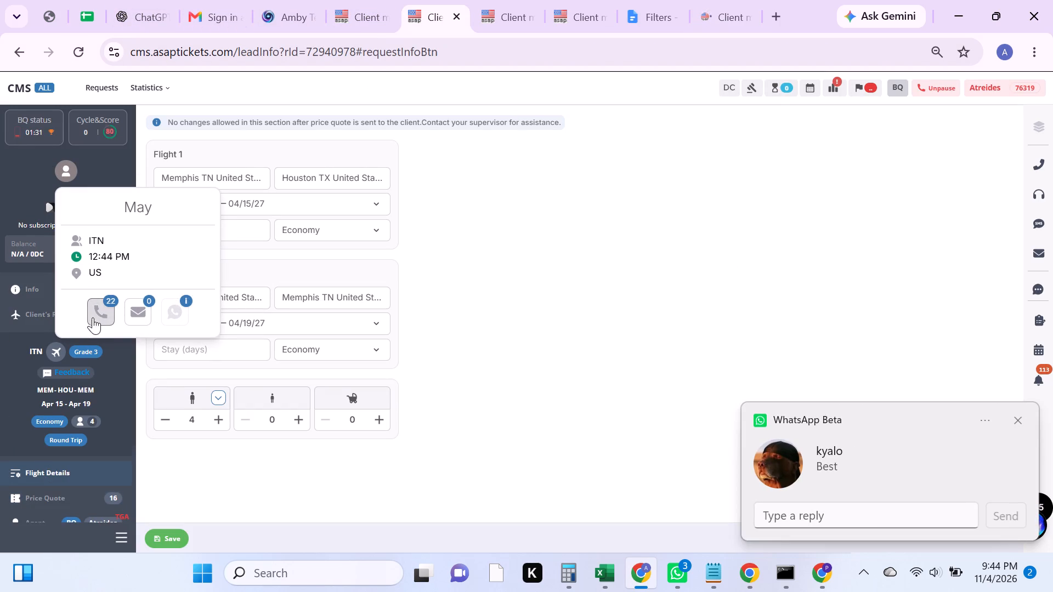
click(552, 146)
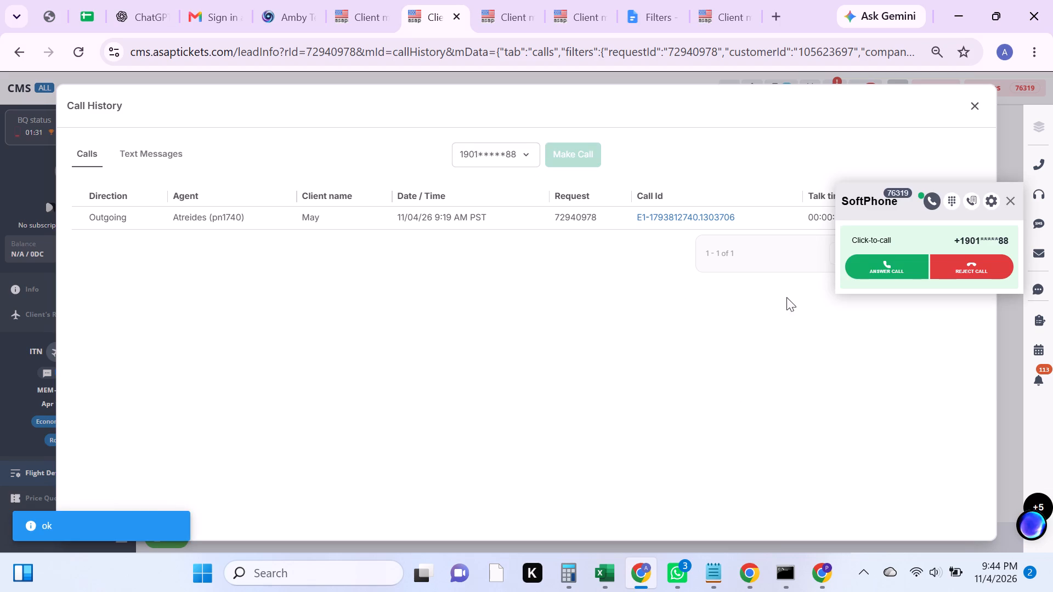
click(873, 269)
click(967, 105)
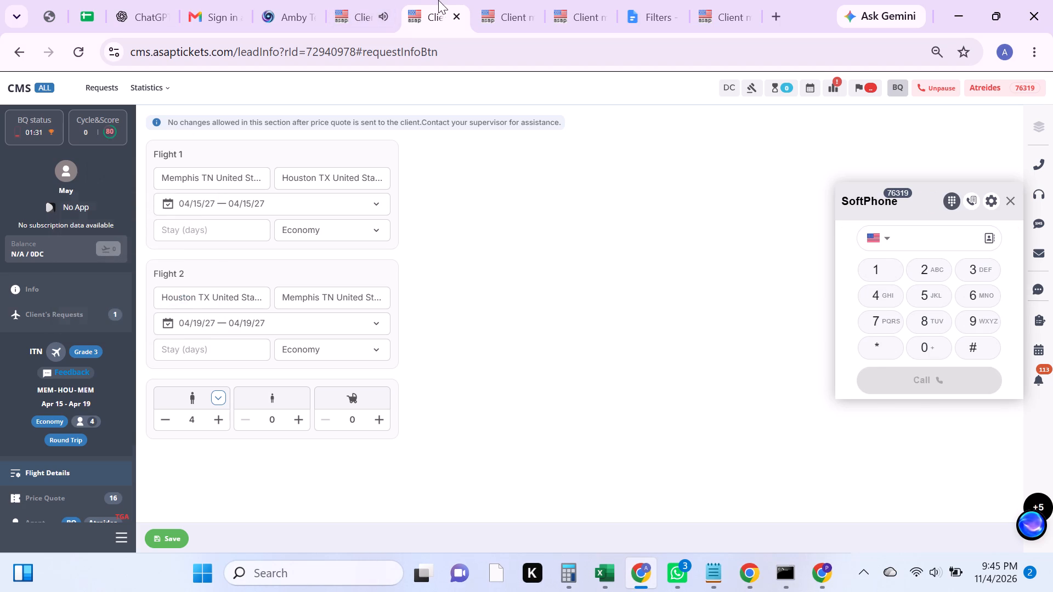
Close the Memphis–Houston request page.
click(455, 13)
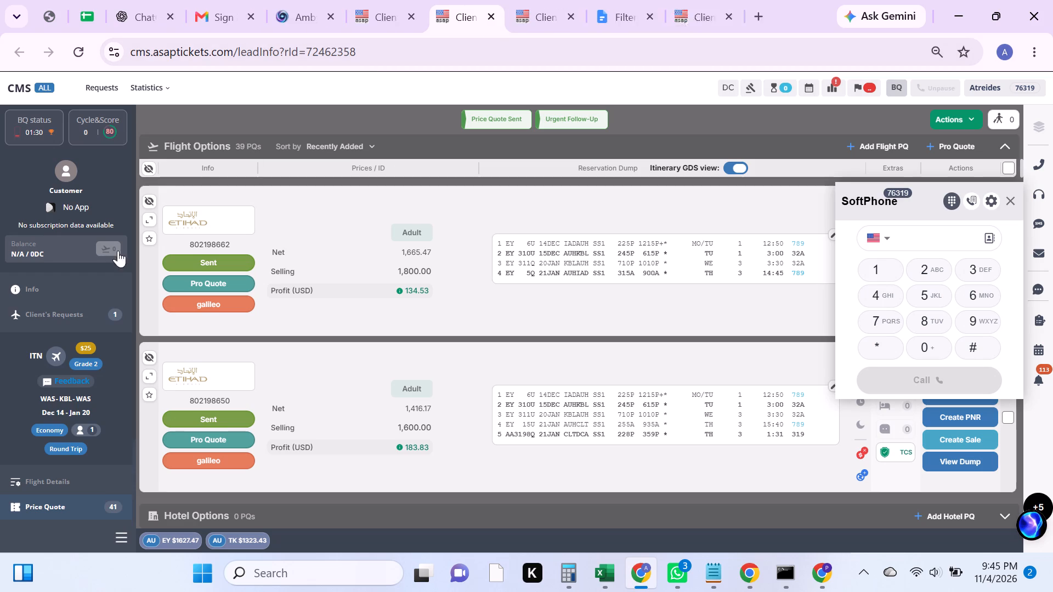
Open the Washington–Kabul request's flight details, call the customer from the call history, answer the SoftPhone call and close the history.
click(72, 476)
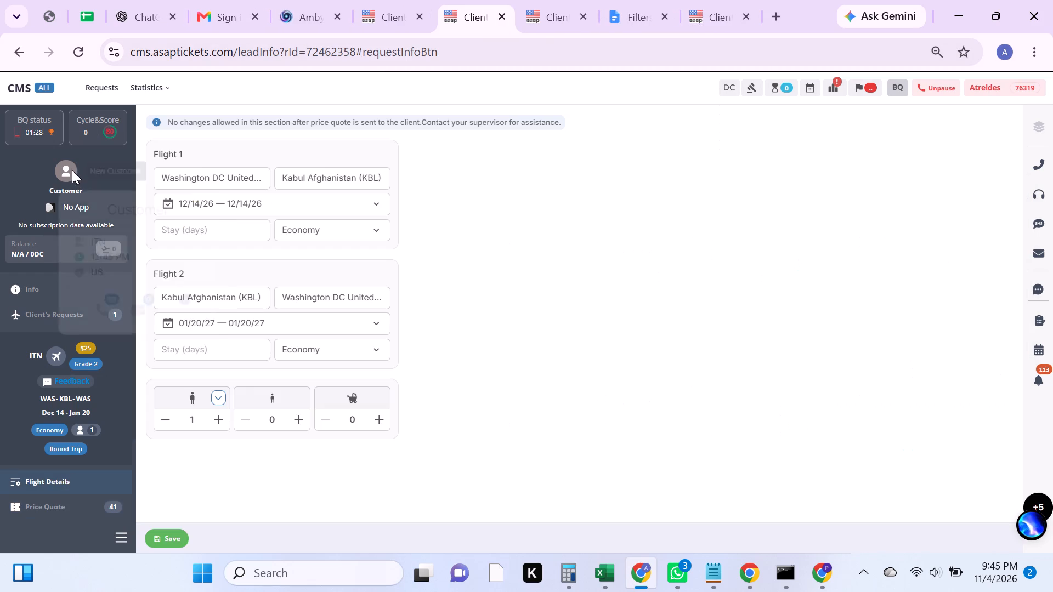
click(95, 317)
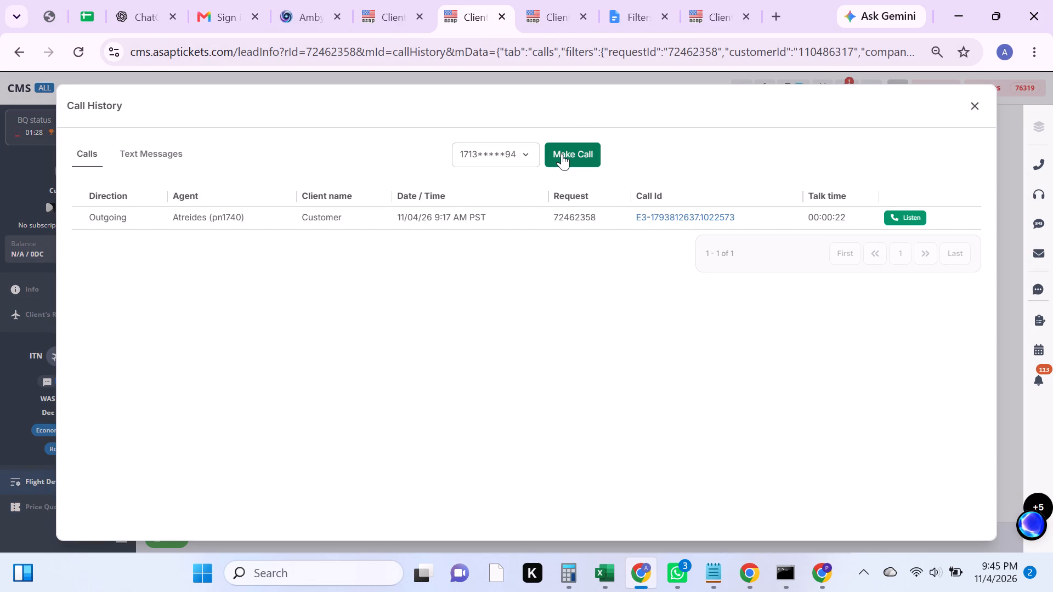
click(562, 153)
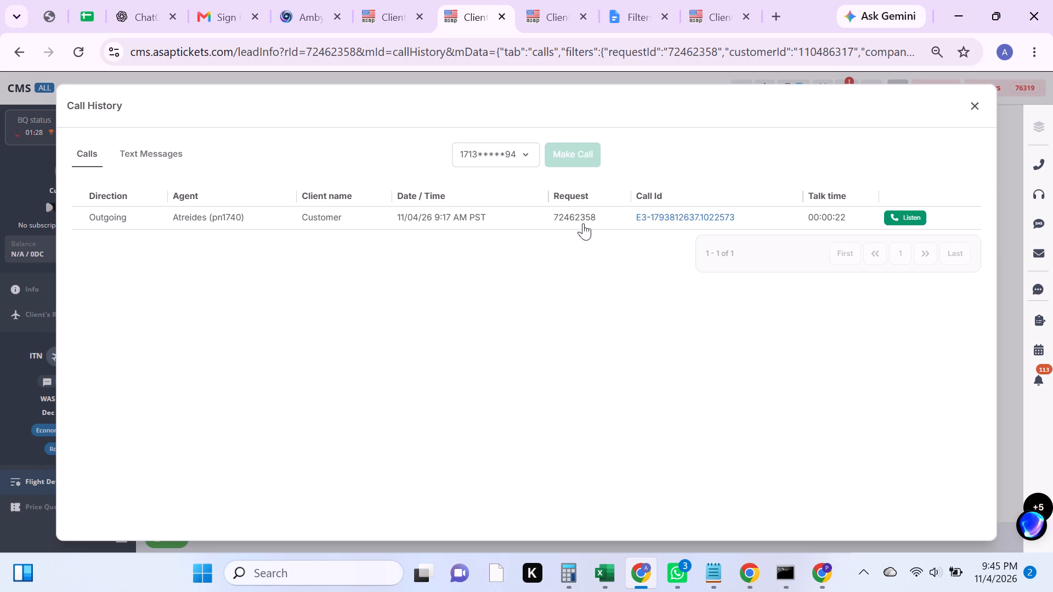
click(887, 272)
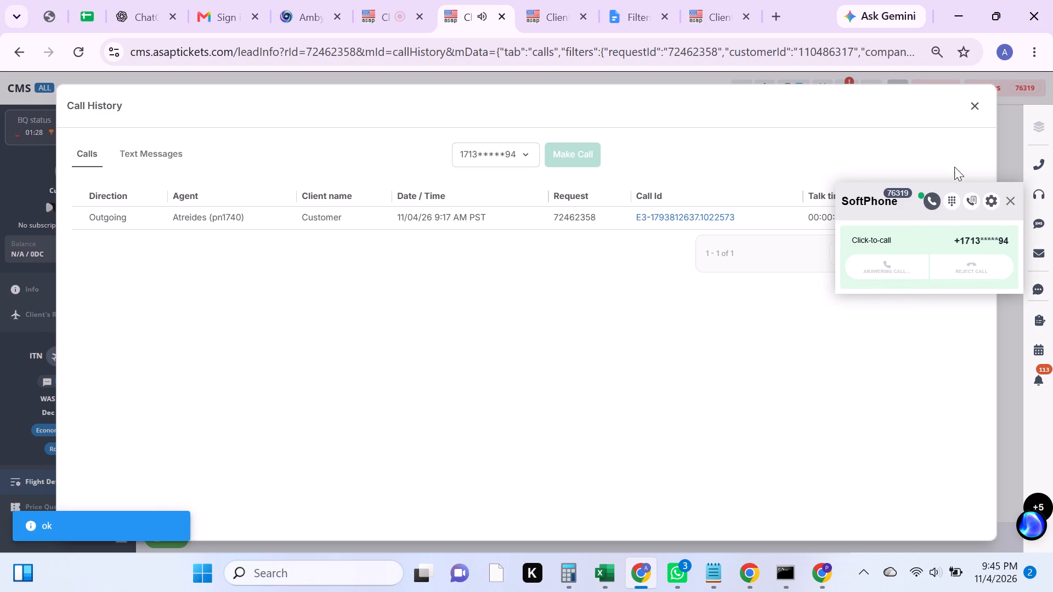
click(979, 110)
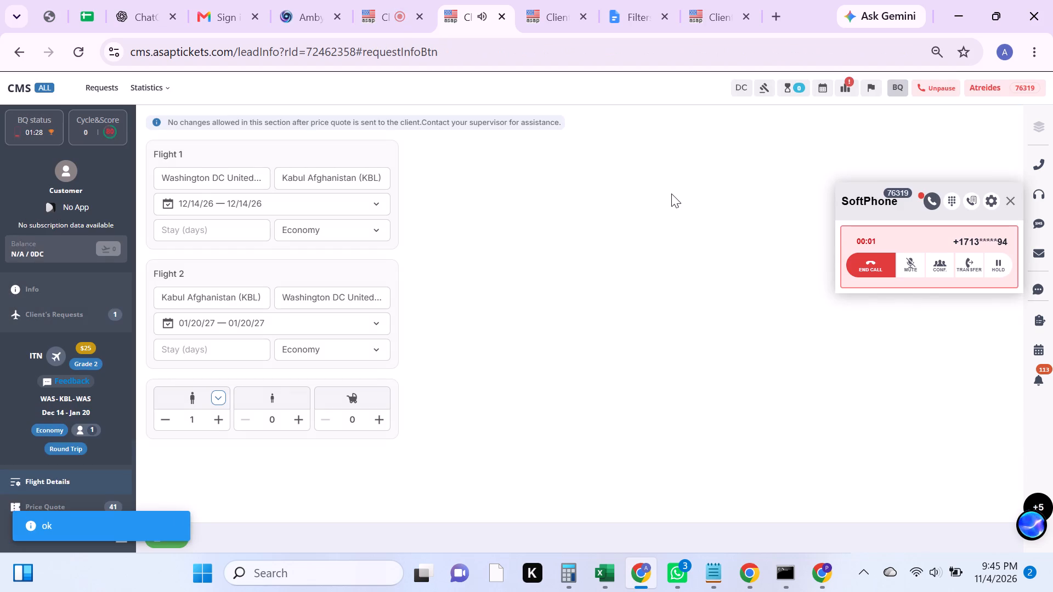
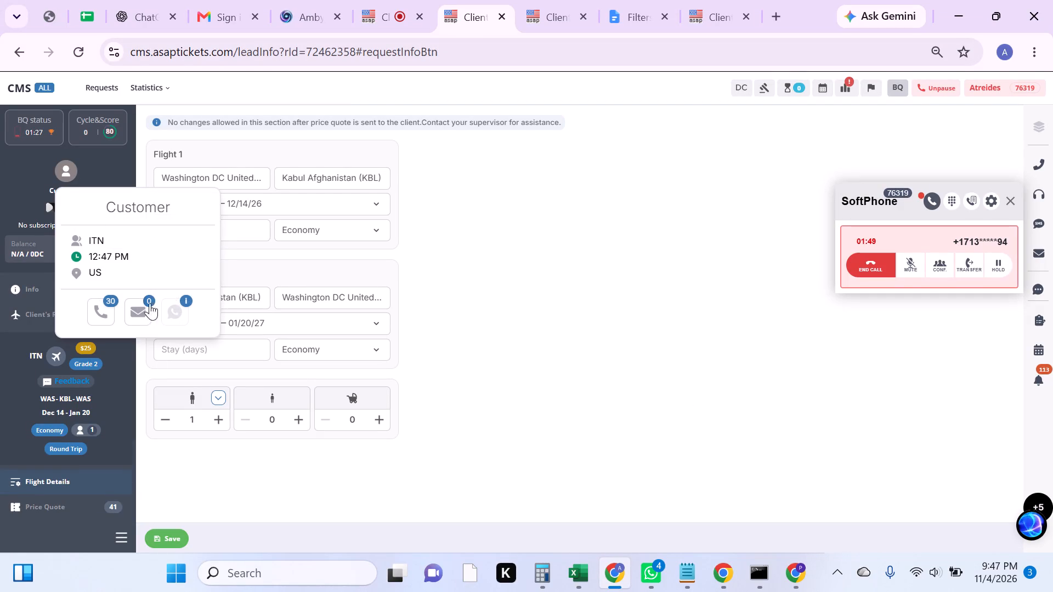
Email the Washington–Kabul customer from company ITN using the 'Still Going? We have a promo' template, and close the SoftPhone.
click(144, 309)
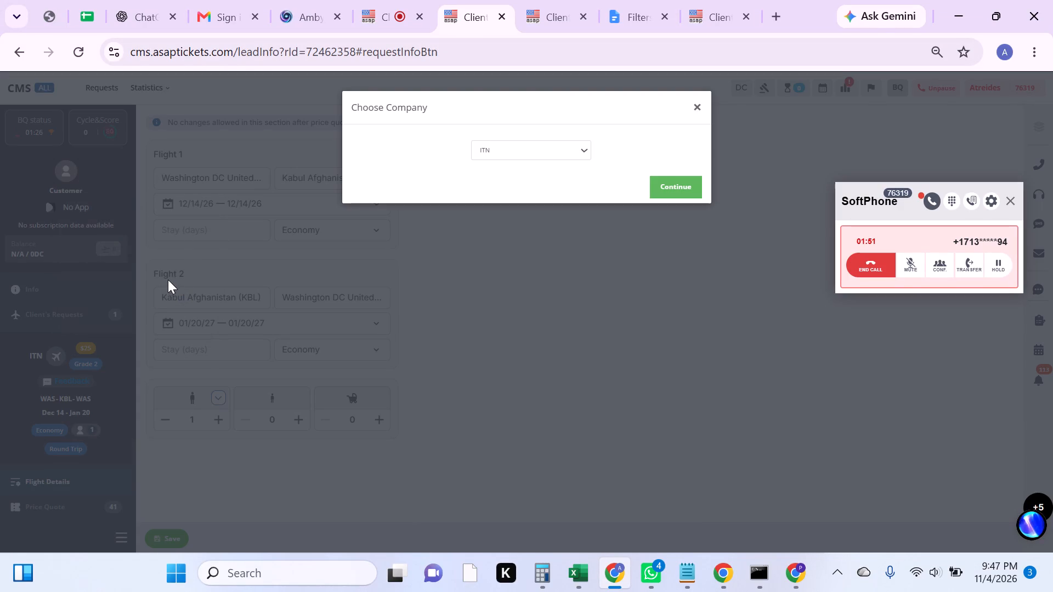
click(693, 186)
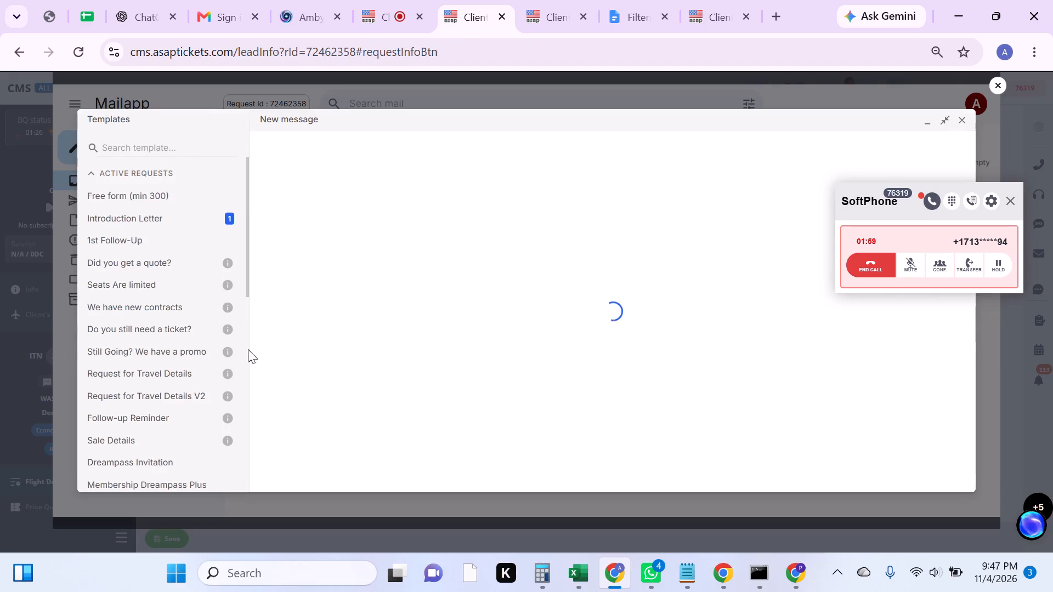
click(151, 351)
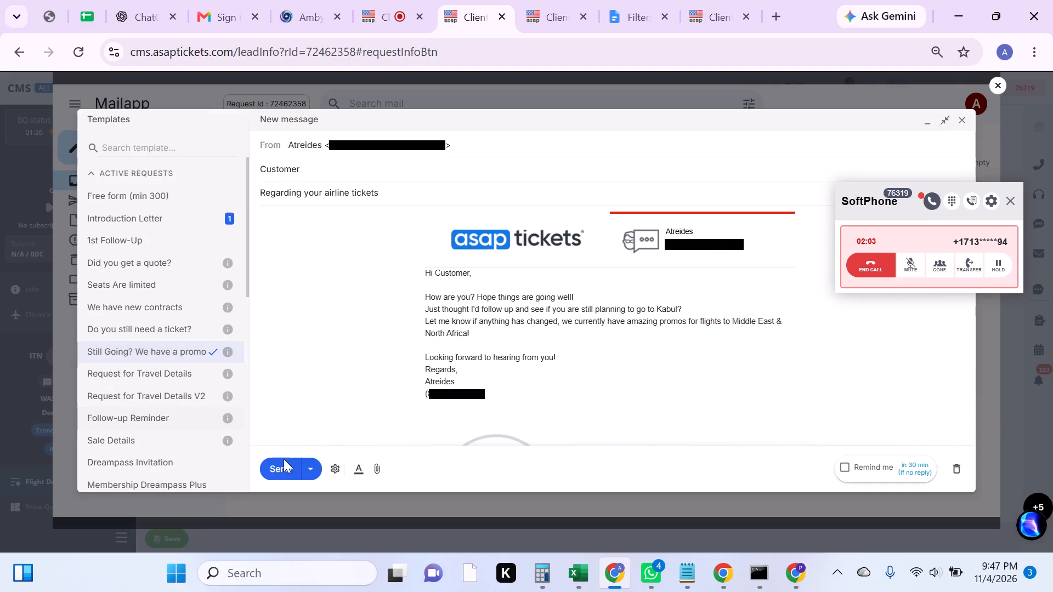
click(281, 465)
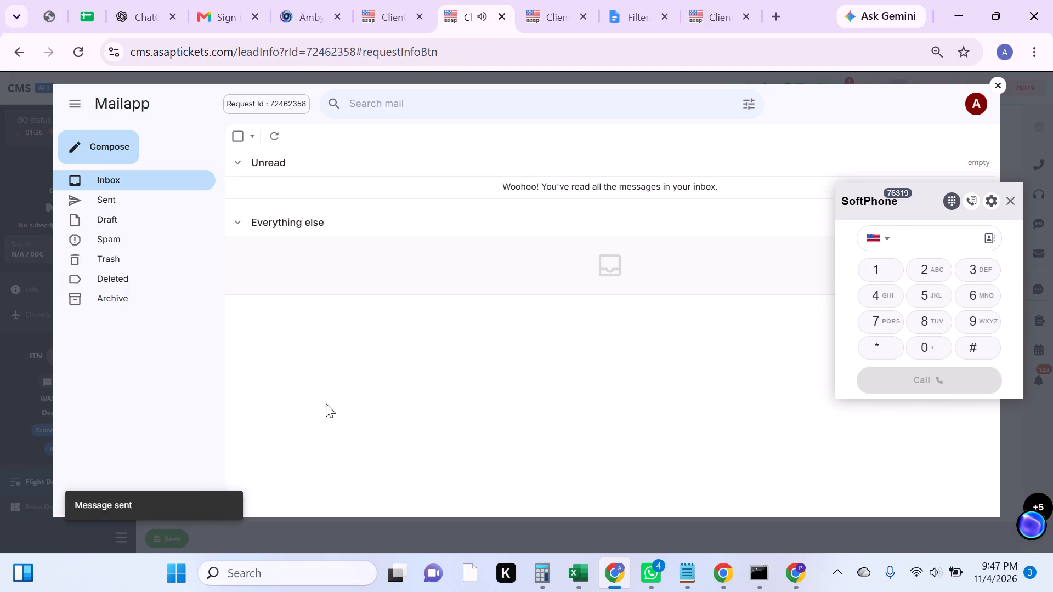
click(1001, 197)
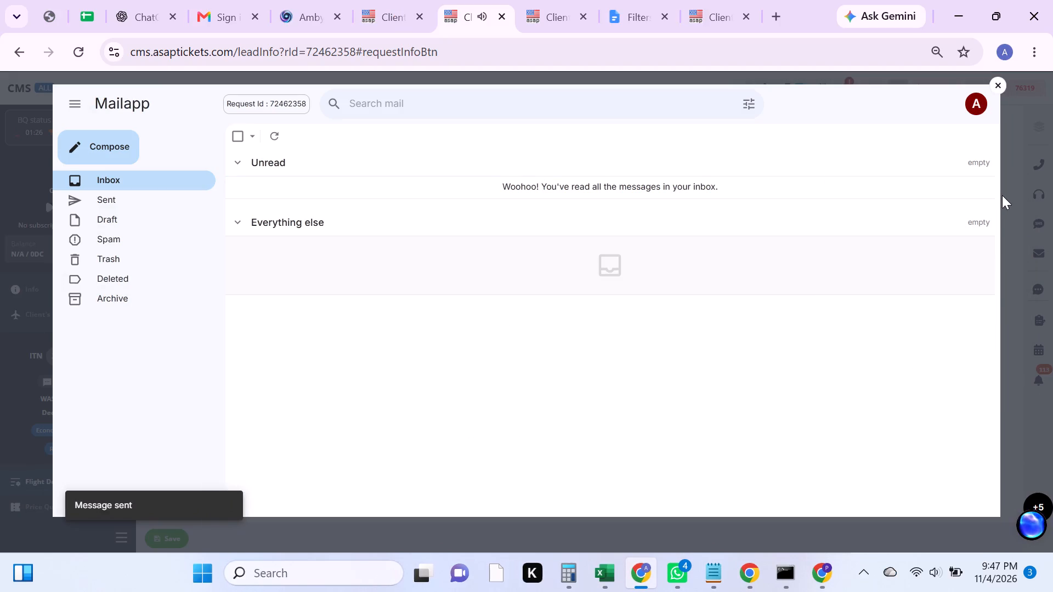
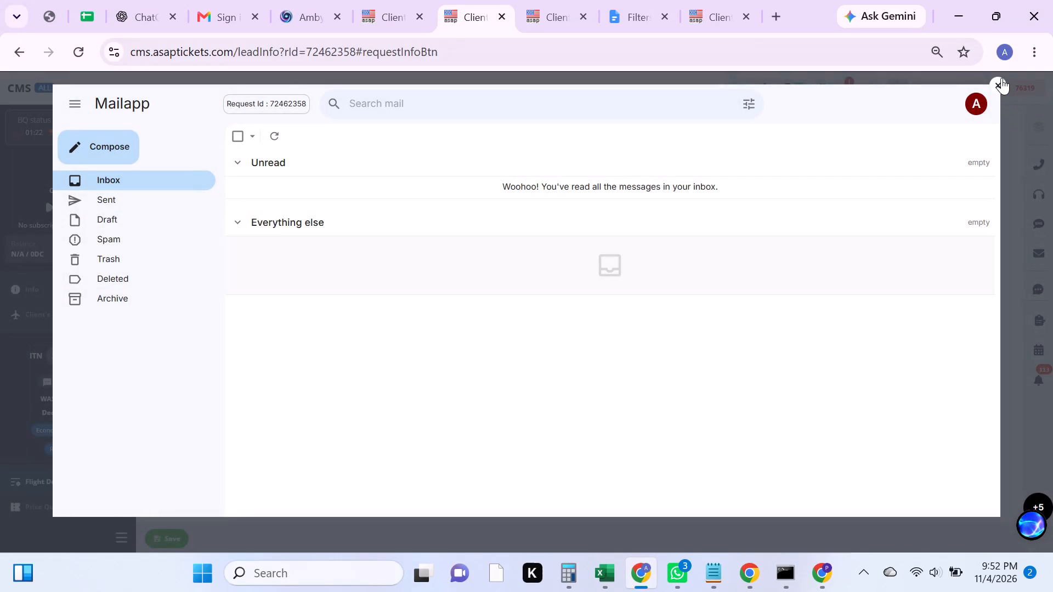
Save the feedback 'left a vm sent pqs and email' on the Washington–Kabul request and close that request.
click(993, 79)
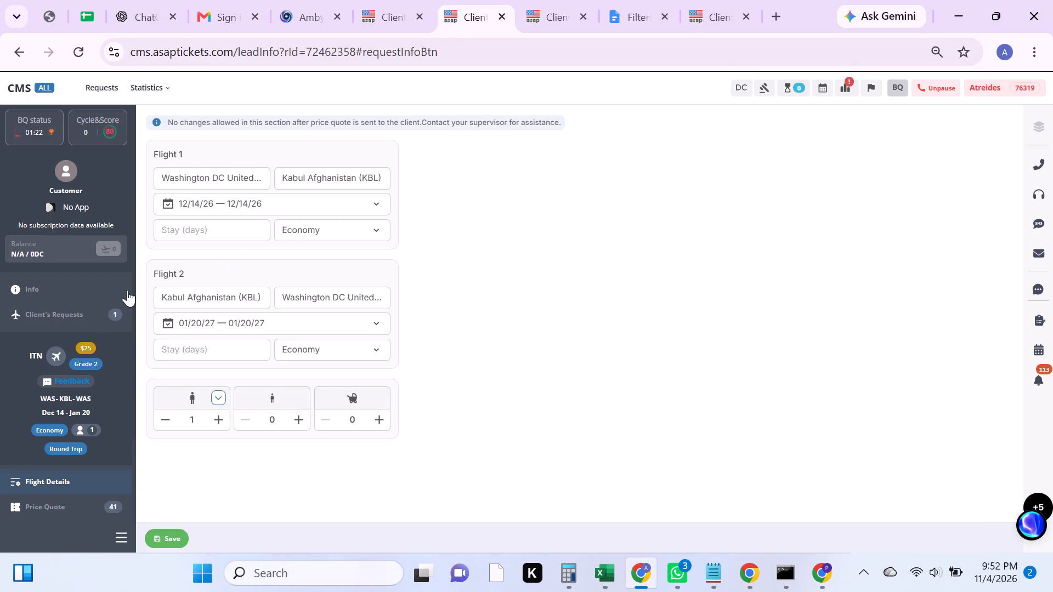
click(69, 382)
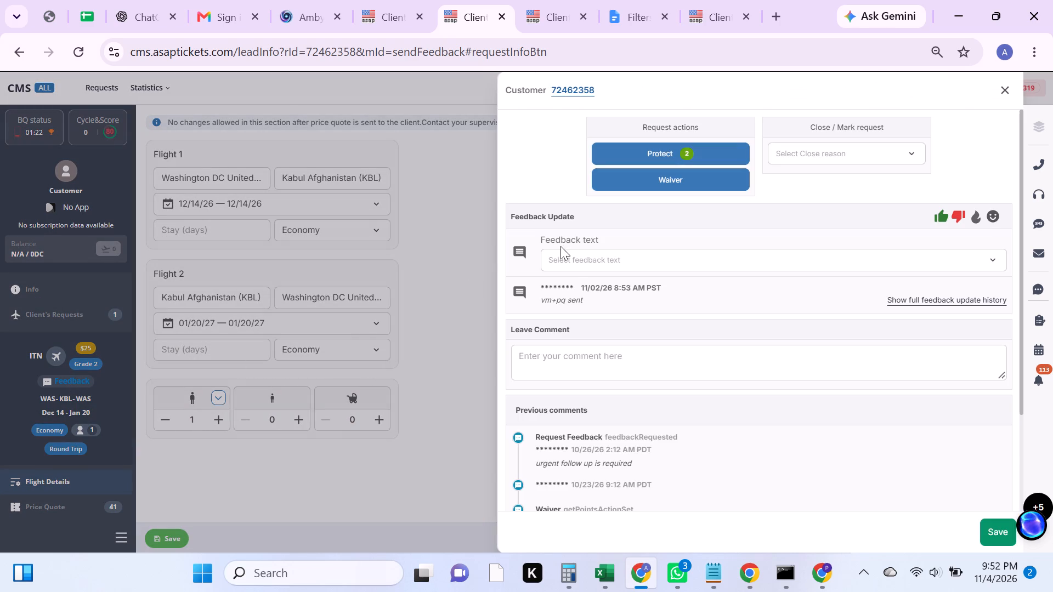
click(570, 258)
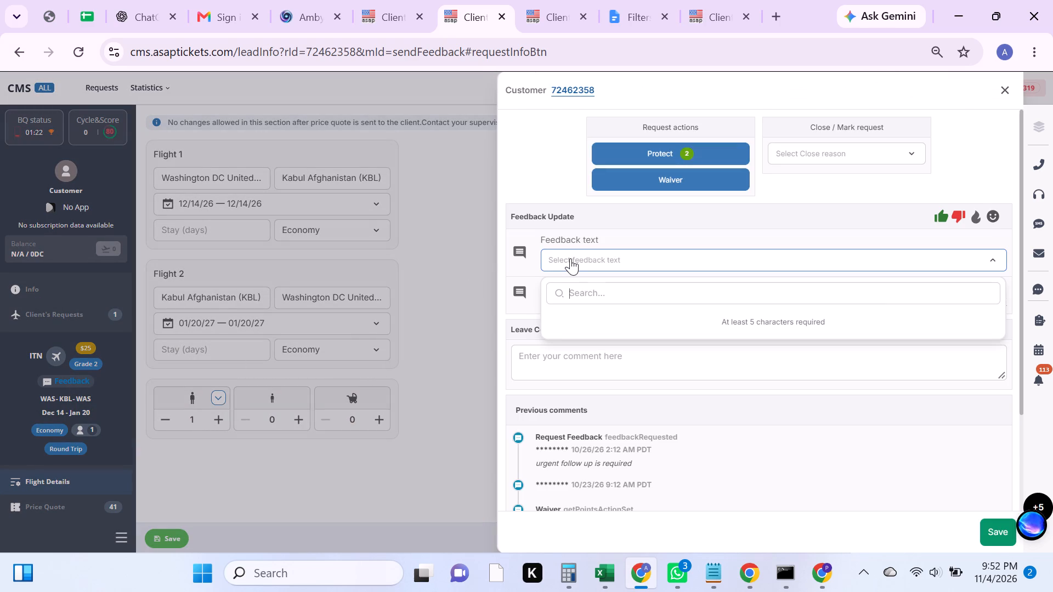
key(l)
text(eft)
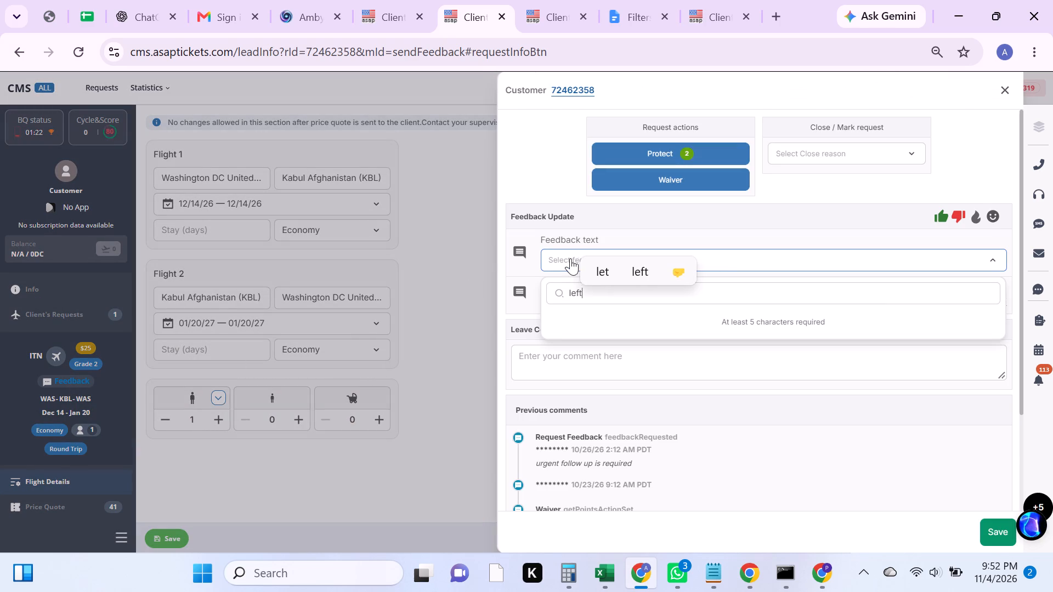
key(space)
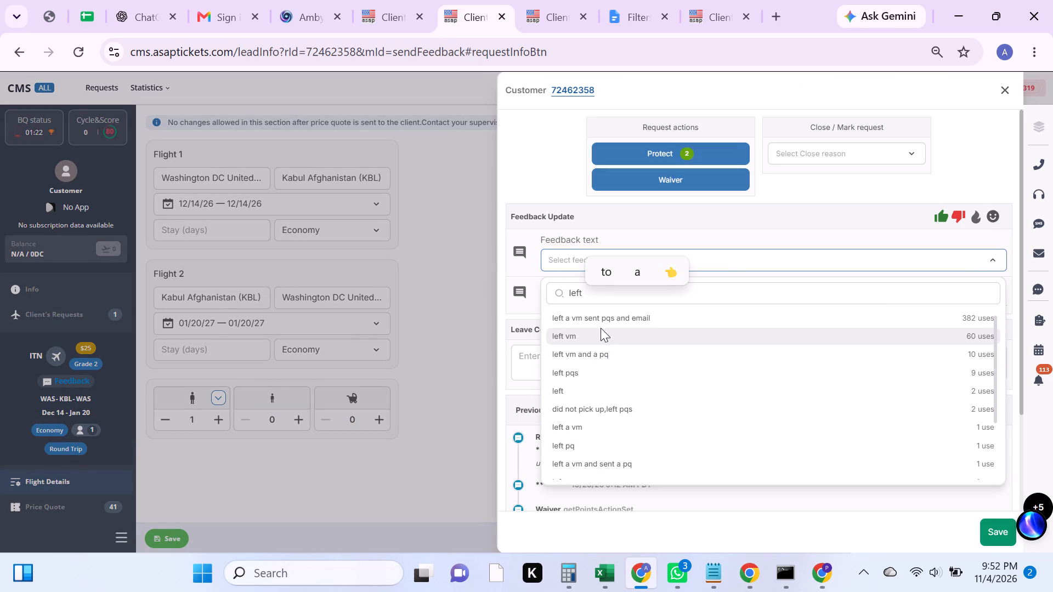
click(599, 321)
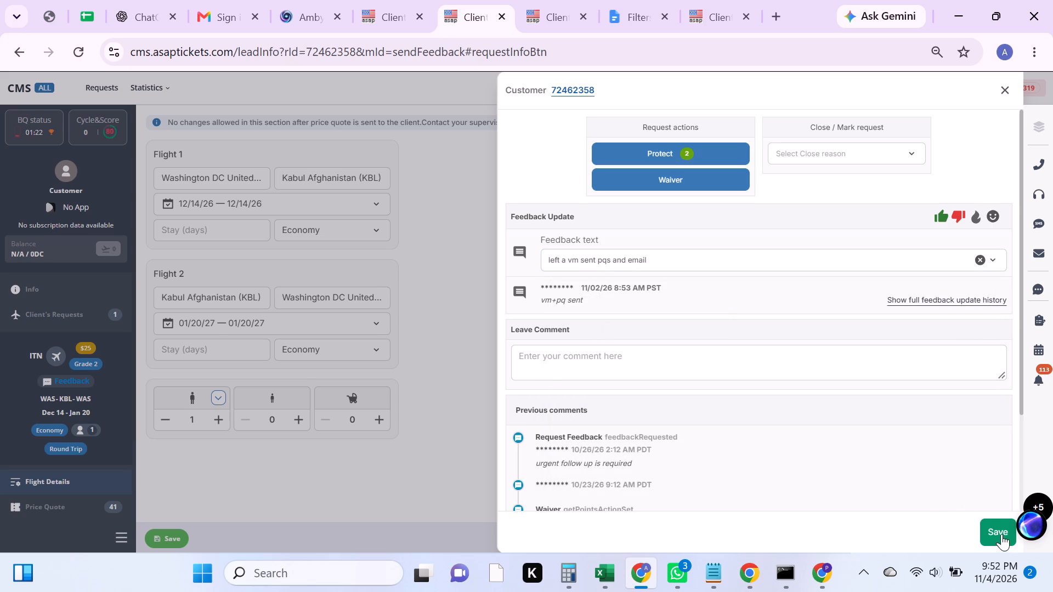
click(1002, 537)
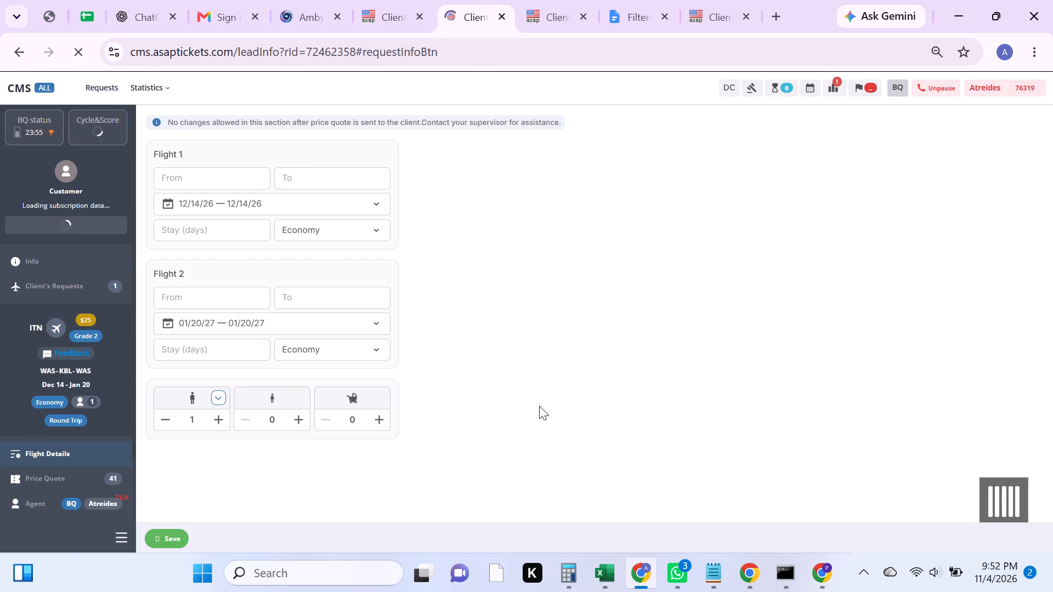
click(498, 11)
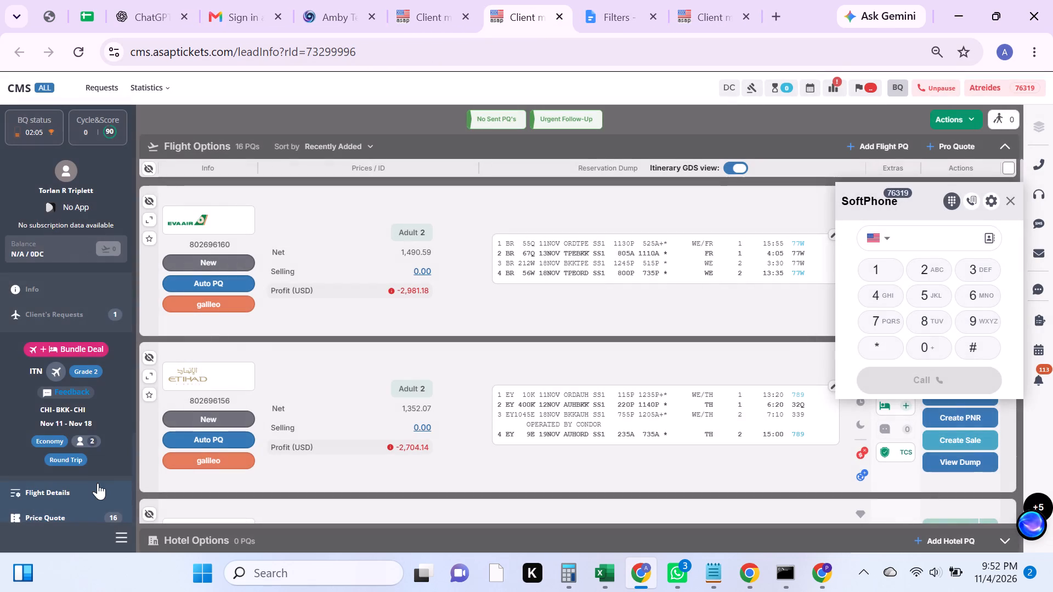
Call the Chicago–Bangkok client from the request's call history, answering the click-to-call prompt.
click(95, 486)
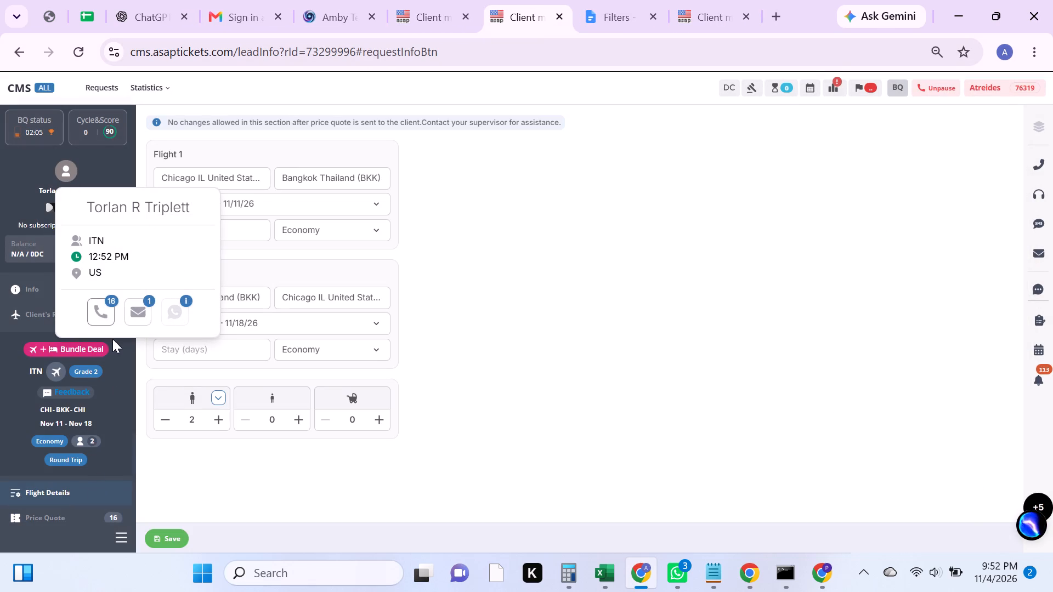
click(93, 315)
click(565, 153)
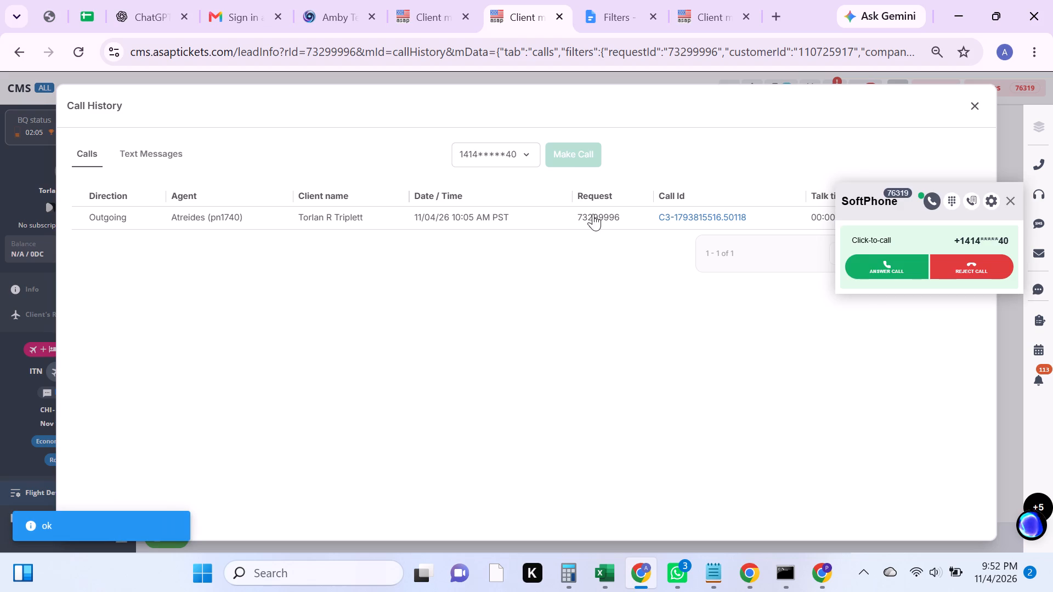
click(892, 279)
click(893, 274)
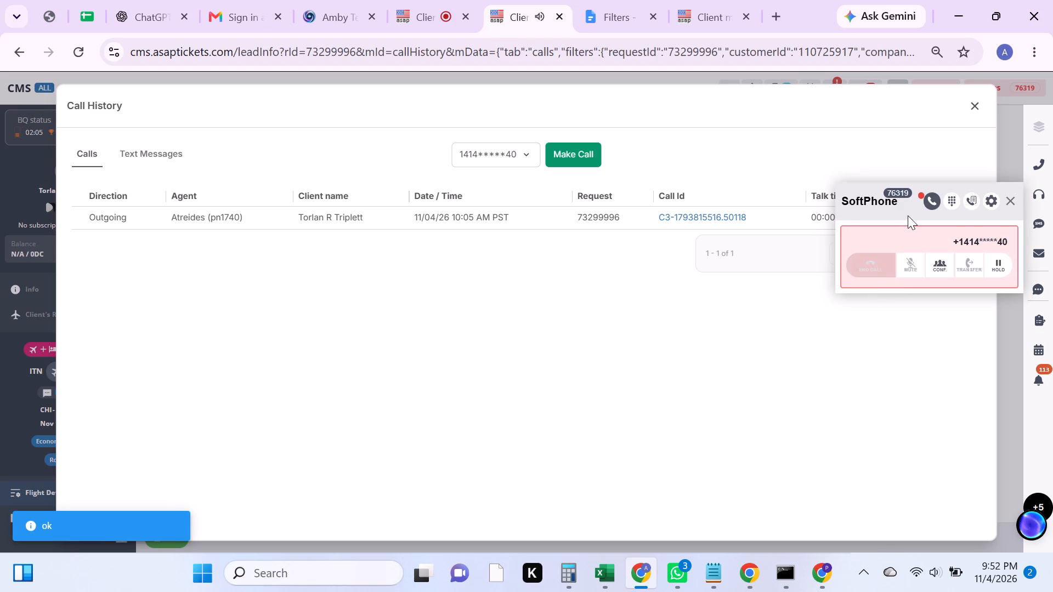
click(981, 115)
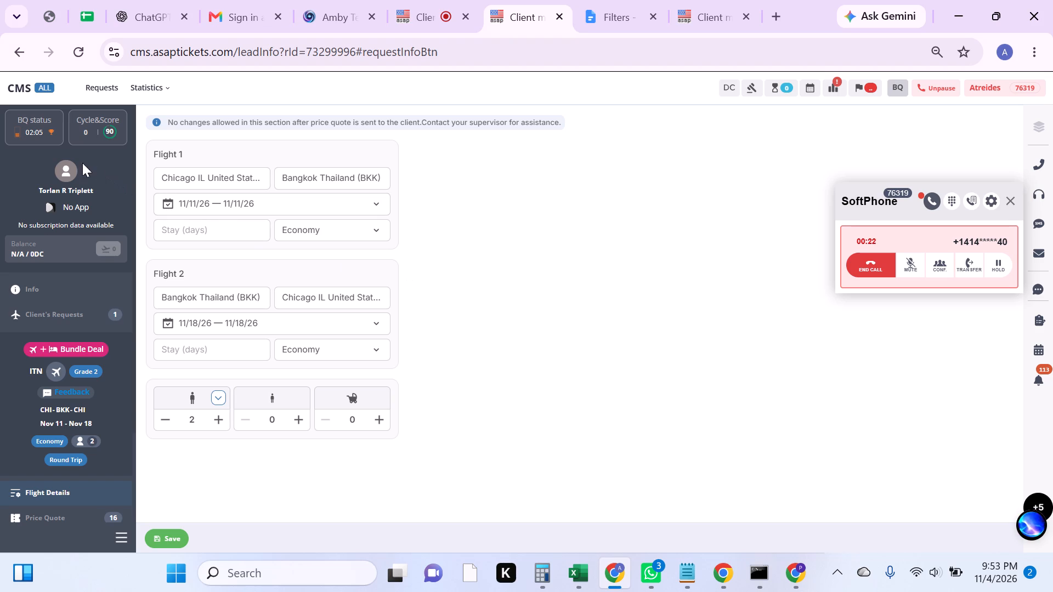
click(145, 319)
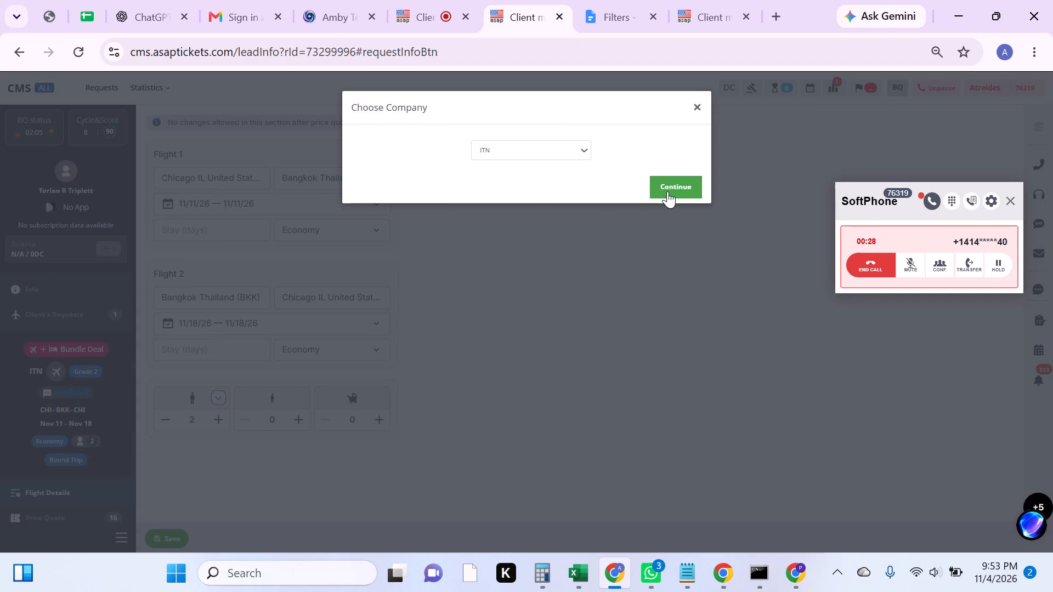
click(697, 106)
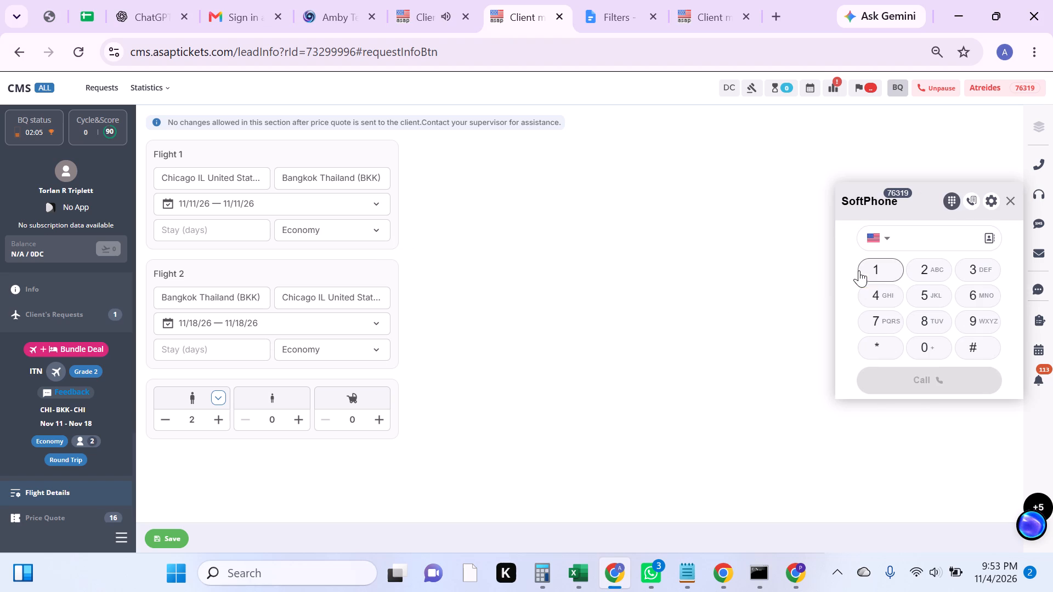
Open a Pro Quote search from the Chicago–Bangkok request's price quotes.
scroll(62, 493, down, 1)
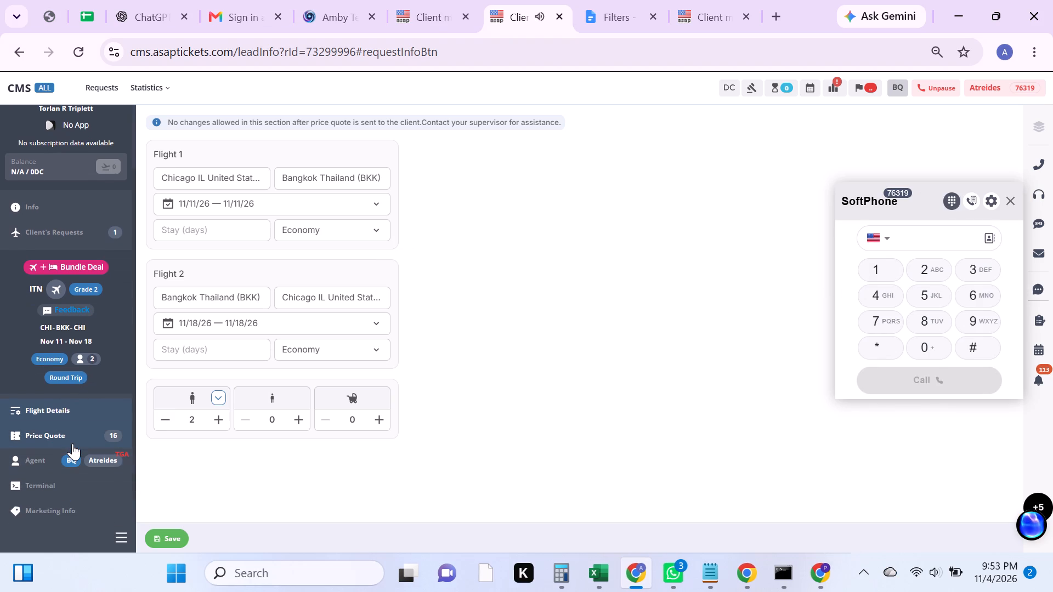
click(73, 444)
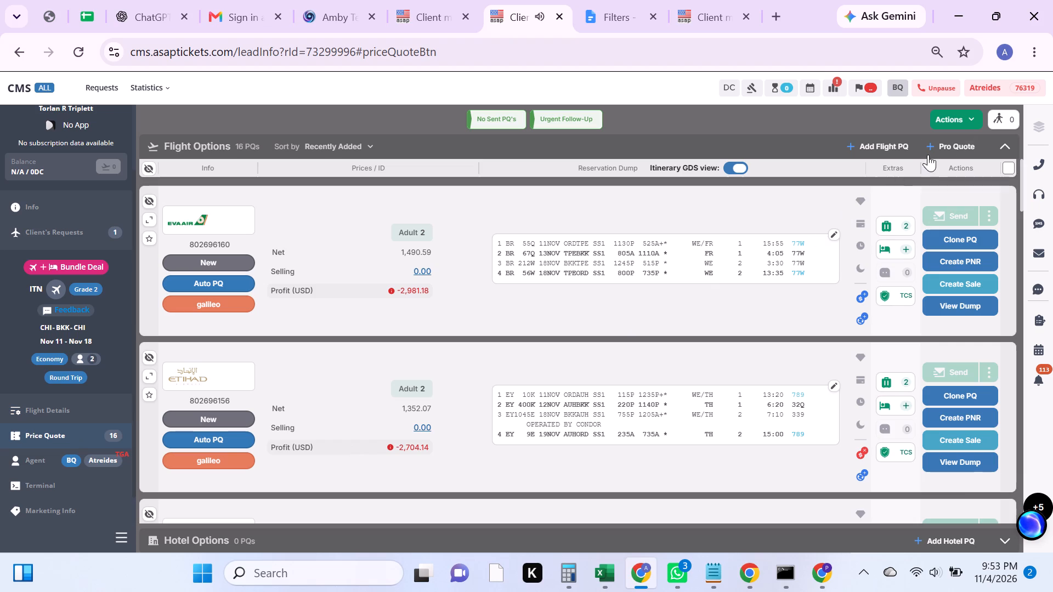
click(946, 146)
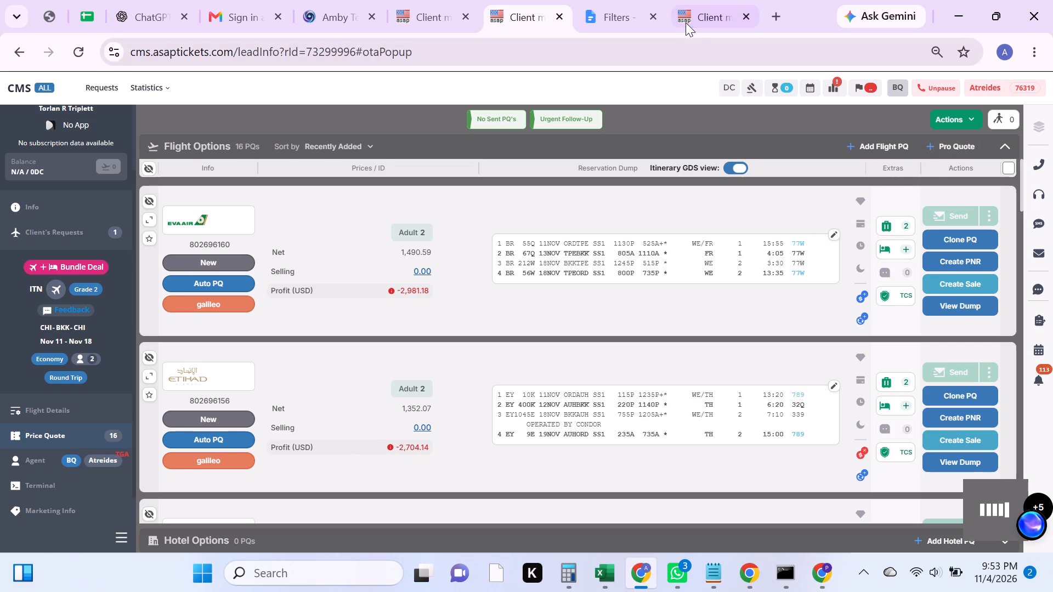
Reload the filtered BQ travel requests list to check for new leads.
click(686, 21)
click(66, 55)
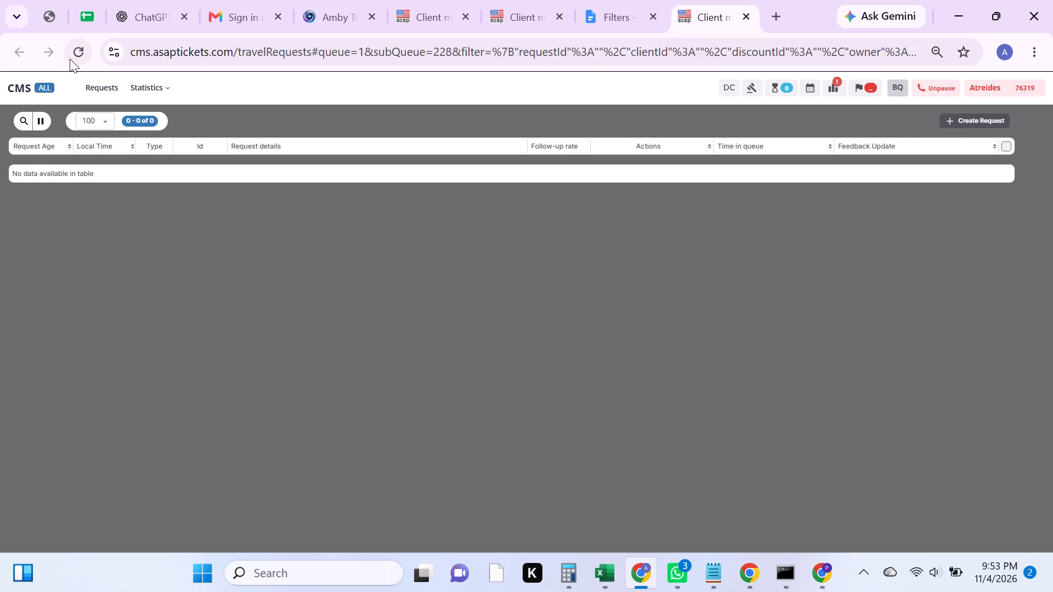
double_click(70, 59)
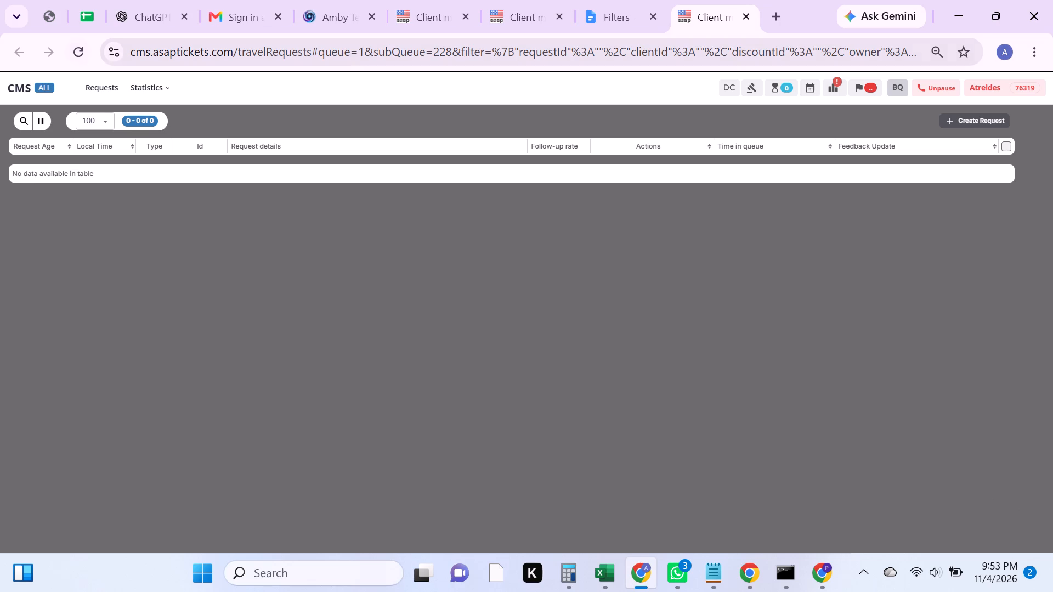
Return to the active requests list and hide the SoftPhone.
click(436, 26)
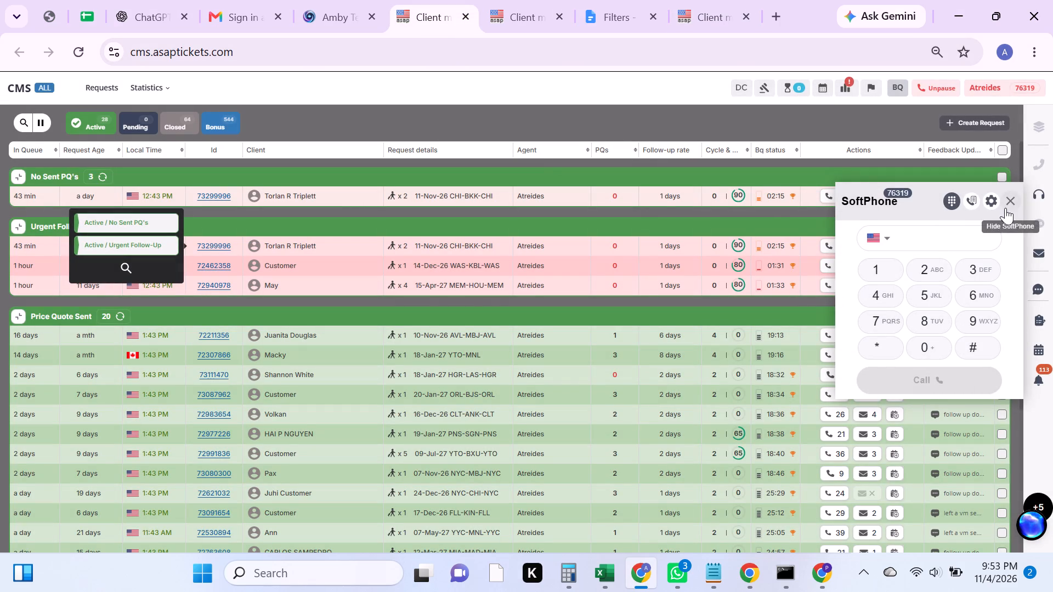
click(1005, 208)
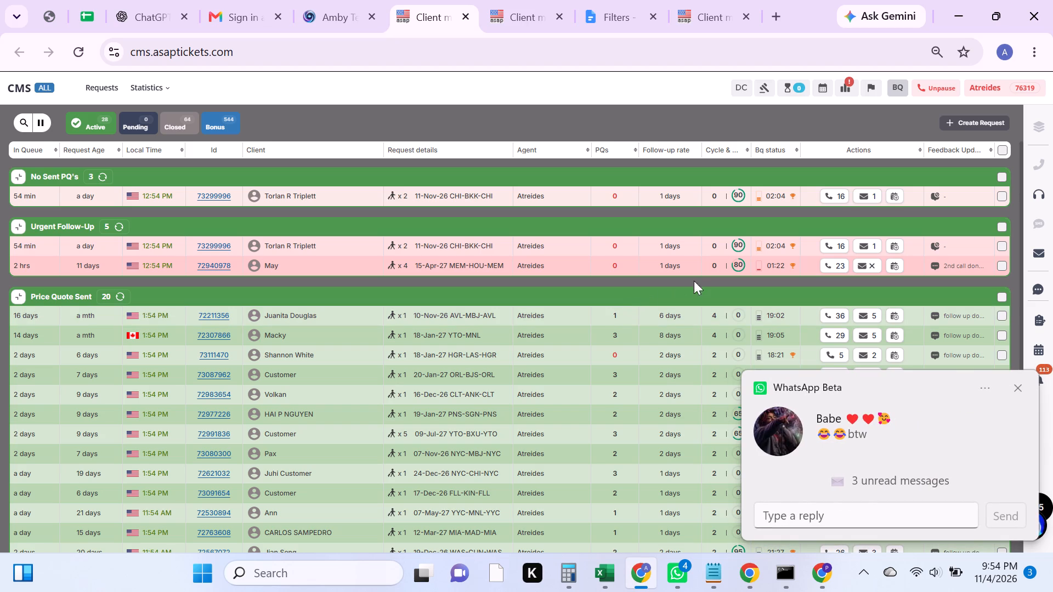
Return to the Chicago–Bangkok request's Pro Quote search, turn on the itinerary GDS view and reset all flight filters.
click(1011, 385)
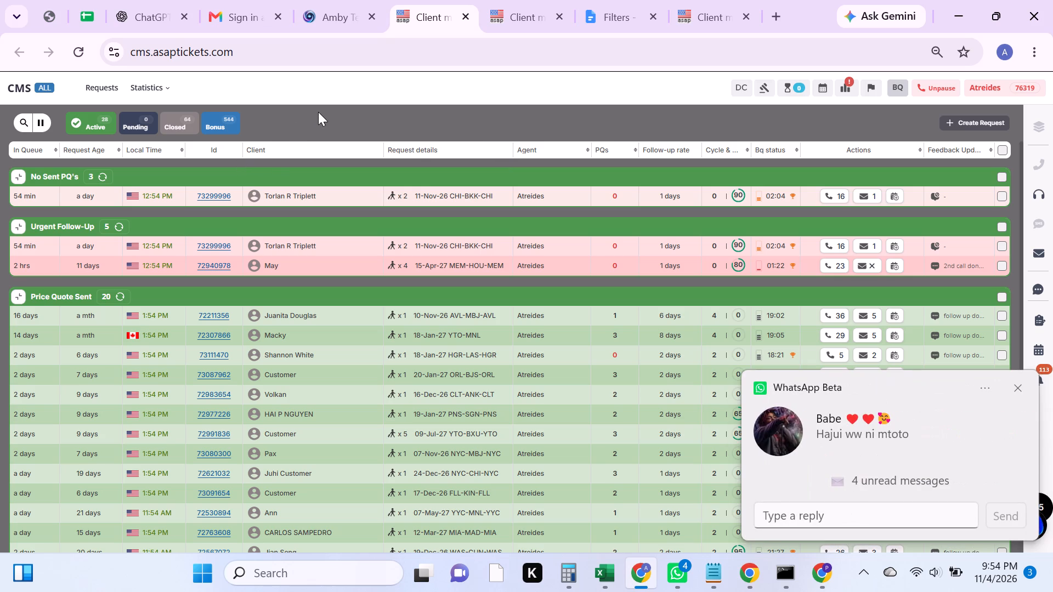
click(502, 13)
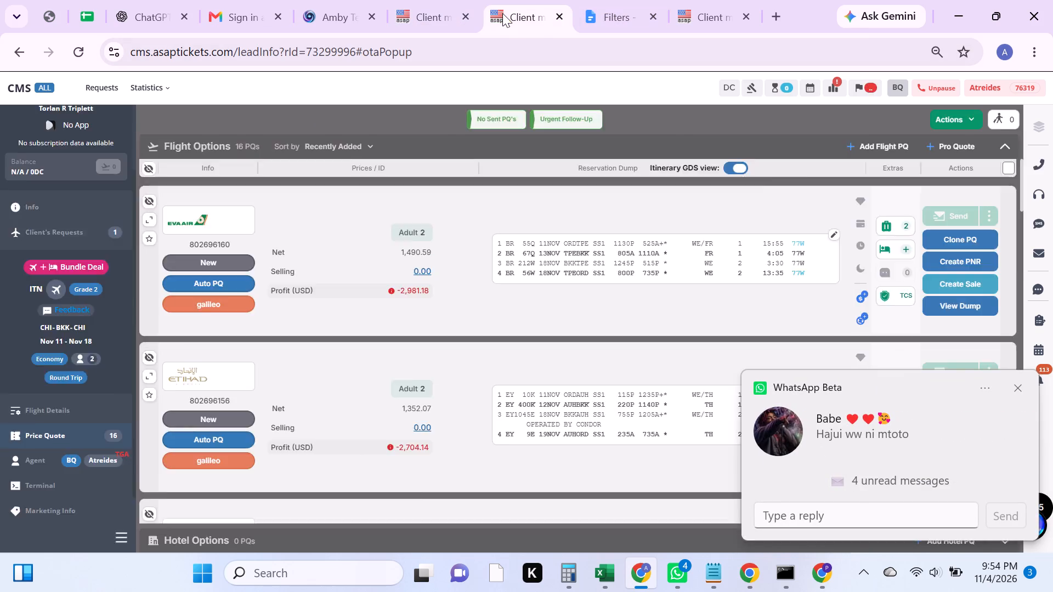
click(727, 152)
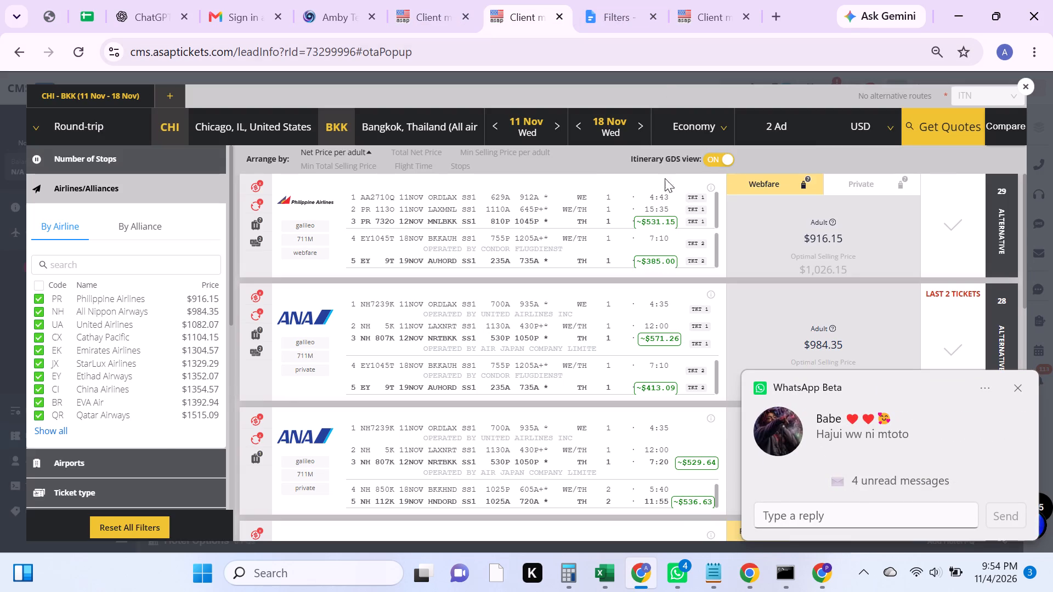
click(142, 530)
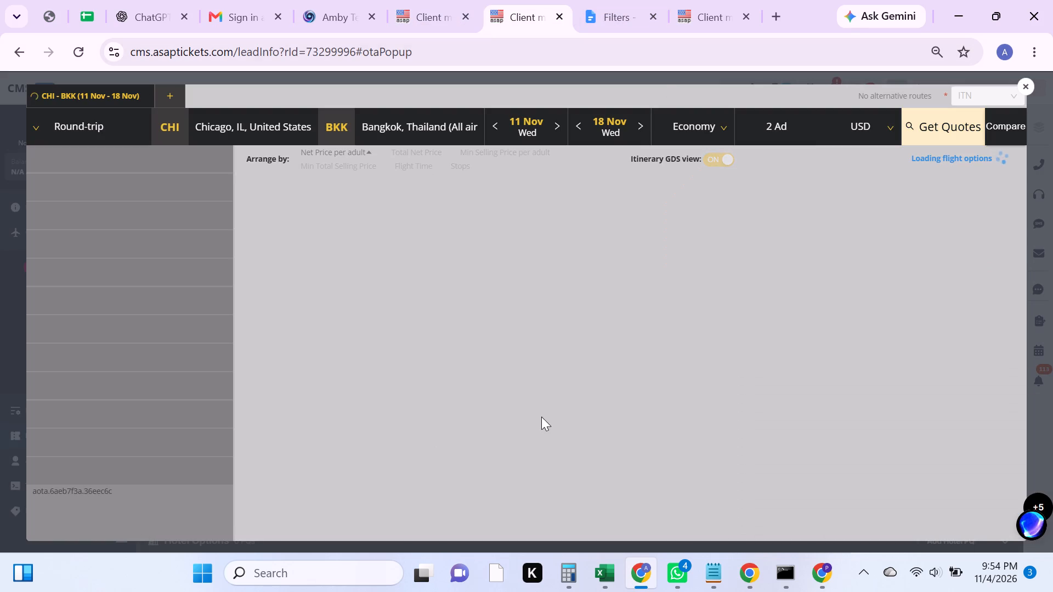
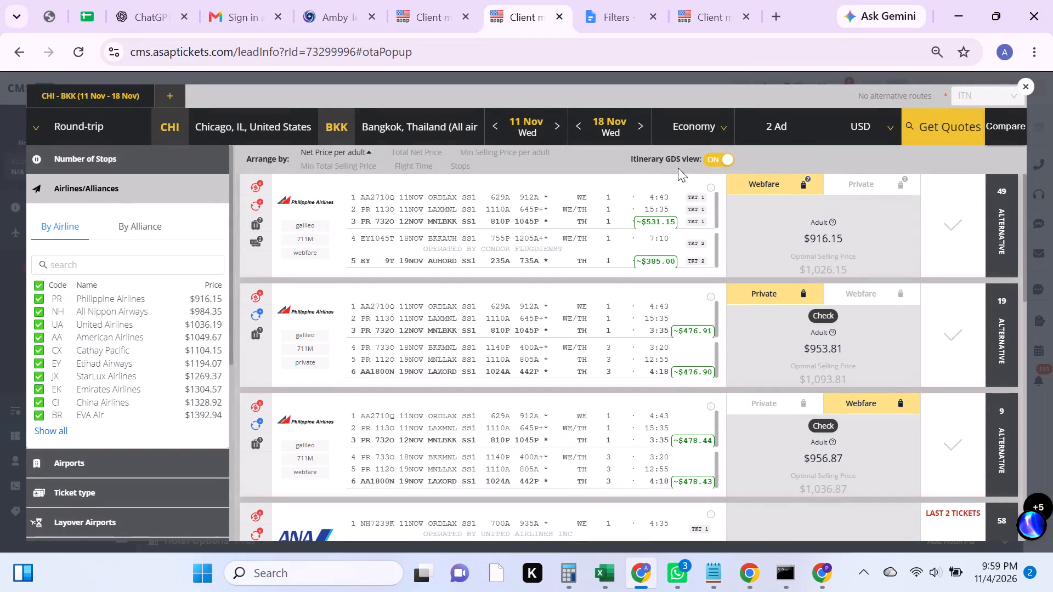
Turn off the itinerary GDS view, select the $916.15 Philippine Airlines webfare, and confirm a TCS bundle deal priced at 932.00.
click(726, 161)
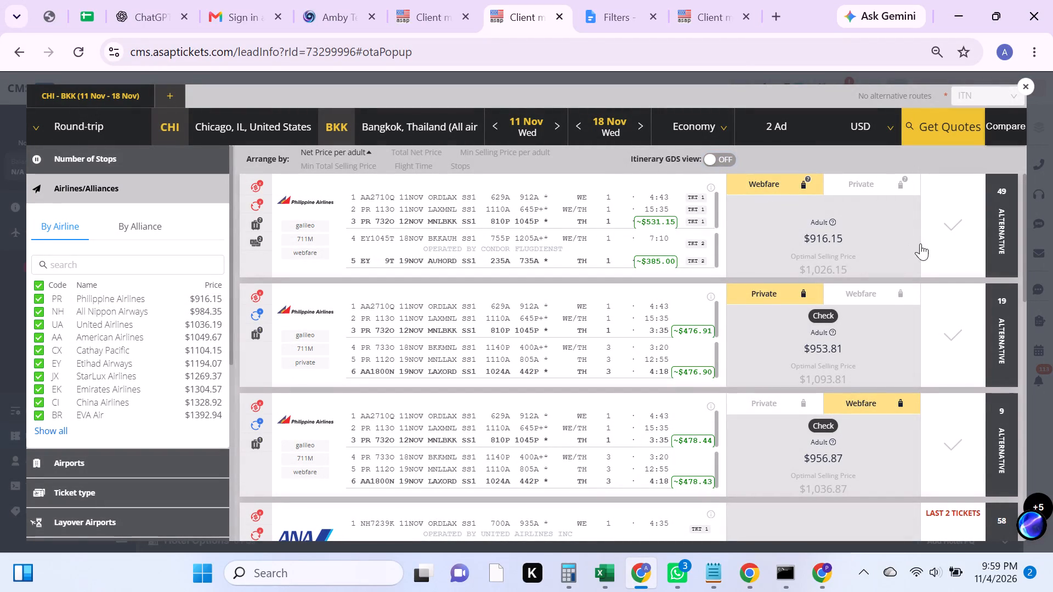
click(947, 232)
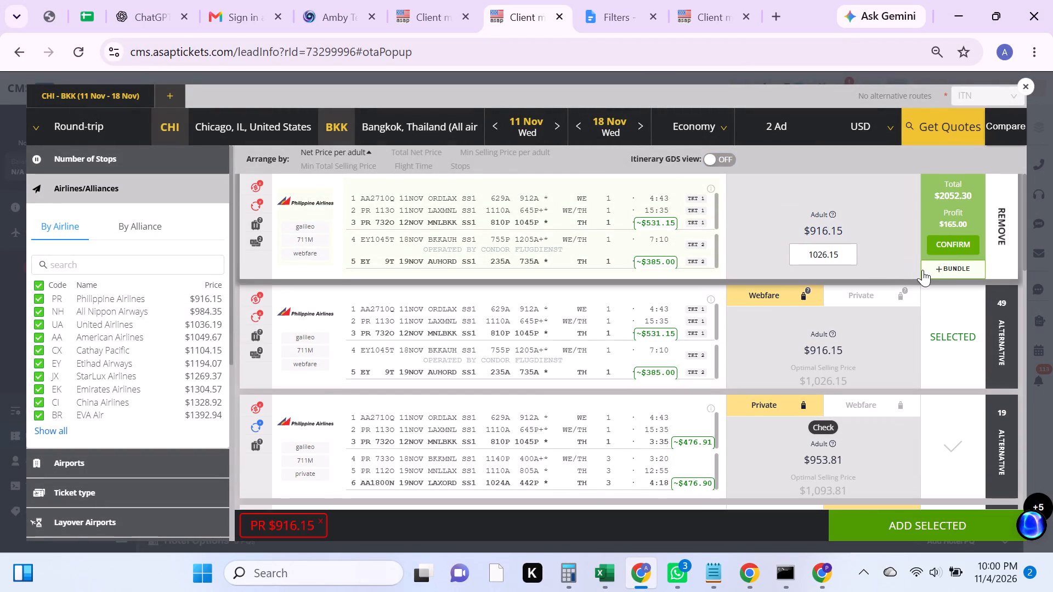
click(945, 266)
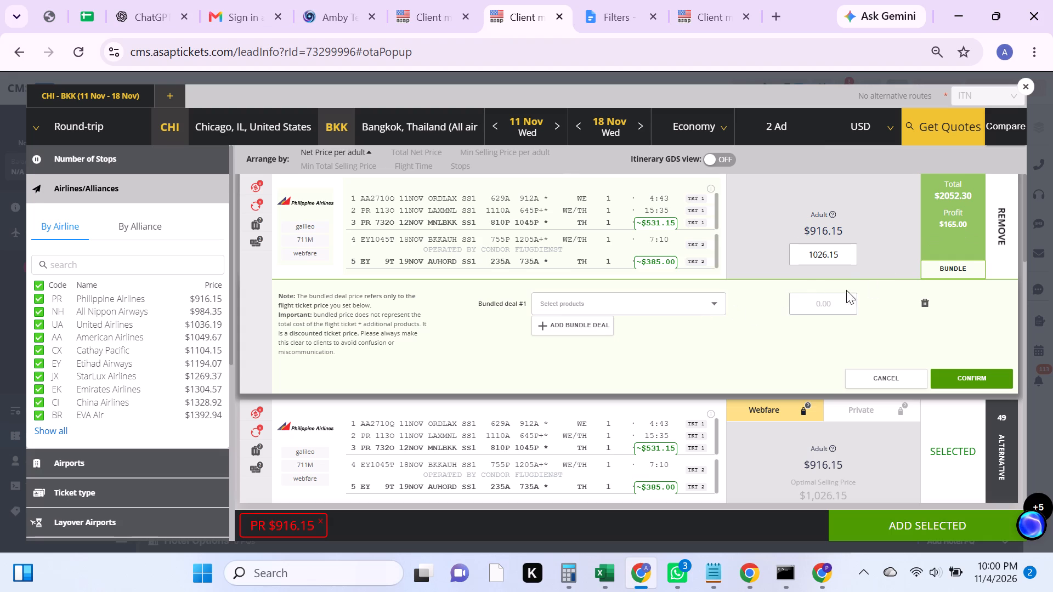
click(714, 301)
click(684, 329)
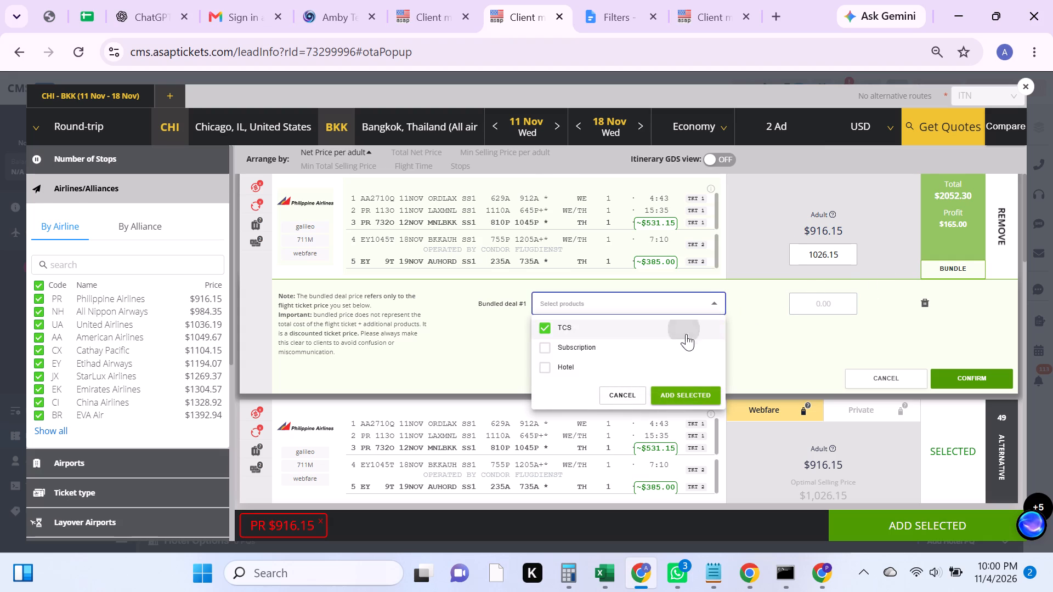
click(681, 396)
click(807, 300)
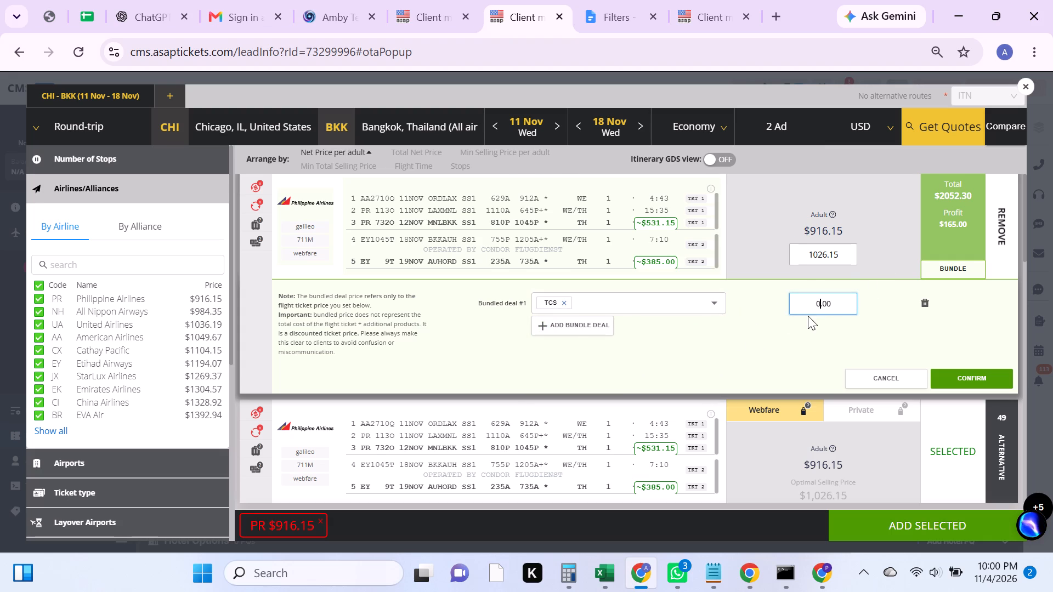
key(9)
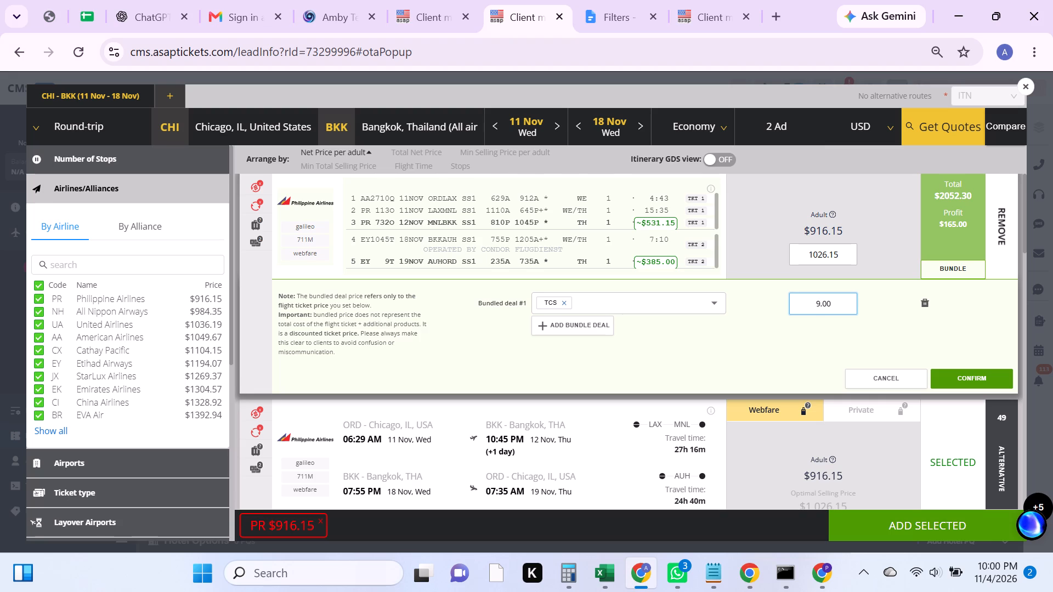
text(32)
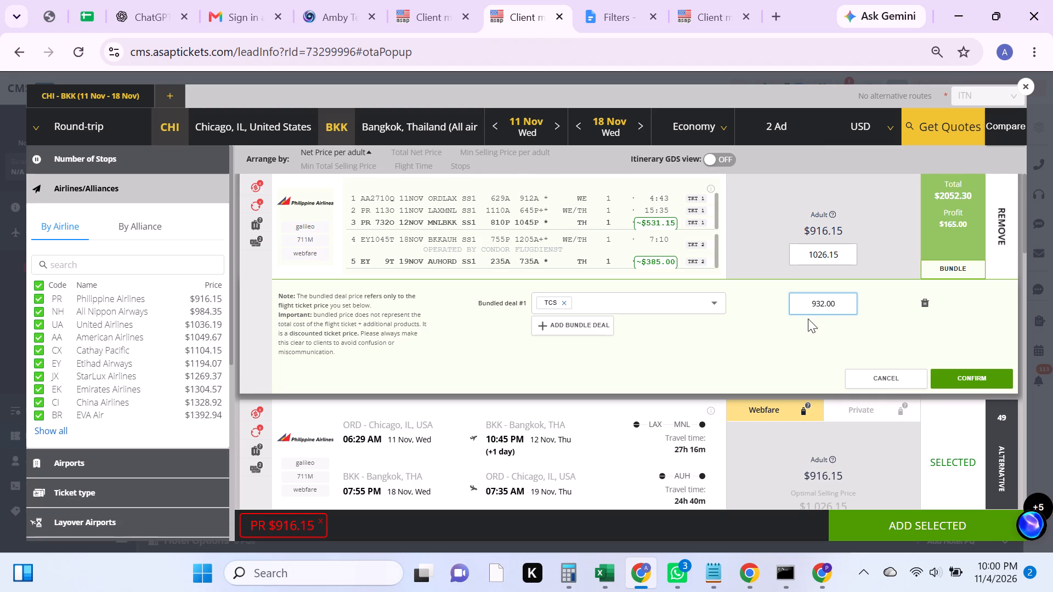
click(962, 375)
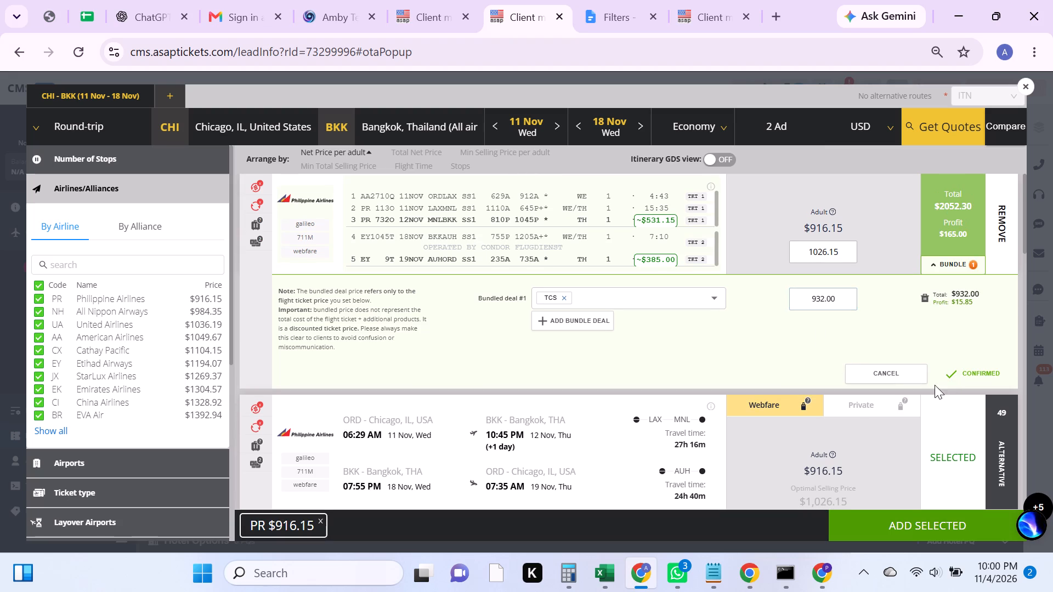
Select the ANA itinerary with the $984.35 net price as another option for the Chicago–Bangkok quote.
scroll(788, 401, down, 2)
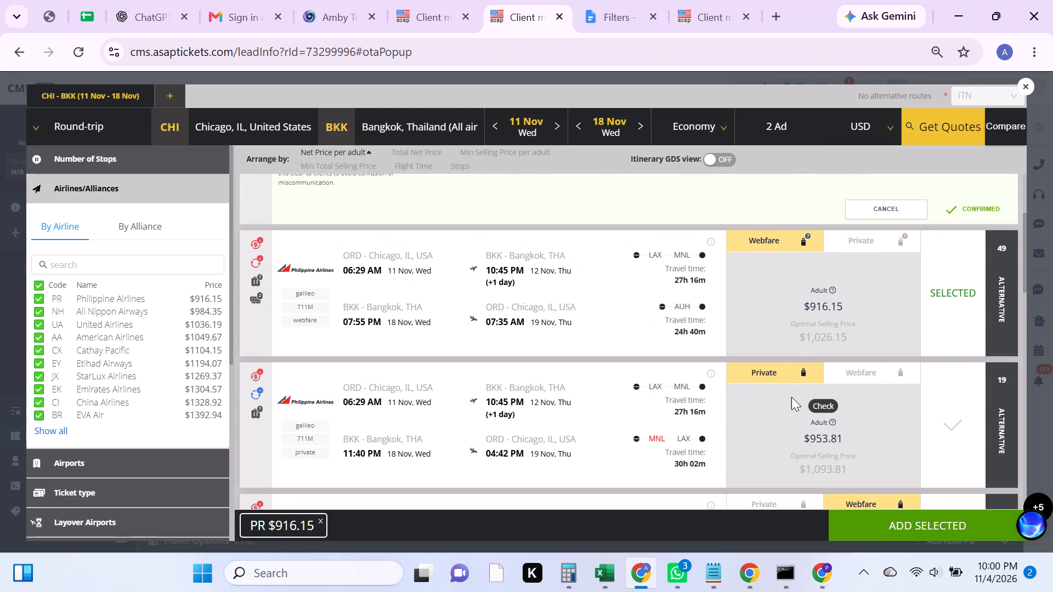
scroll(856, 365, down, 4)
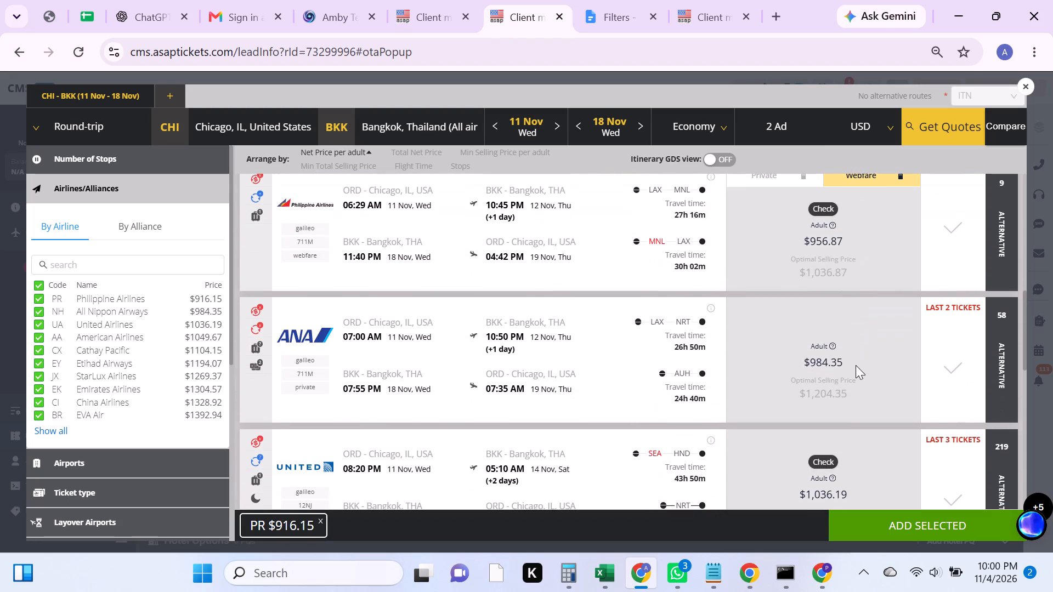
click(946, 375)
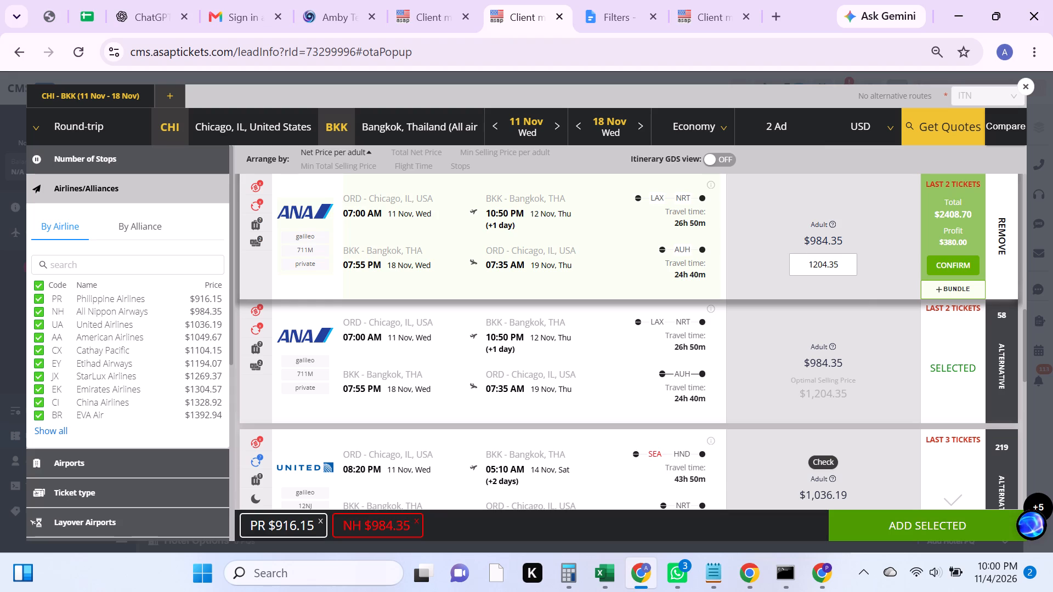
Add a bundle deal with the TCS product priced at 999.00 to the selected ANA itinerary and confirm it.
click(947, 288)
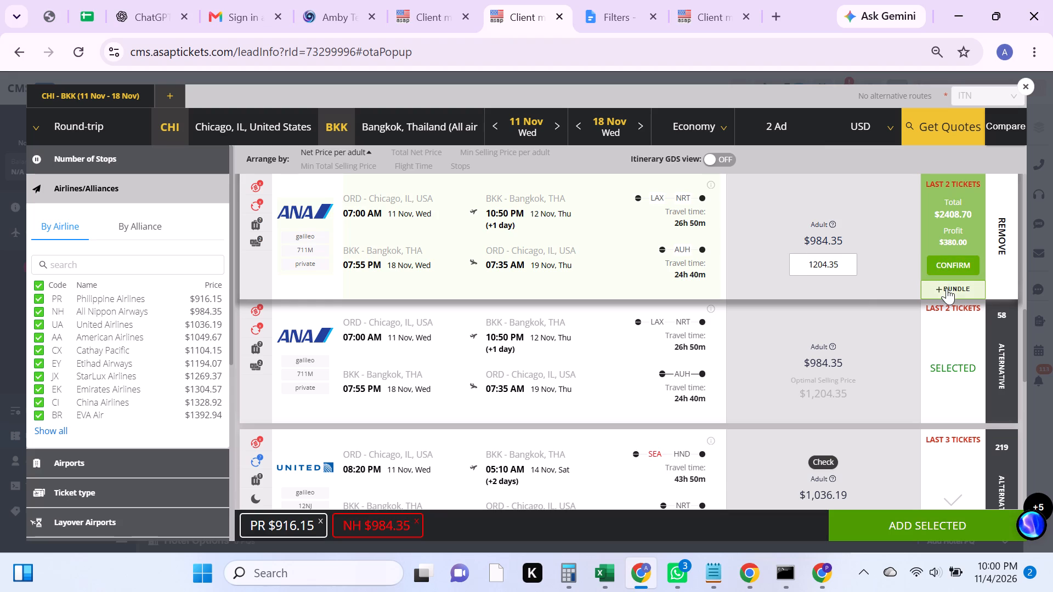
click(710, 325)
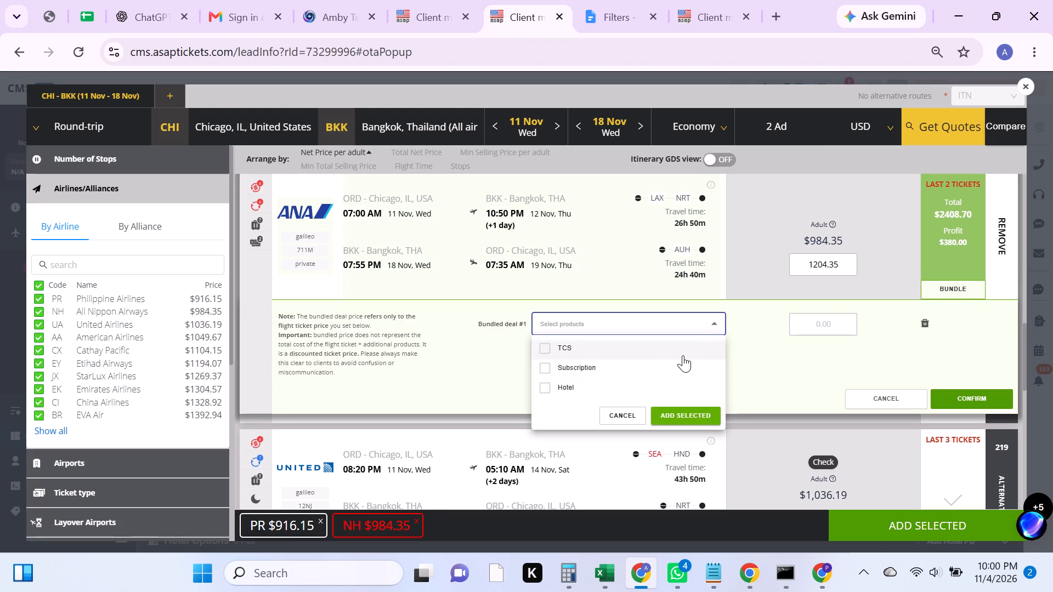
click(683, 355)
click(700, 411)
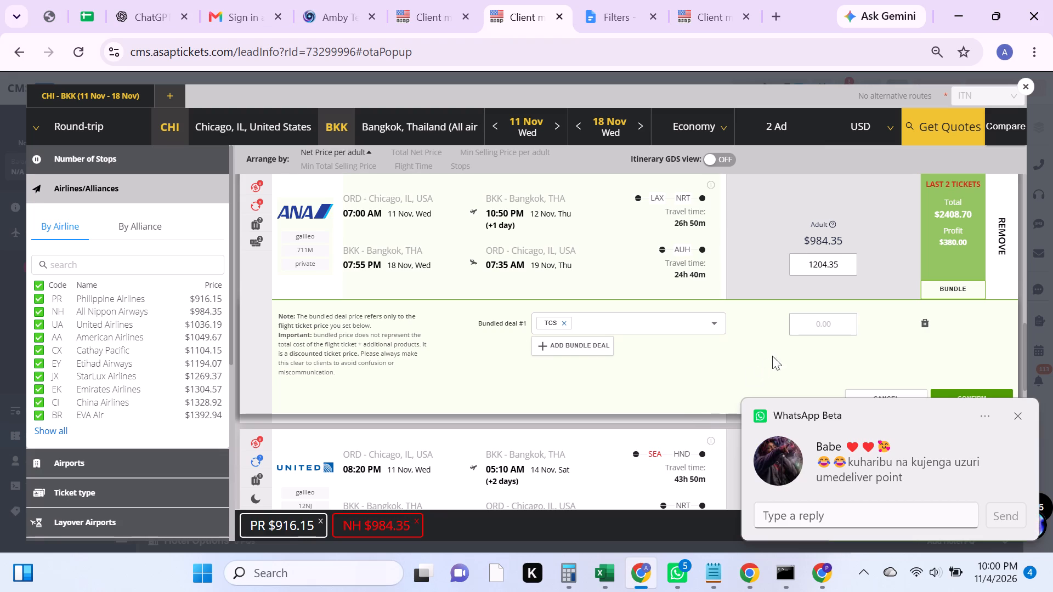
click(814, 322)
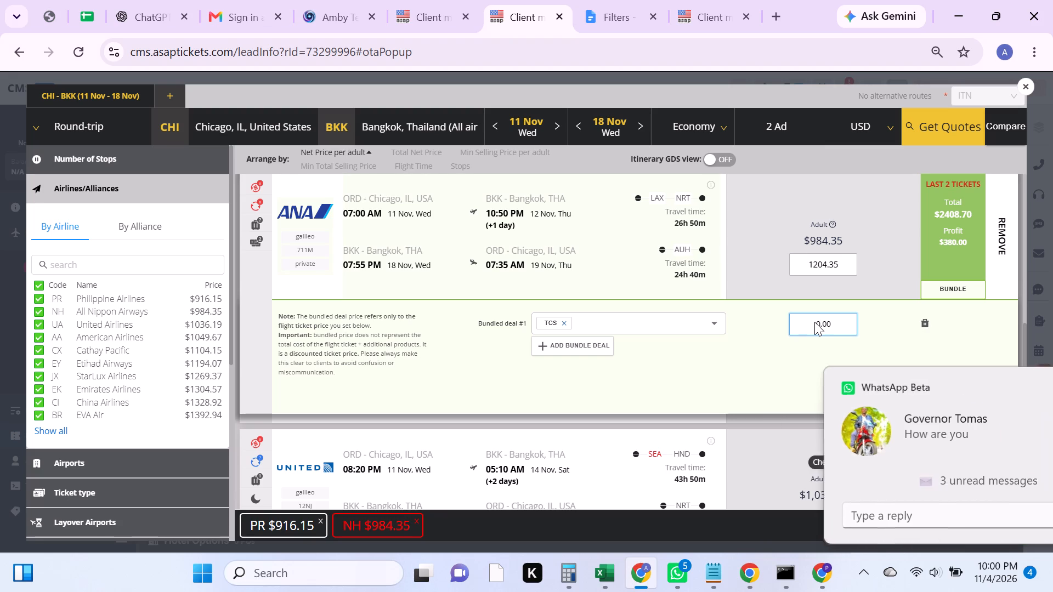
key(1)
key(BackSpace)
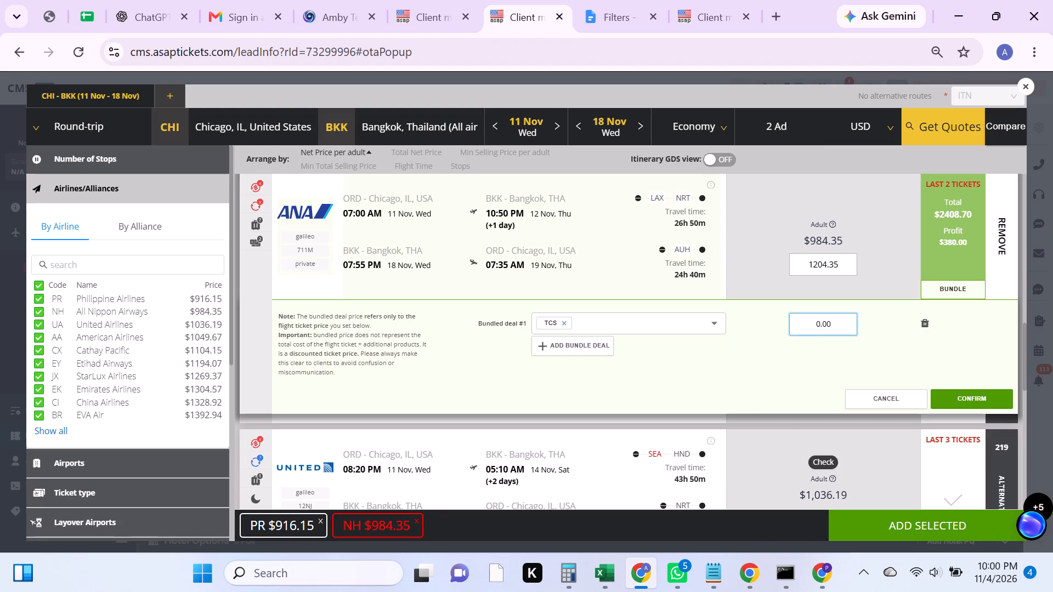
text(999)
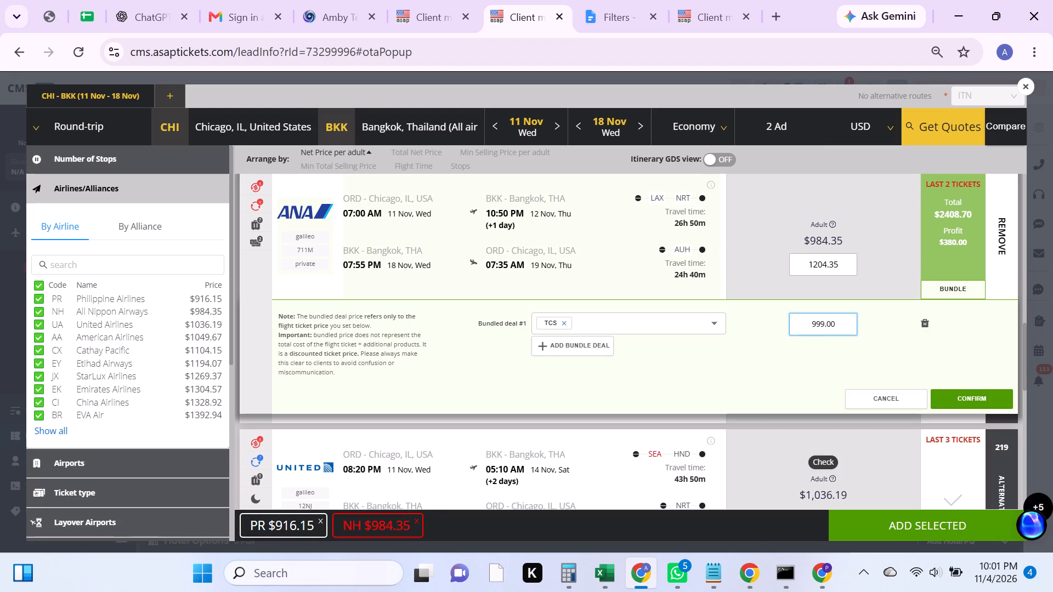
click(966, 395)
Add the selected flights to the lead's price quotes, including both the PR $932.00 and NH $999.00 bundle deals.
click(922, 524)
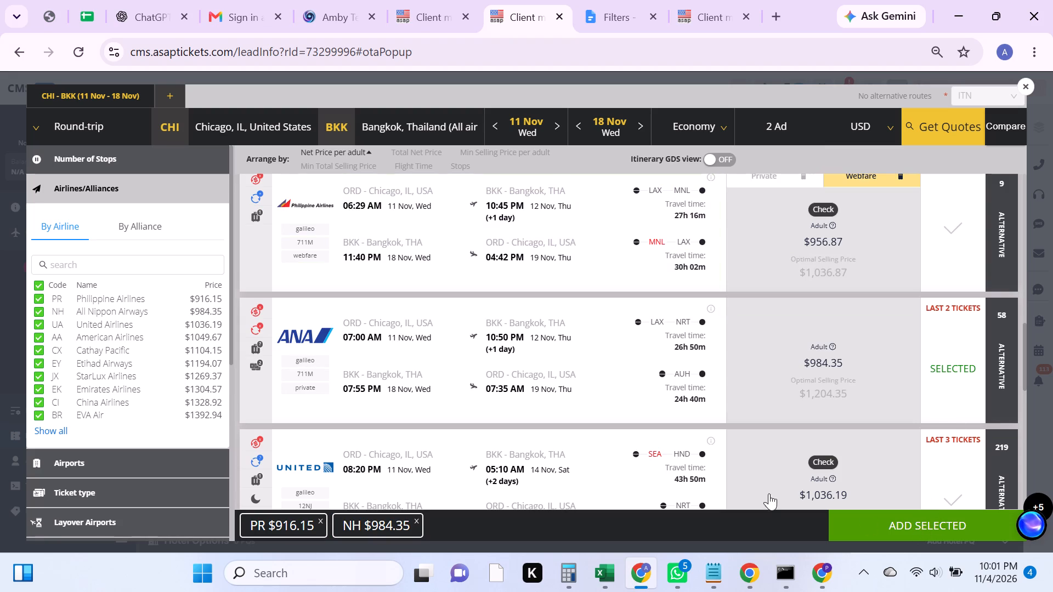
click(370, 297)
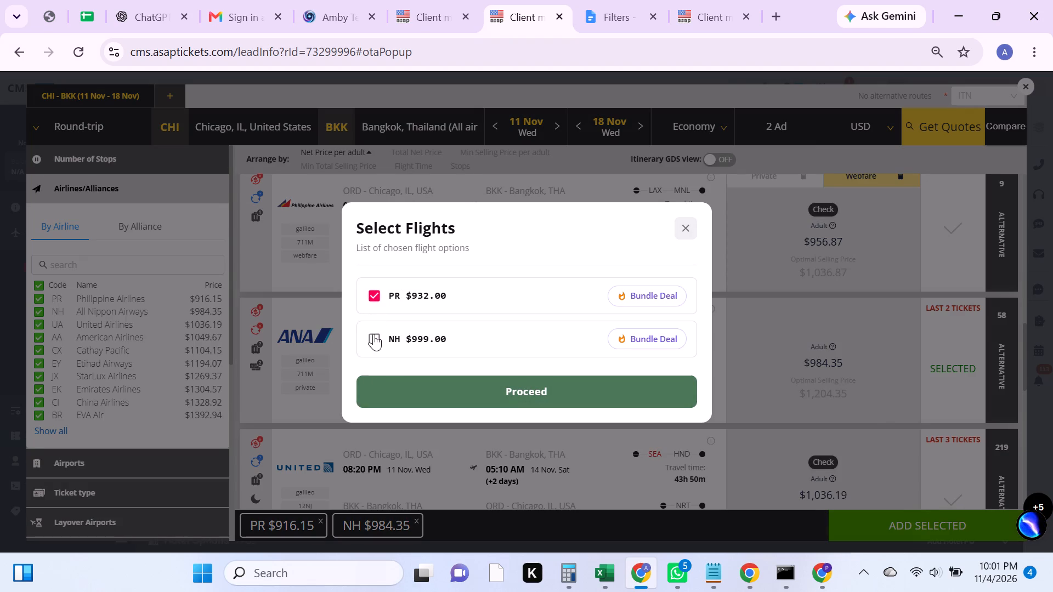
click(372, 339)
click(470, 391)
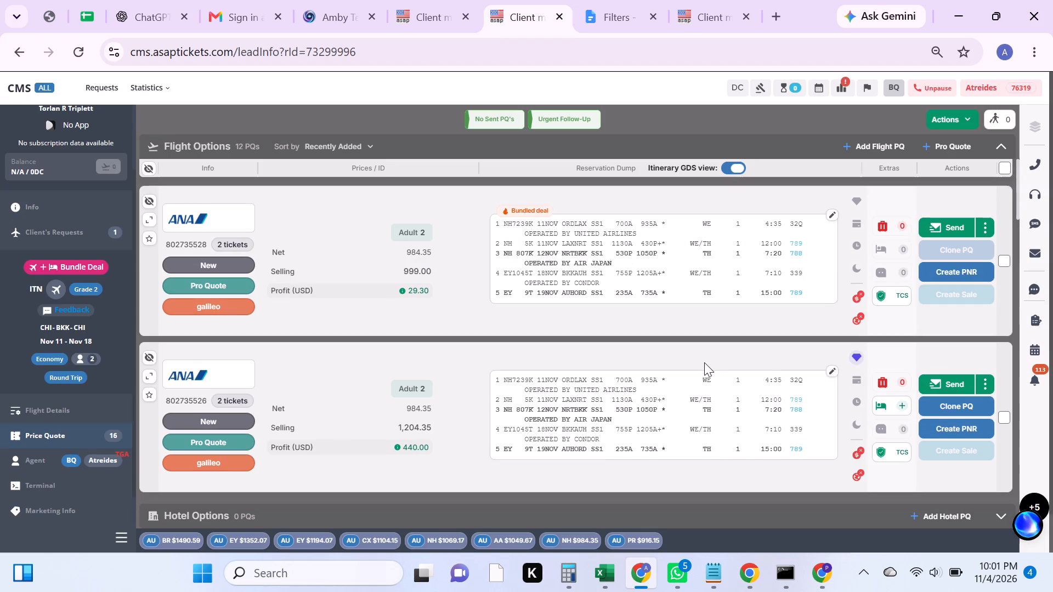
Select the bundled Philippine Airlines 932.00 and ANA 999.00 price quotes and send them to the client by SMS.
scroll(704, 362, down, 2)
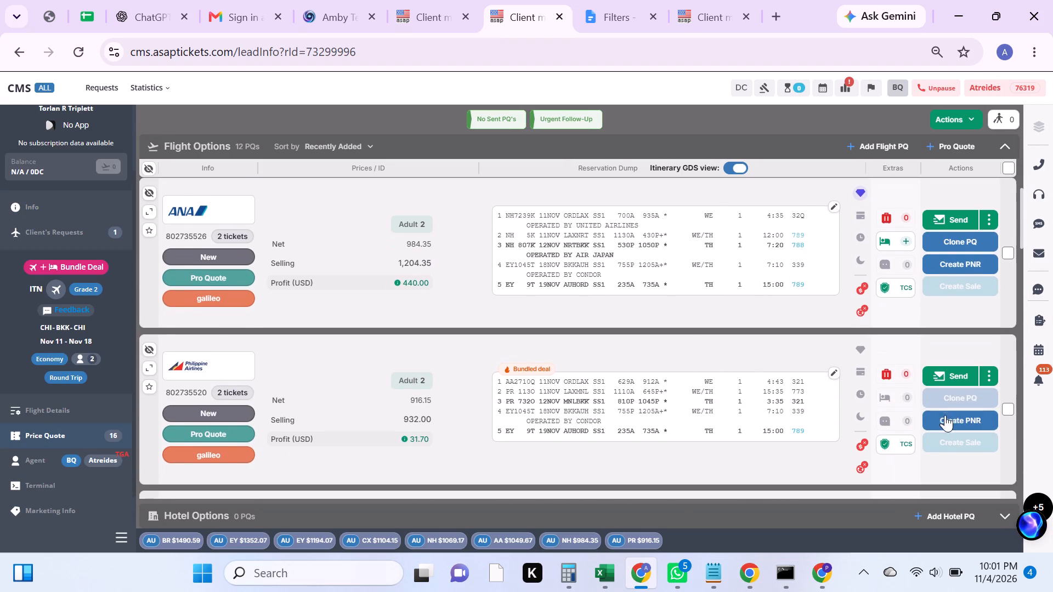
click(1010, 413)
scroll(987, 413, up, 2)
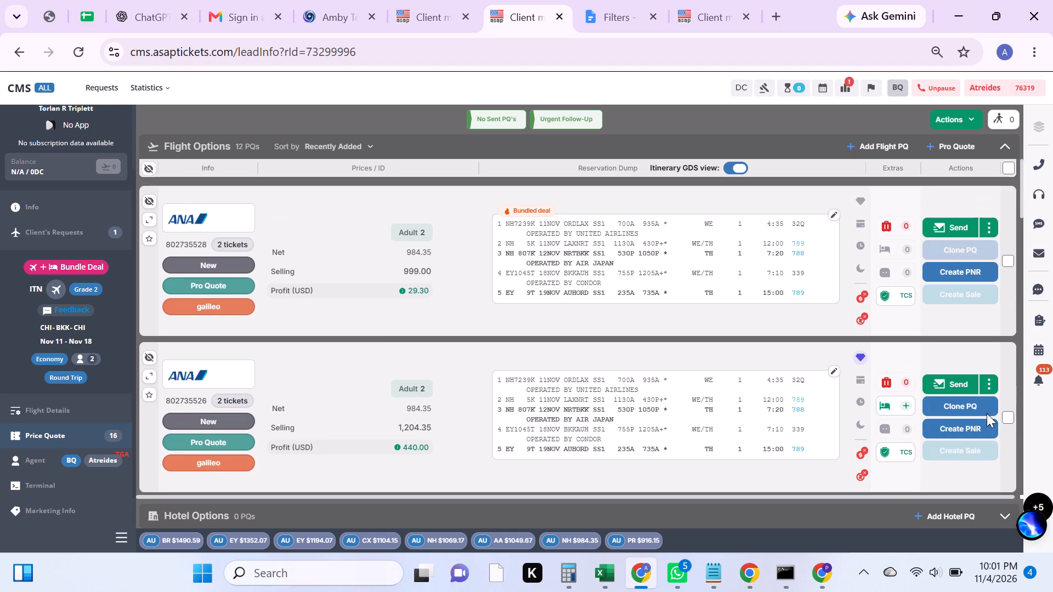
click(1005, 261)
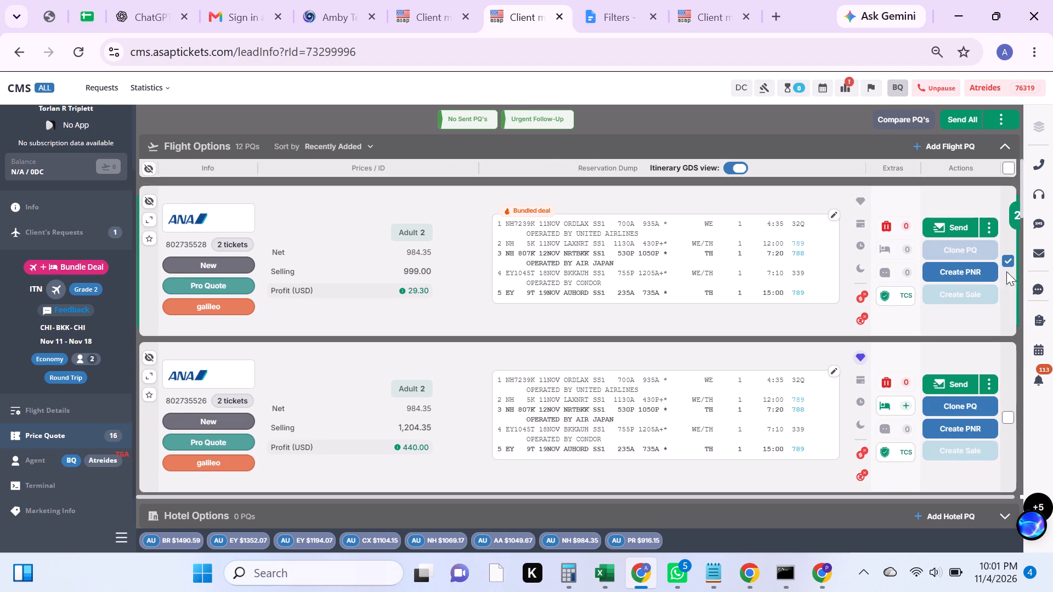
click(1002, 113)
click(967, 146)
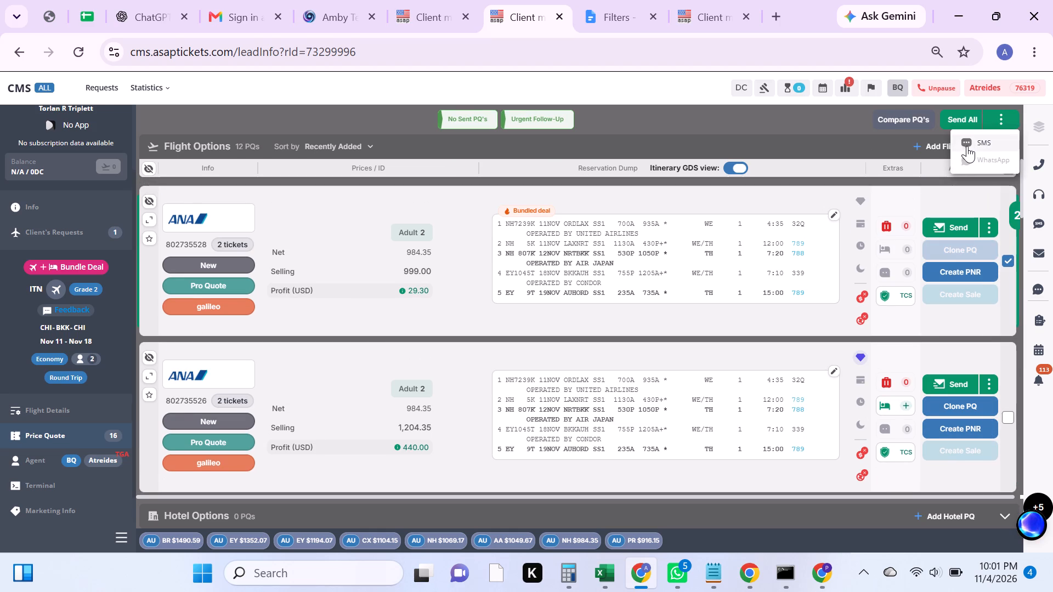
click(623, 351)
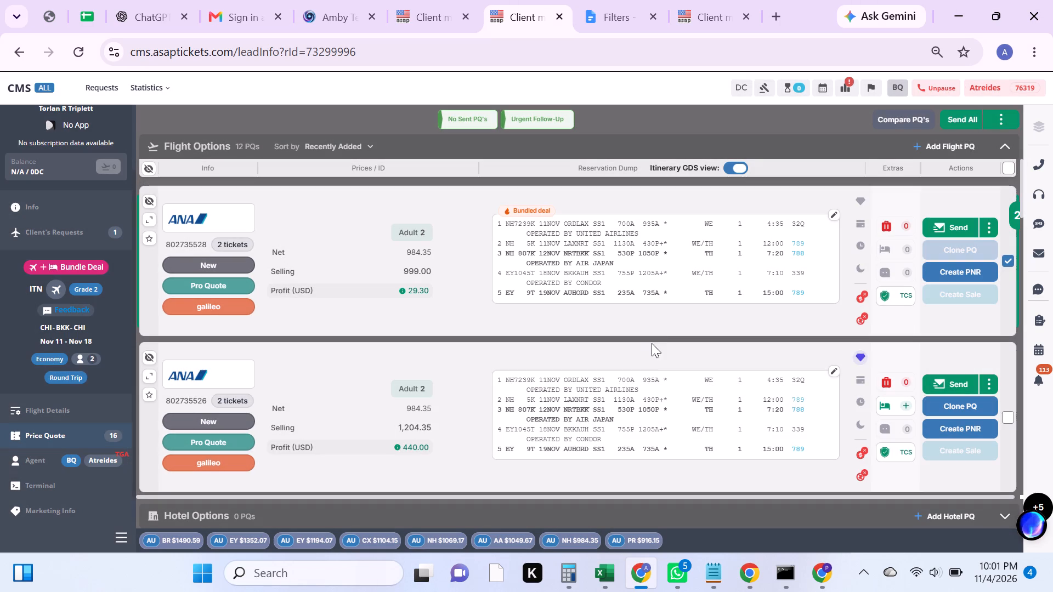
Open an email to the client containing the two selected bundled price quotes.
click(960, 123)
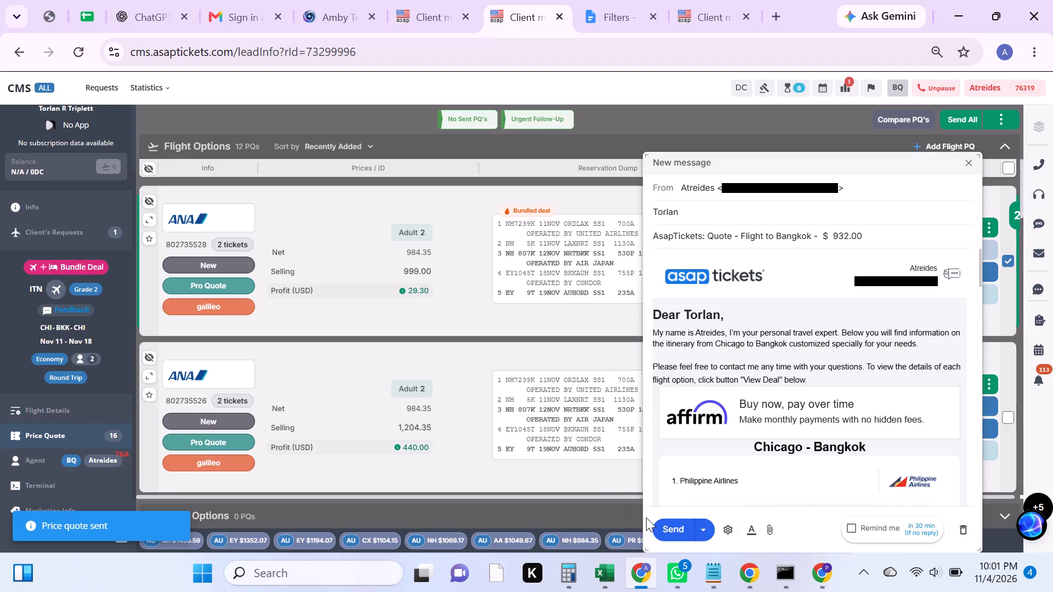
Send the prepared Chicago–Bangkok price quote email to the client.
click(672, 533)
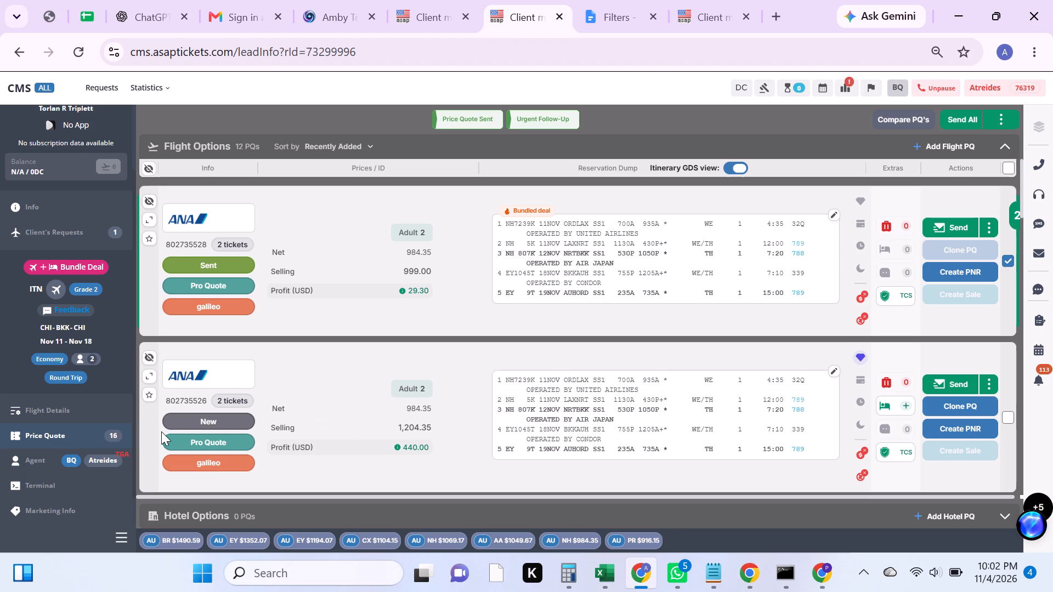
Record and save the feedback "follow up done" on the Chicago–Bangkok request.
scroll(139, 363, up, 4)
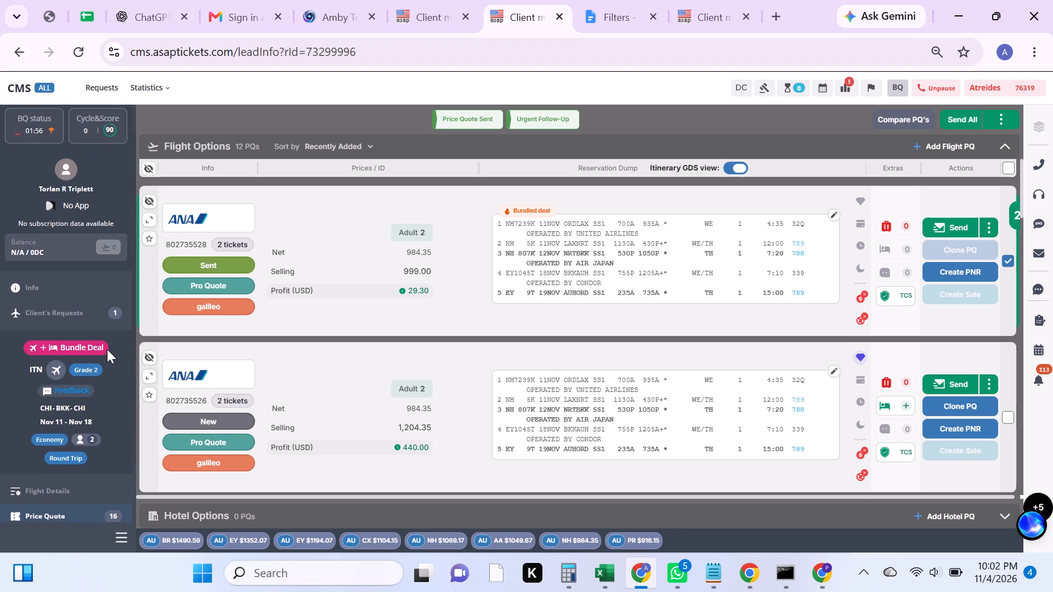
click(76, 390)
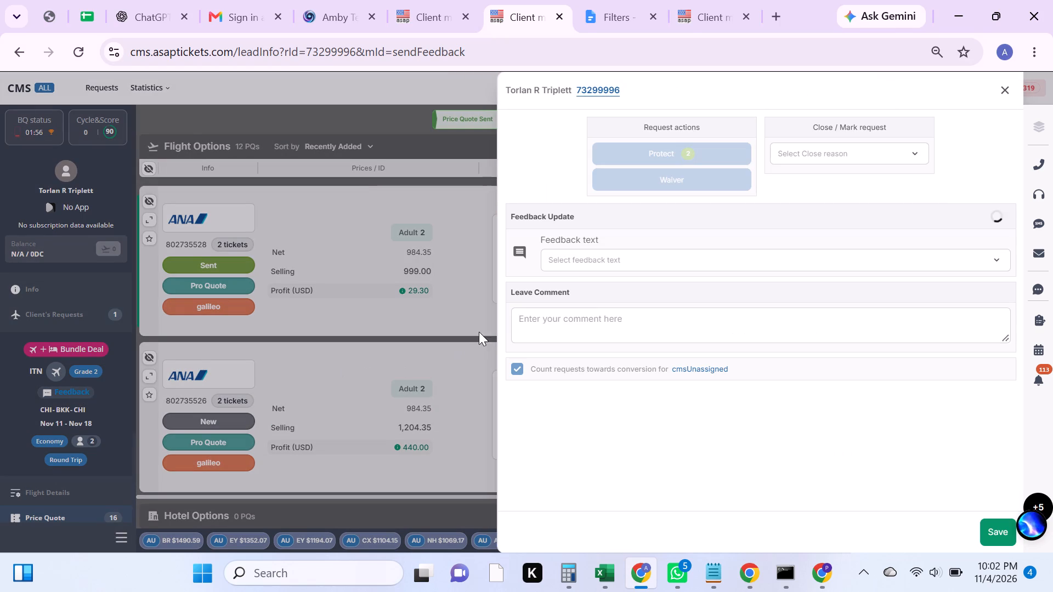
click(571, 265)
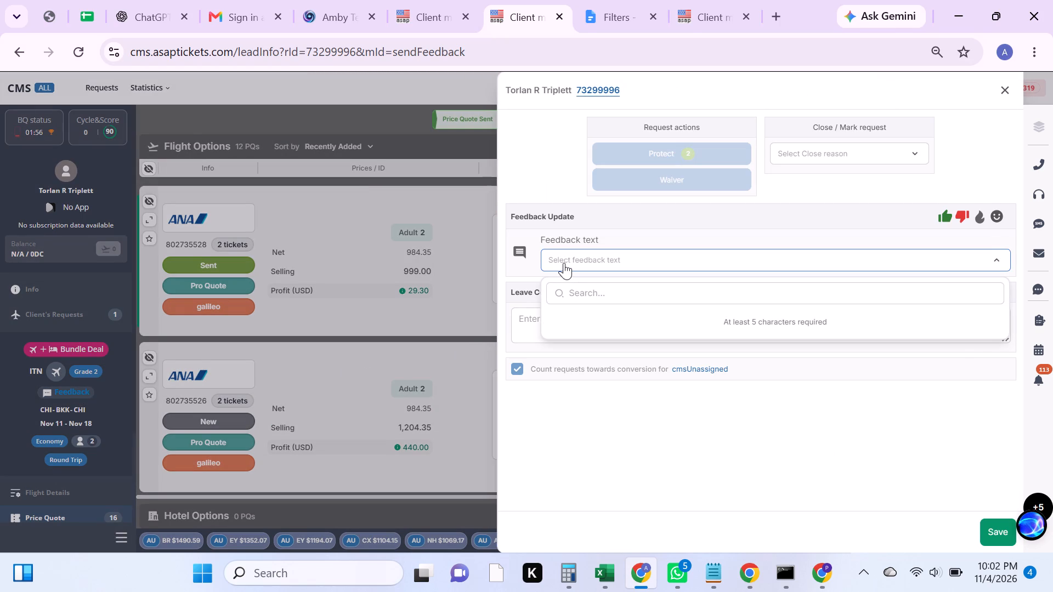
text(follow)
key(space)
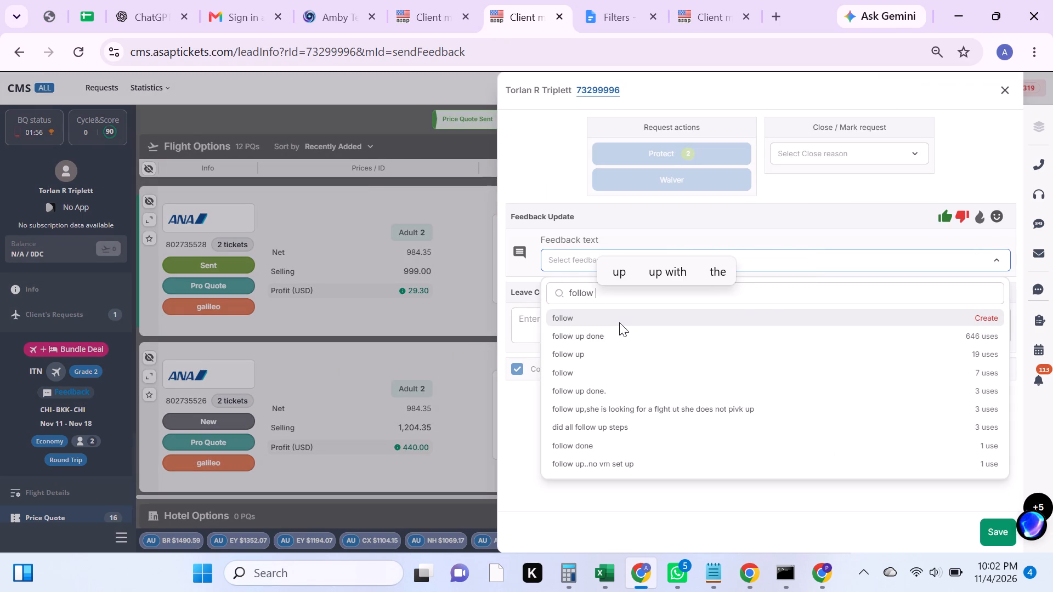
click(619, 337)
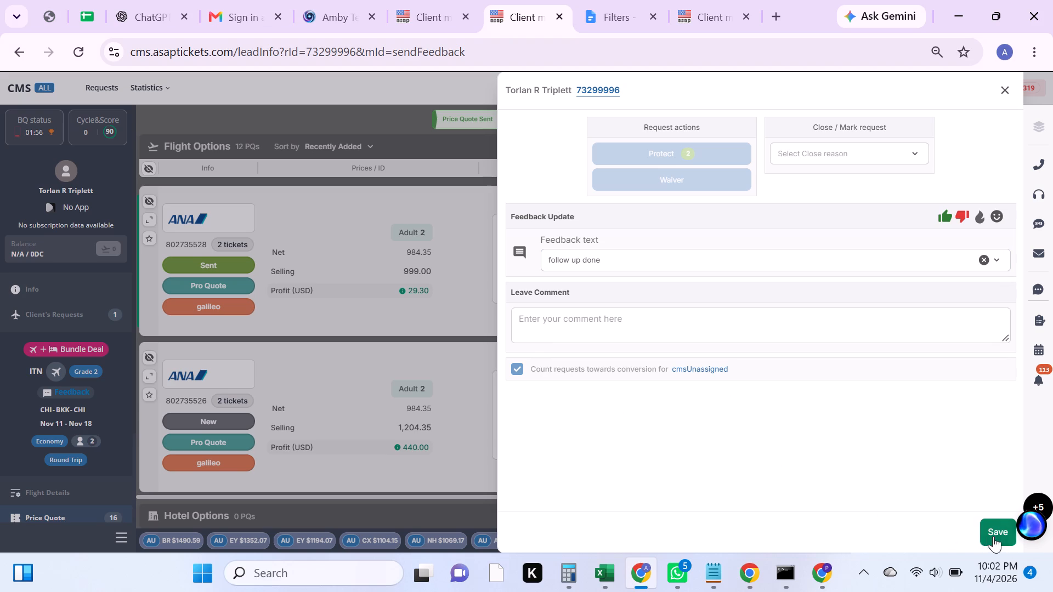
click(994, 537)
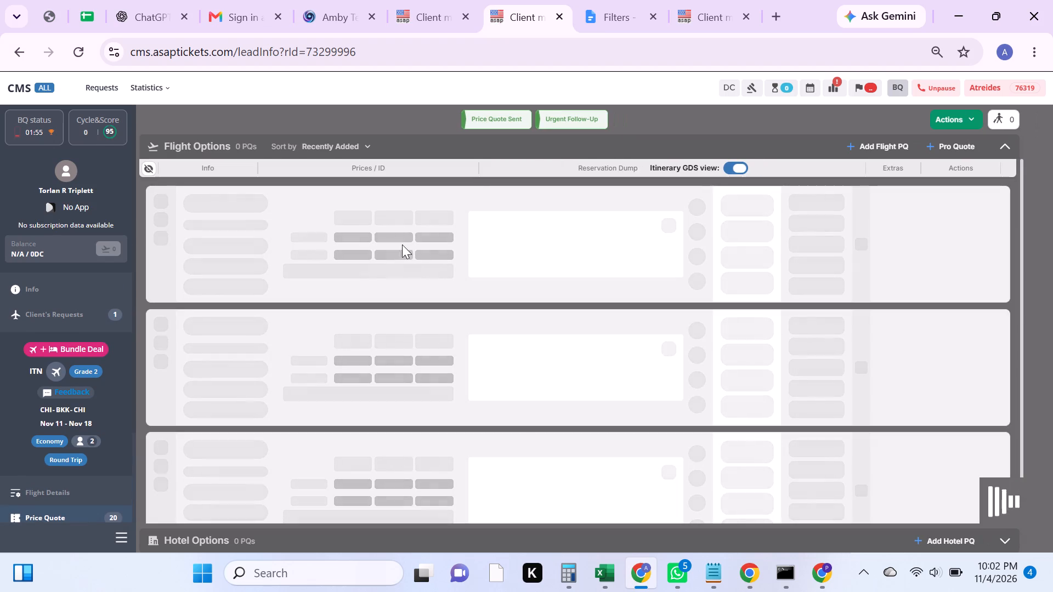
Reload the Chicago–Bangkok request's price quotes page.
click(733, 167)
double_click(77, 58)
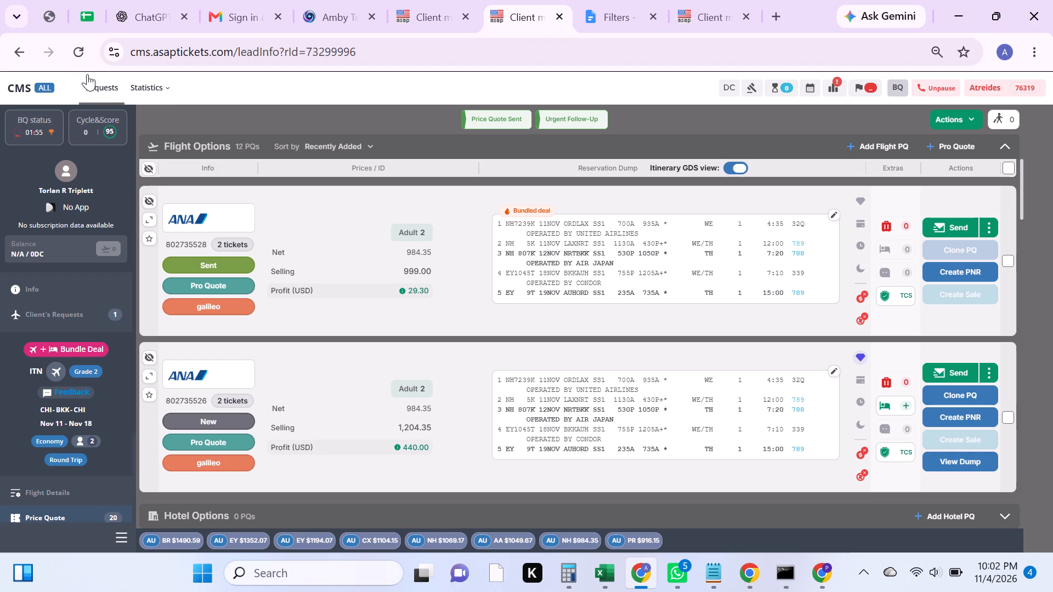
Return to the active requests list and reload it to check the remaining urgent follow-ups.
click(697, 18)
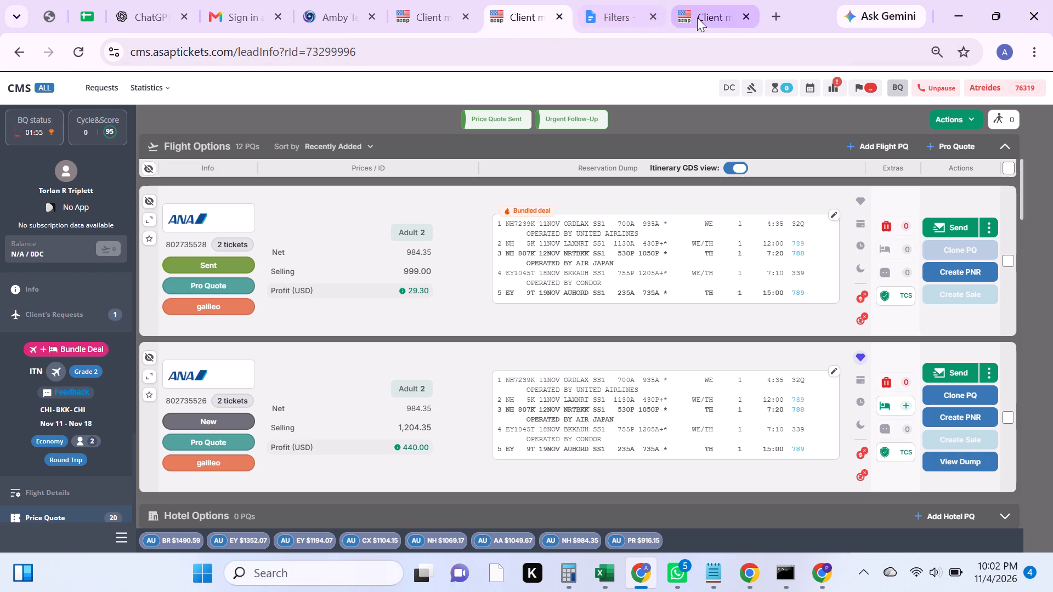
click(437, 21)
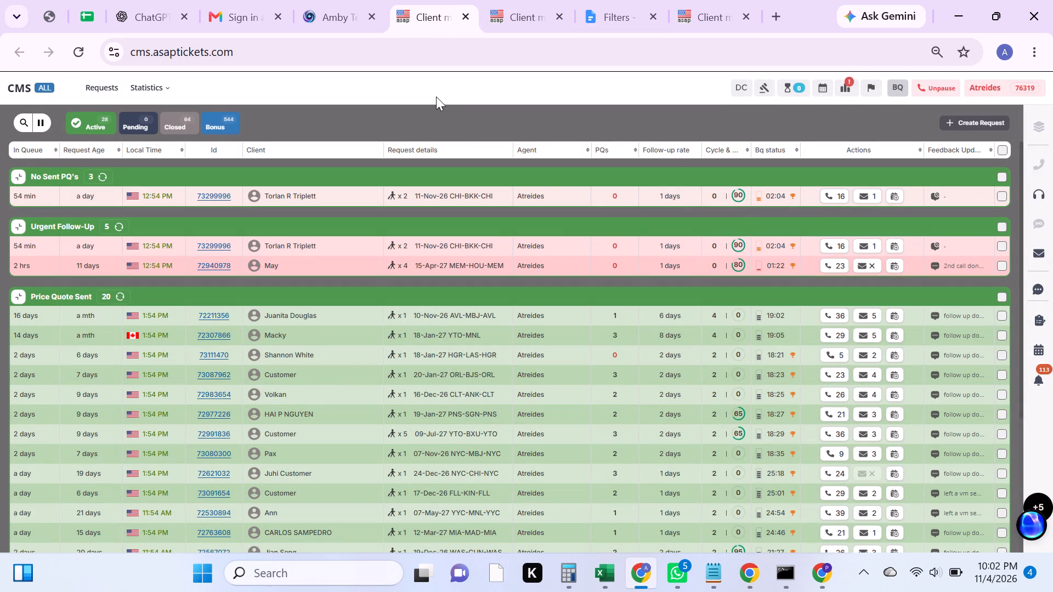
click(75, 60)
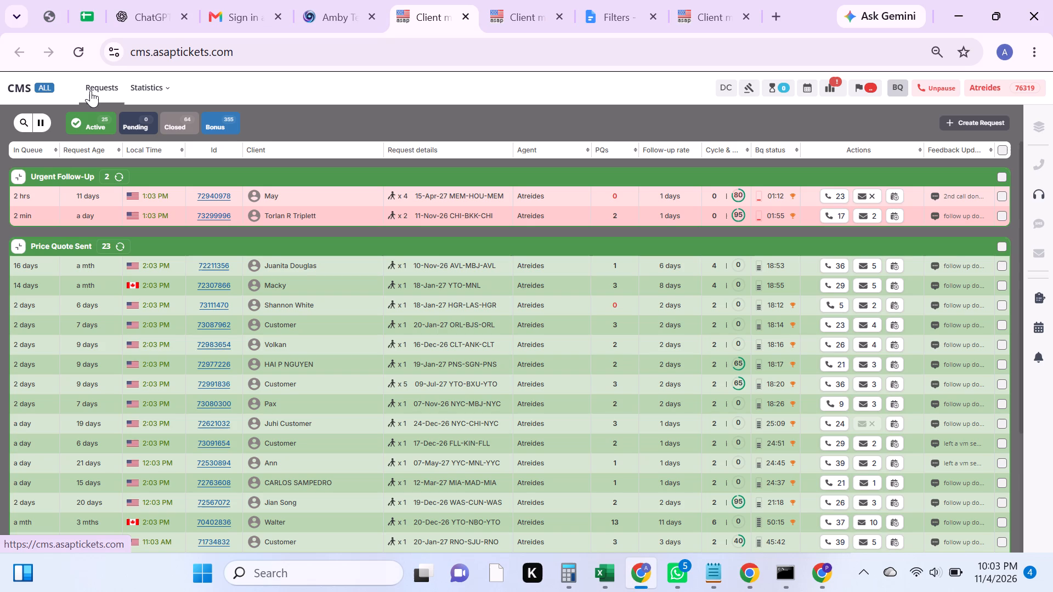
Open filter 16, Only Indian Fresh Leads, from the Filters document, reload its results to check for leads, and close it.
click(601, 5)
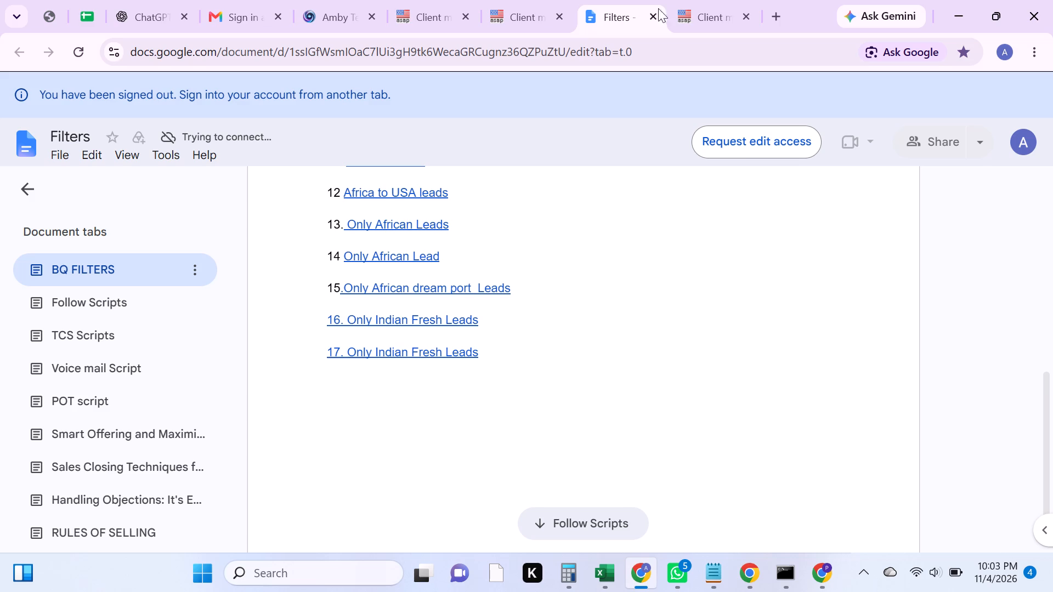
click(405, 320)
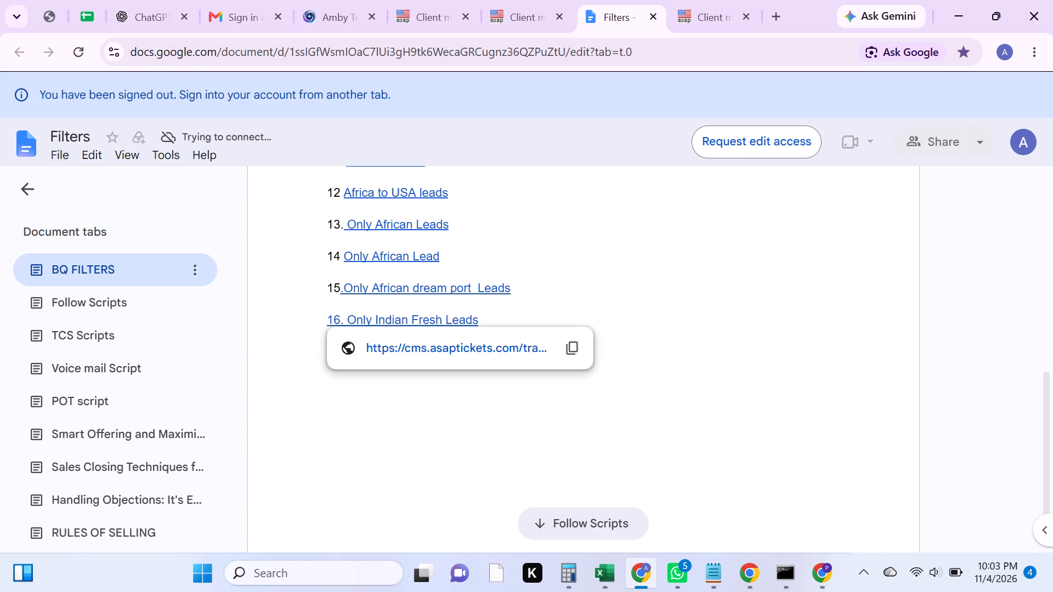
click(428, 350)
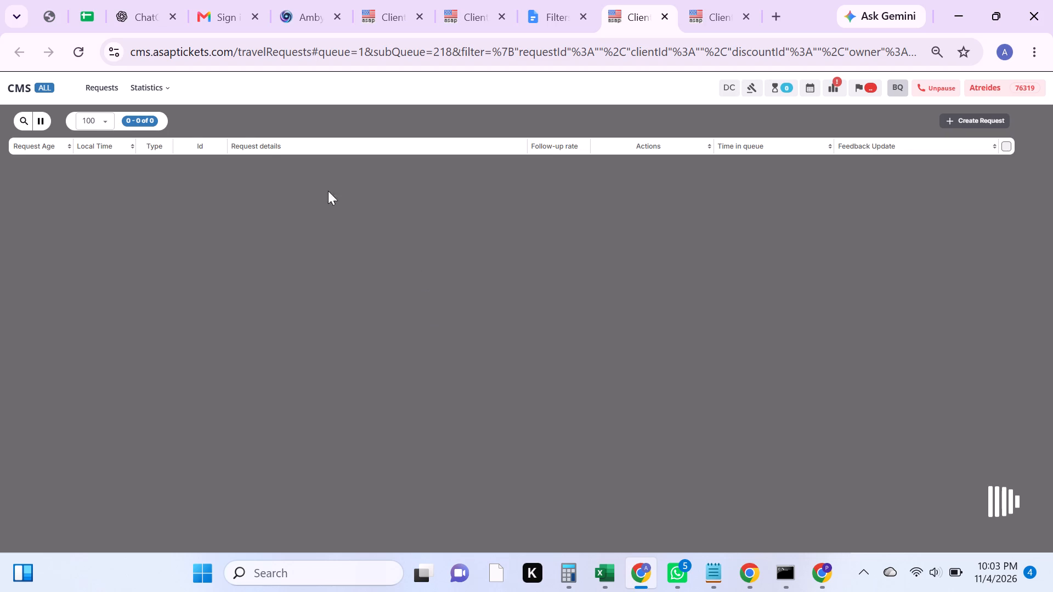
click(84, 55)
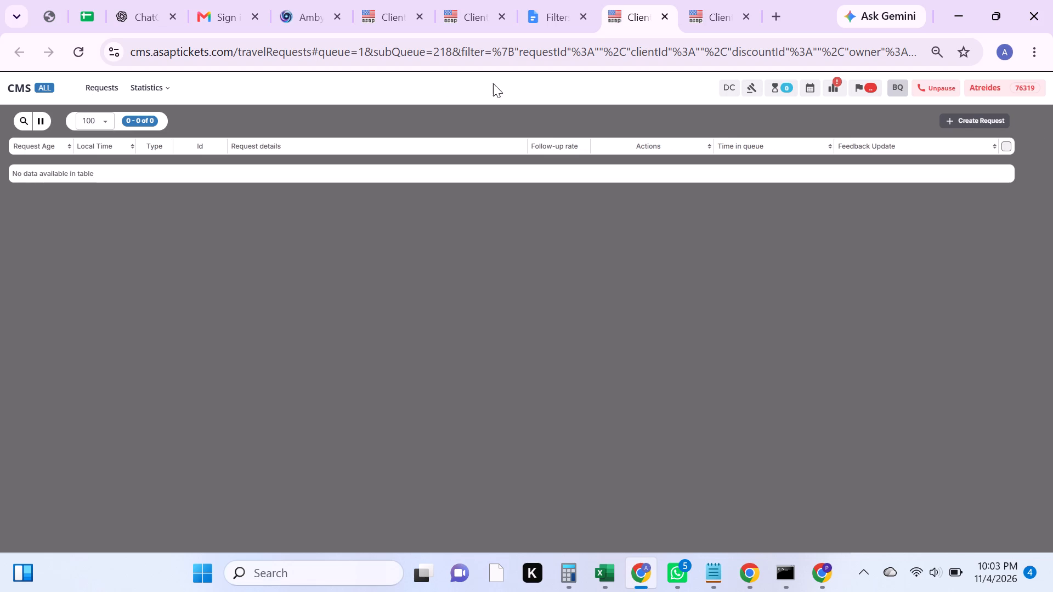
click(663, 22)
Open filter 9, Company Return, from the BQ FILTERS list to check for new leads.
scroll(446, 294, up, 2)
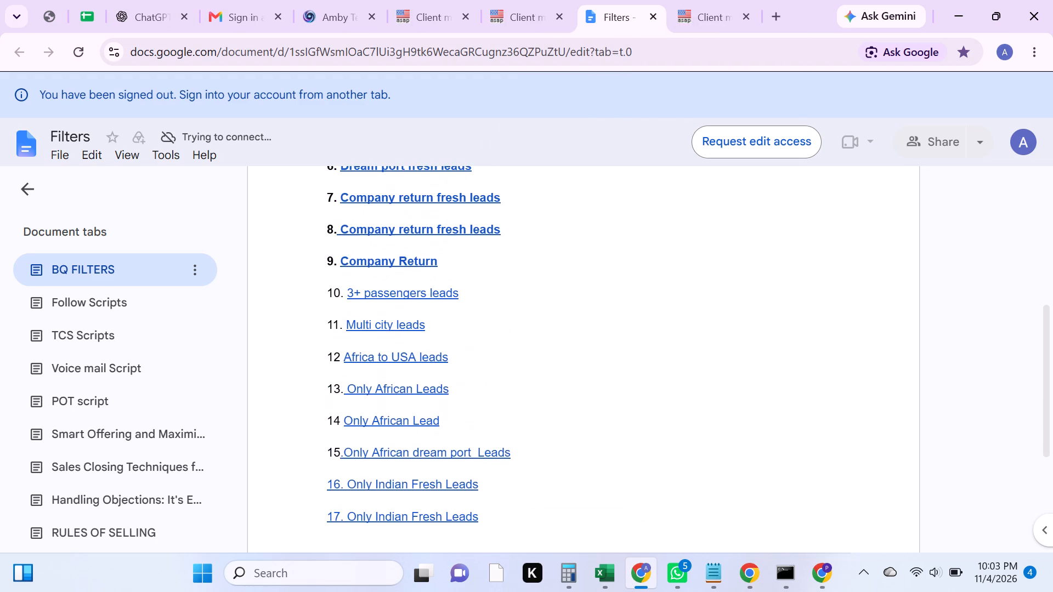
click(403, 267)
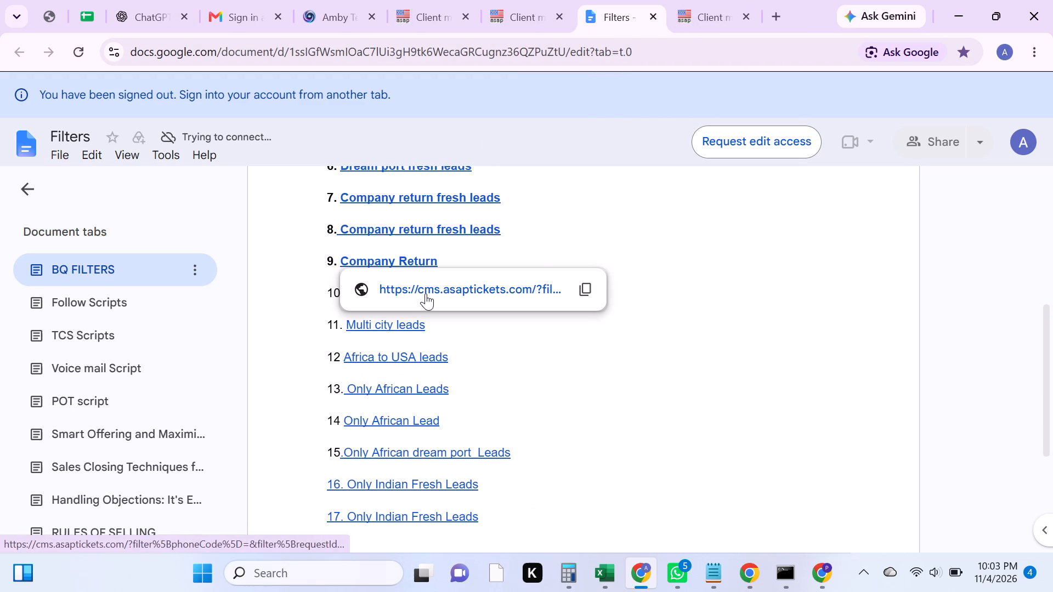
click(426, 293)
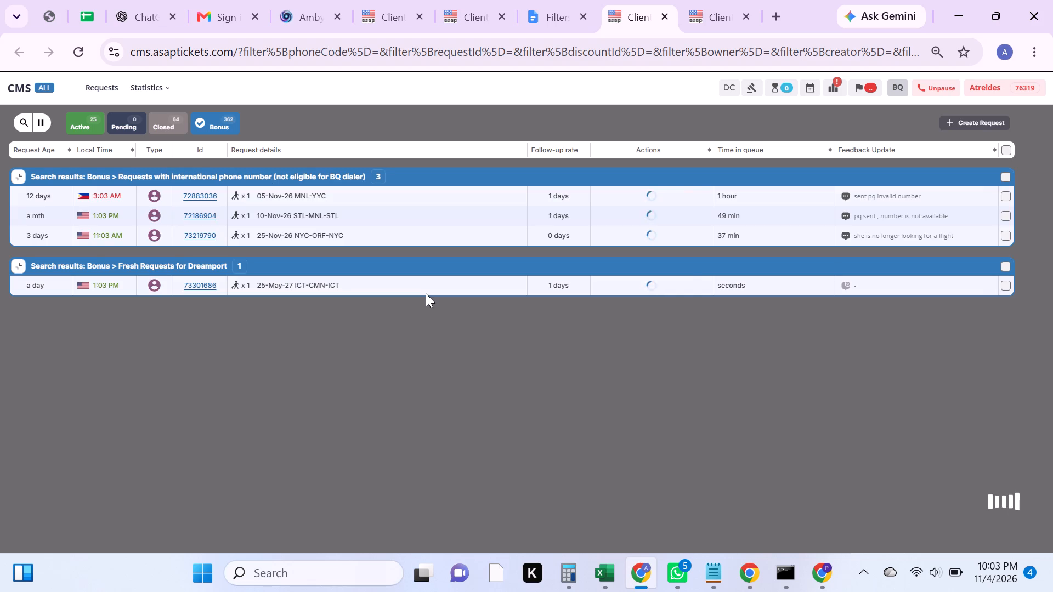
Try to open the ICT-CMN-ICT request under Fresh Requests for Dreamport, and close its page.
ctrl+click(203, 287)
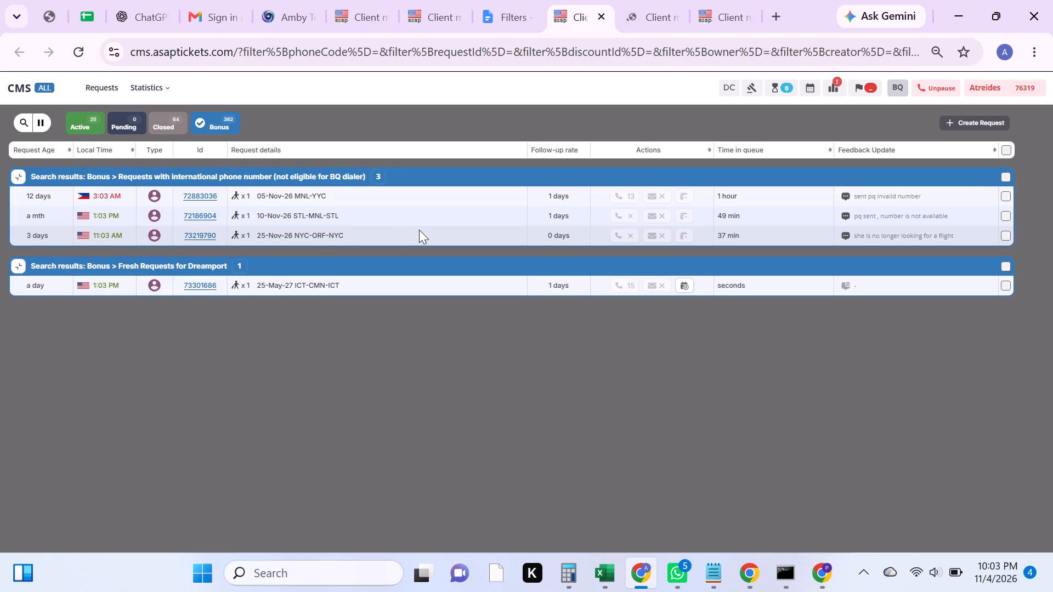
click(637, 22)
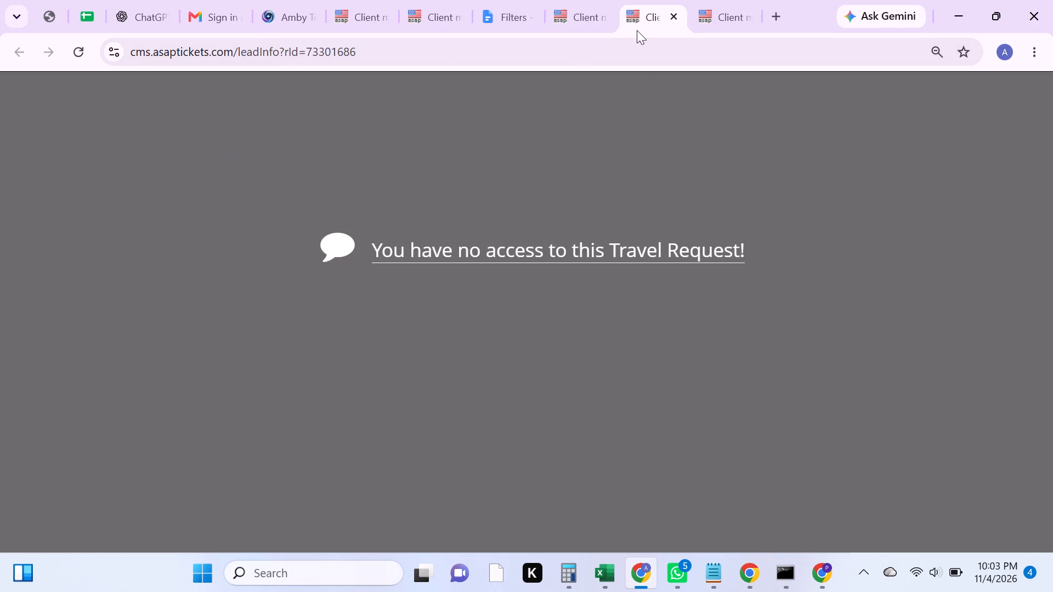
click(669, 21)
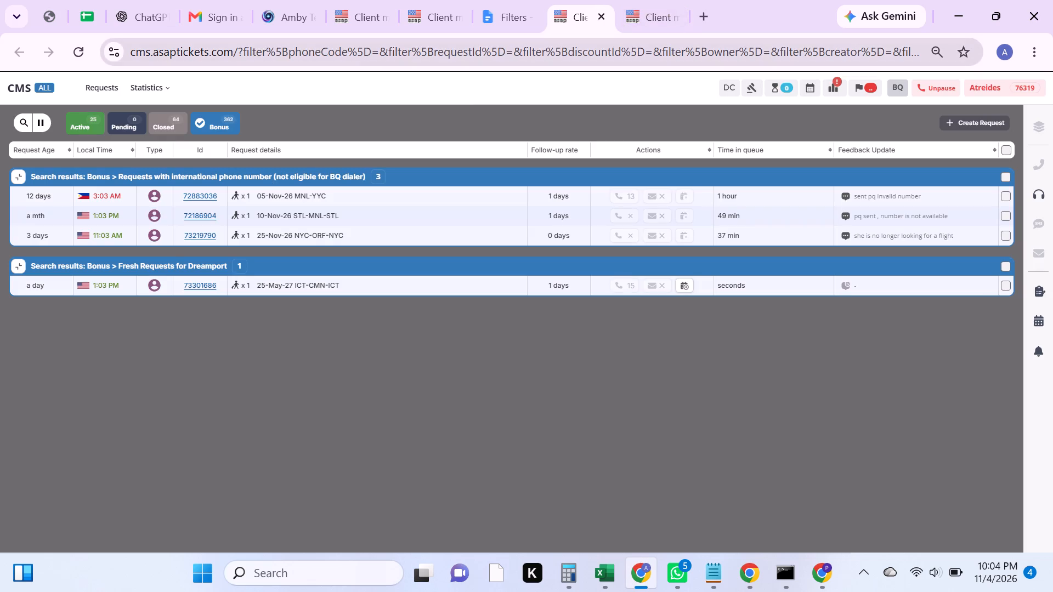
Reload the Company Return filter results and open the YTO-TAC-YTO request under Didn't answer; Follow up.
double_click(83, 53)
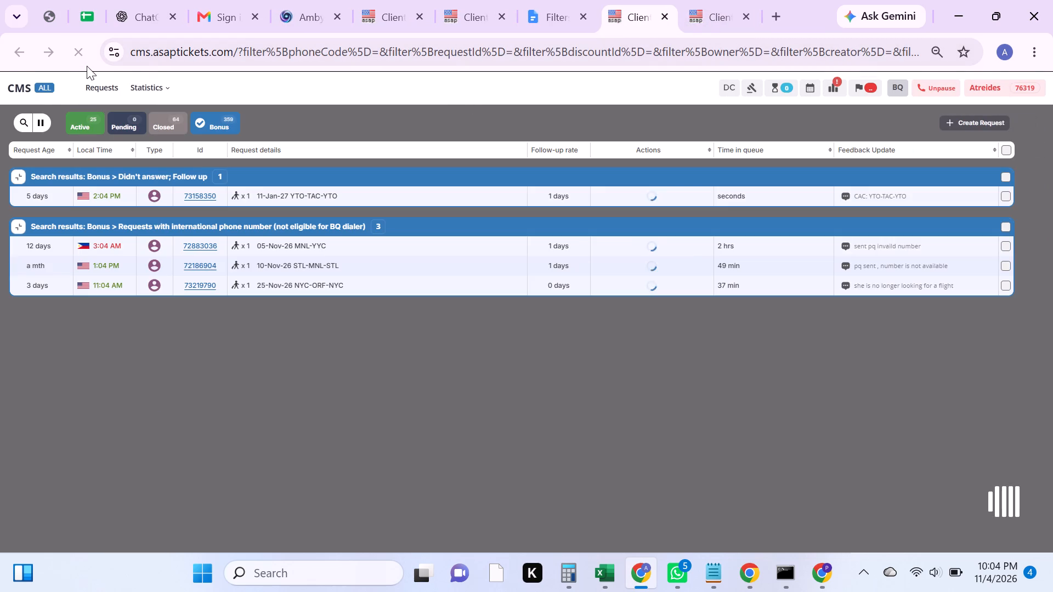
click(198, 197)
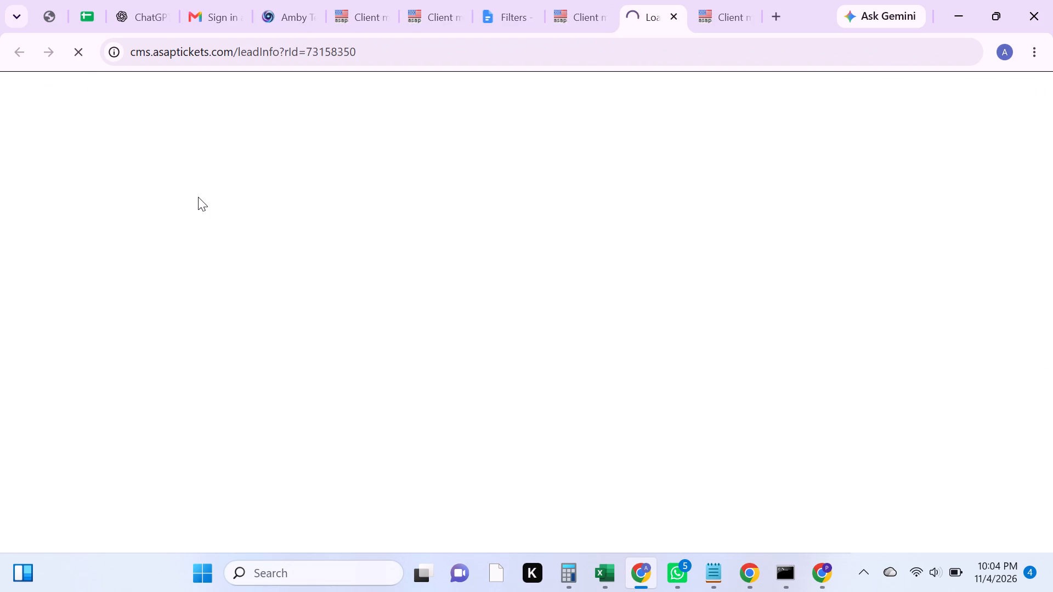
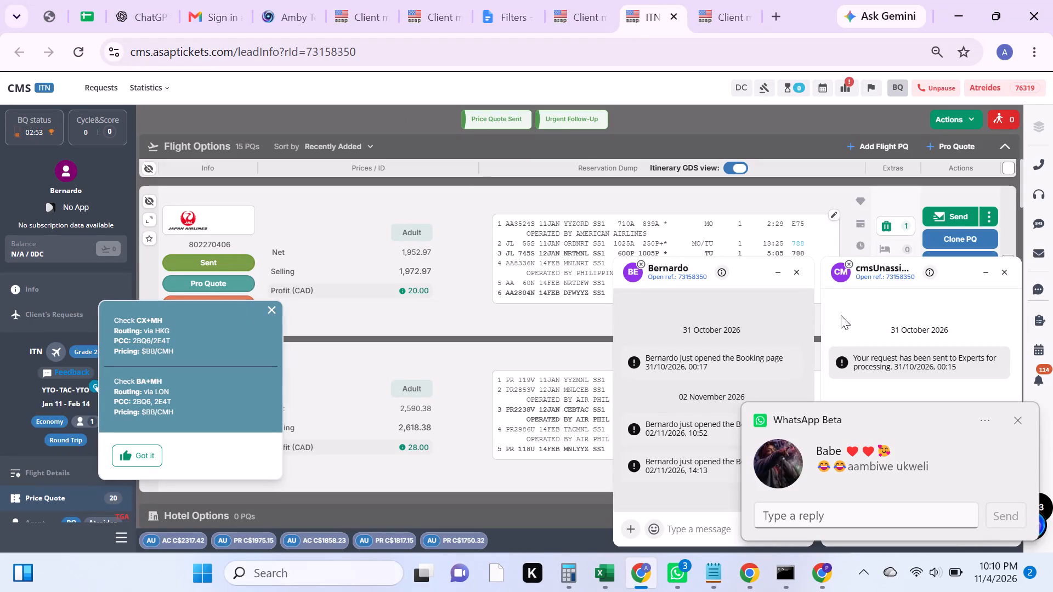
Minimize both chat windows on the YTO-TAC-YTO request and acknowledge the routing and pricing hint.
click(778, 274)
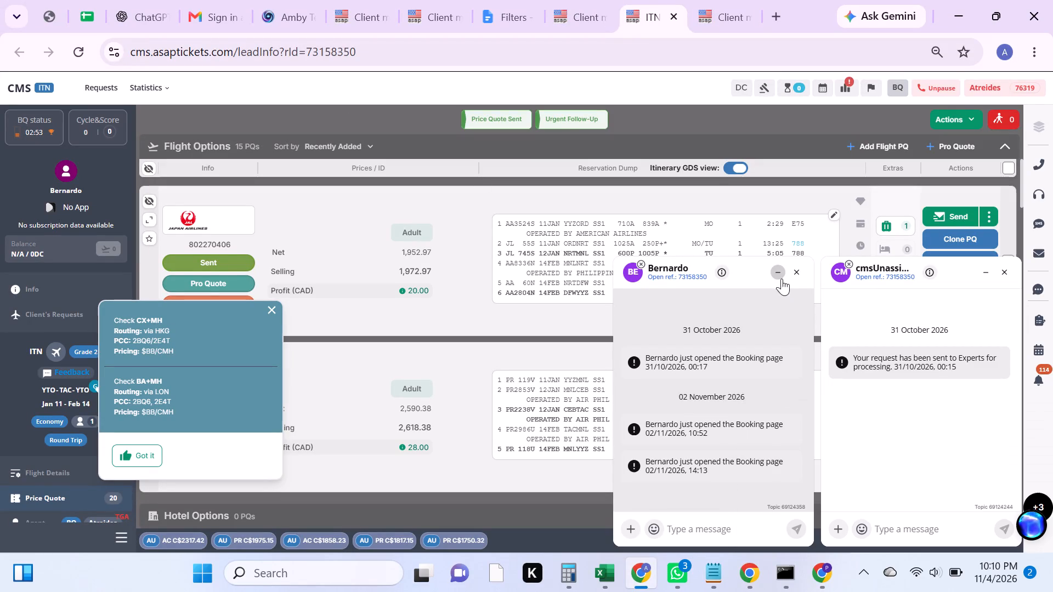
click(985, 275)
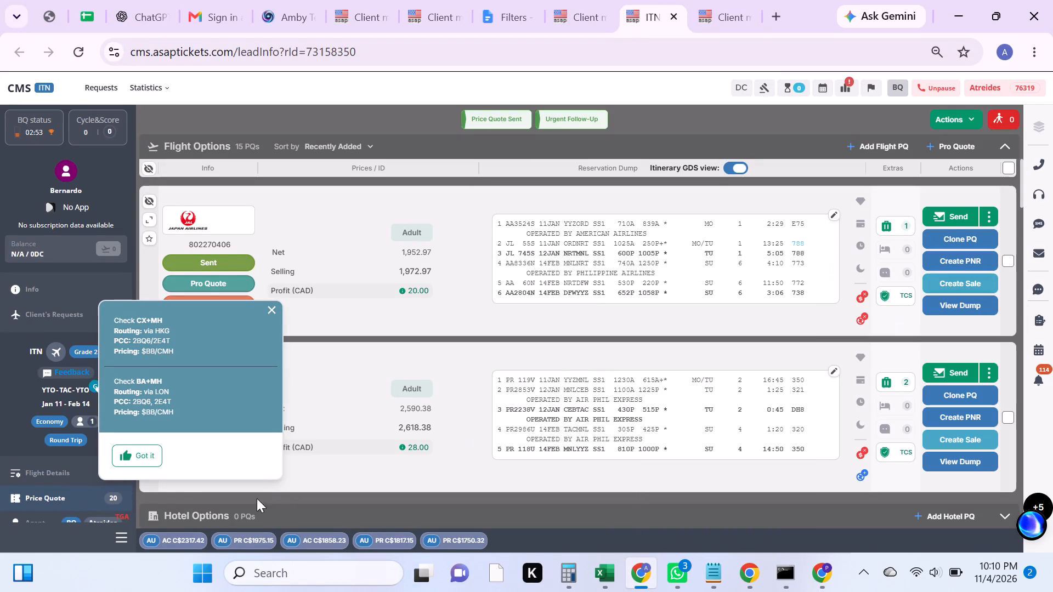
click(135, 453)
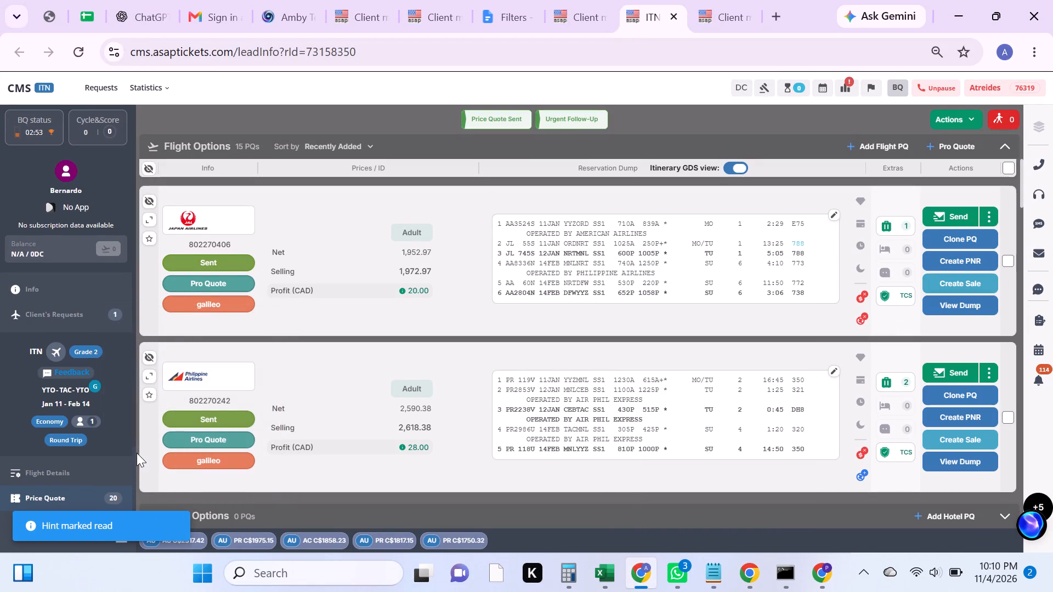
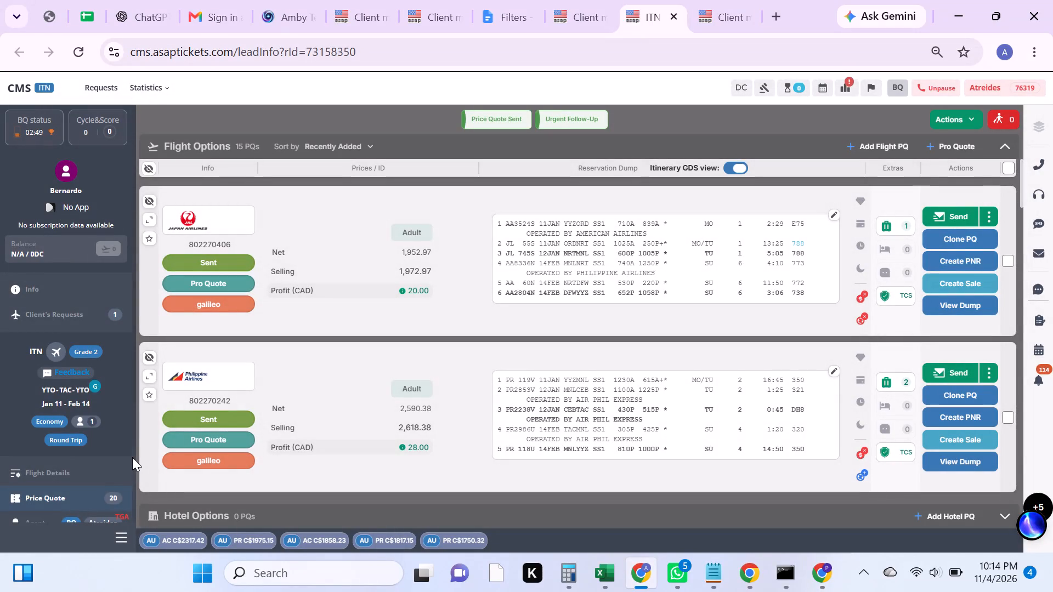
Open the flight details of the YTO-TAC-YTO request and place a call to its client from the call history.
click(55, 476)
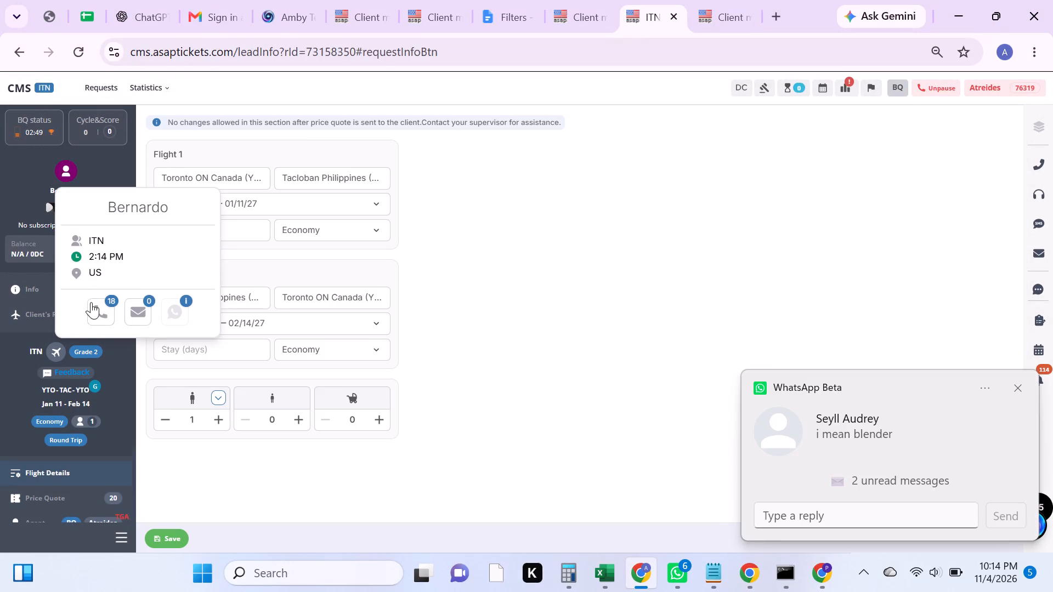
click(99, 315)
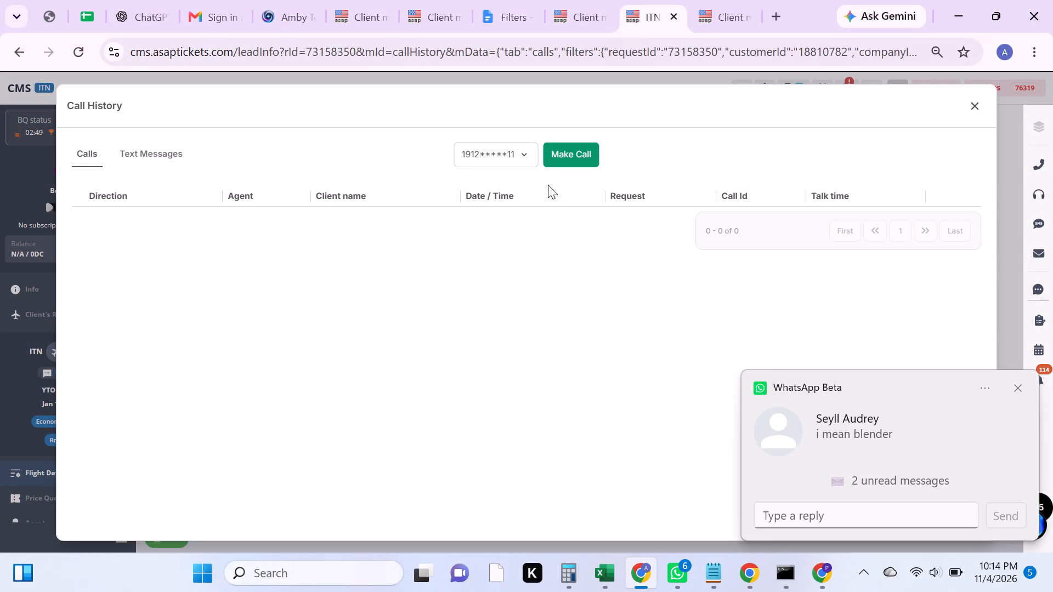
click(568, 162)
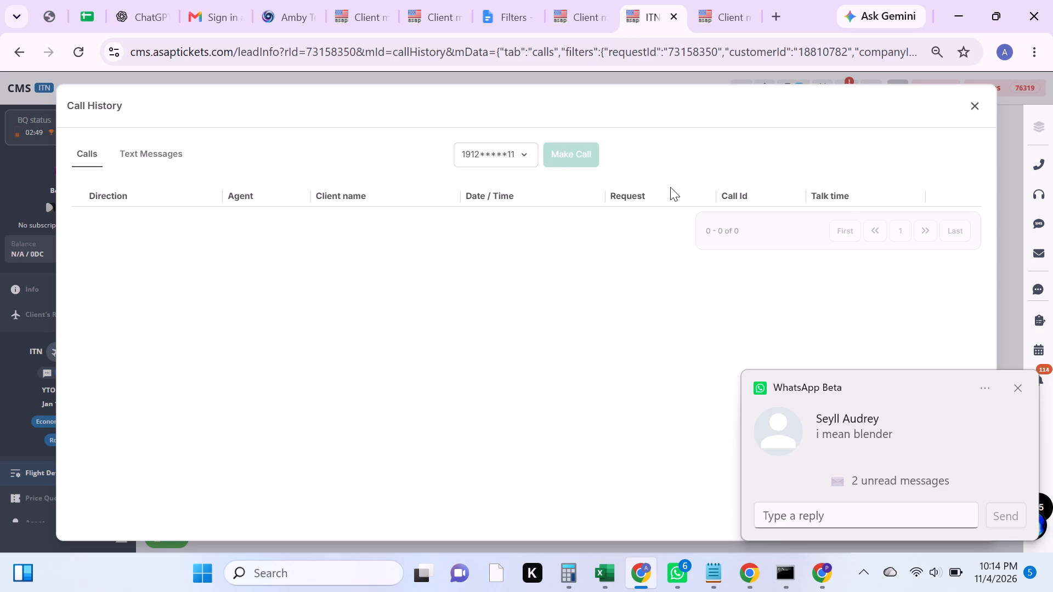
Dismiss the chat notification, connect the click-to-call to the YTO-TAC-YTO client in the SoftPhone, and close the call history.
click(1015, 389)
click(907, 260)
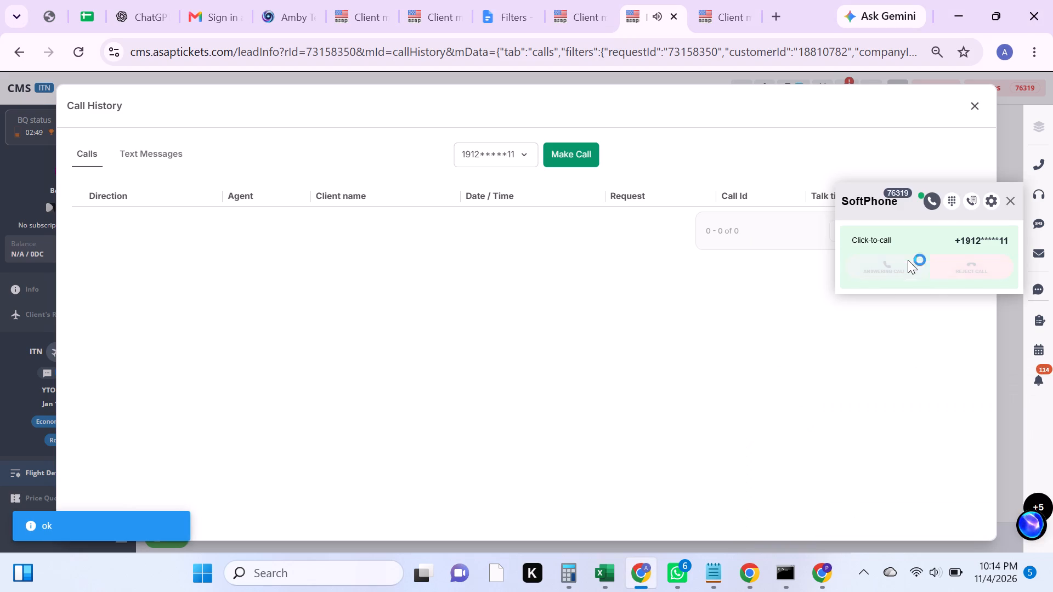
click(964, 105)
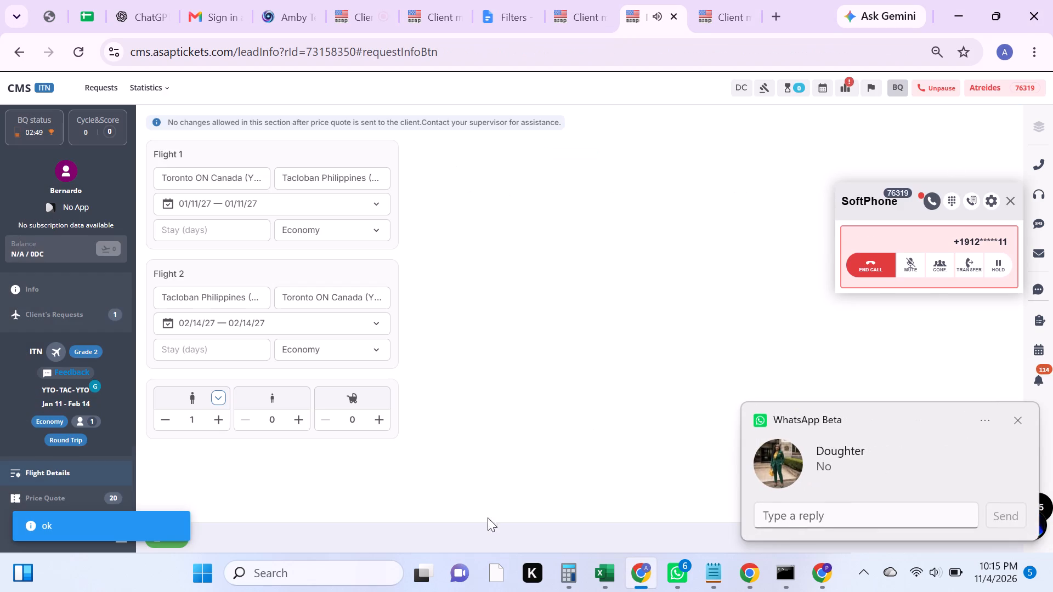
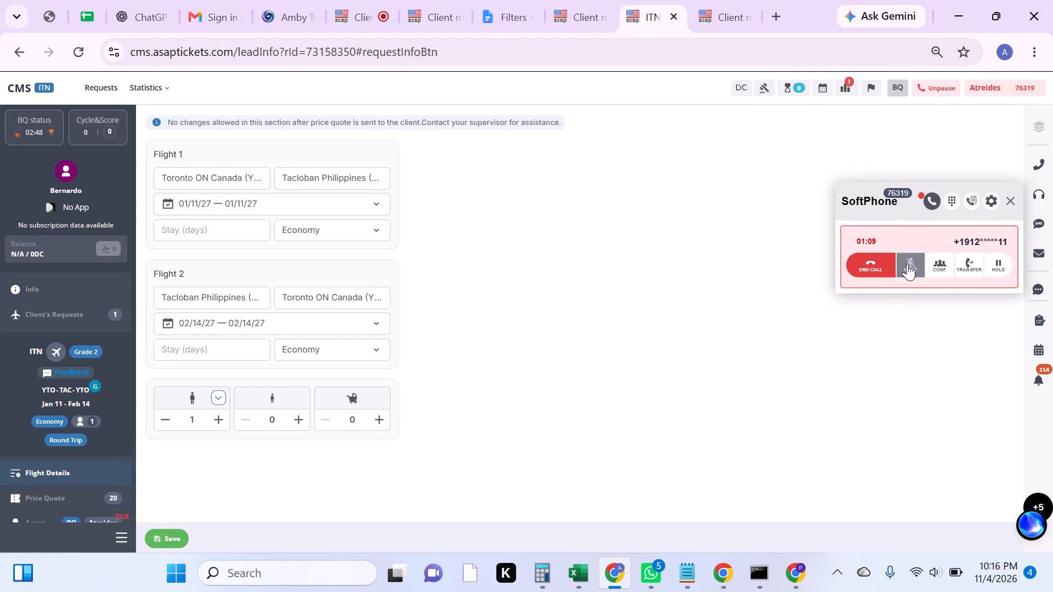
Mute the microphone on the ongoing call with the YTO-TAC-YTO client.
click(908, 264)
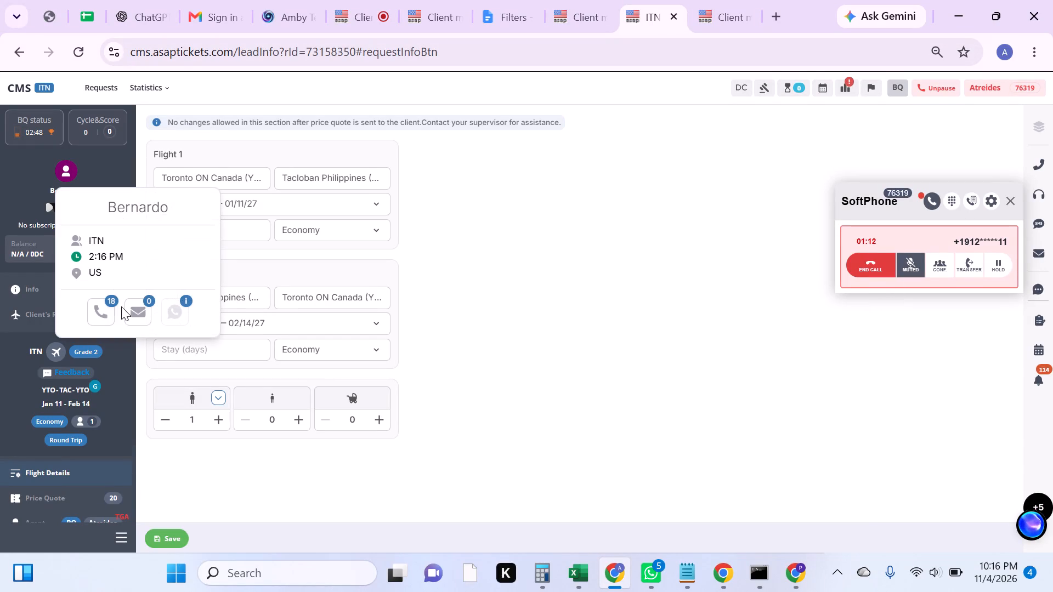
Email the YTO-TAC-YTO client from the ITN company using the "Still Going? We have a promo" template, and close the mail window.
click(137, 308)
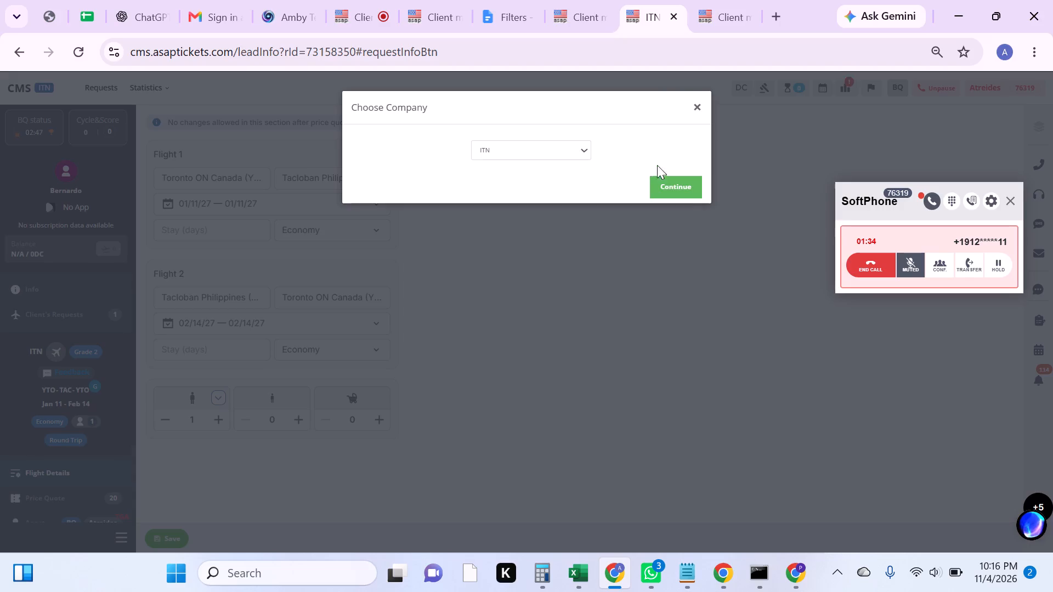
click(676, 184)
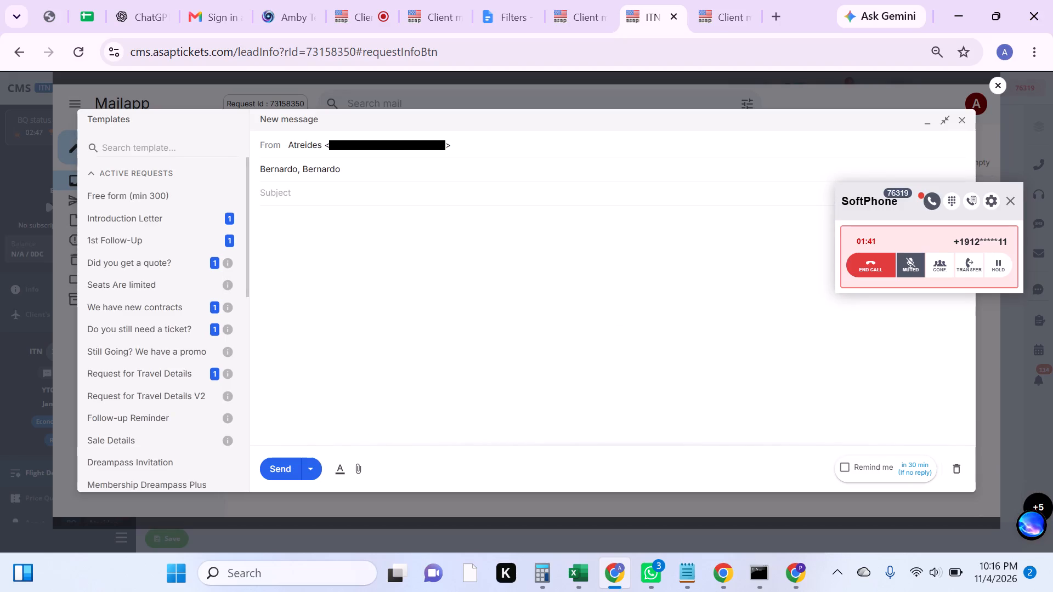
click(169, 346)
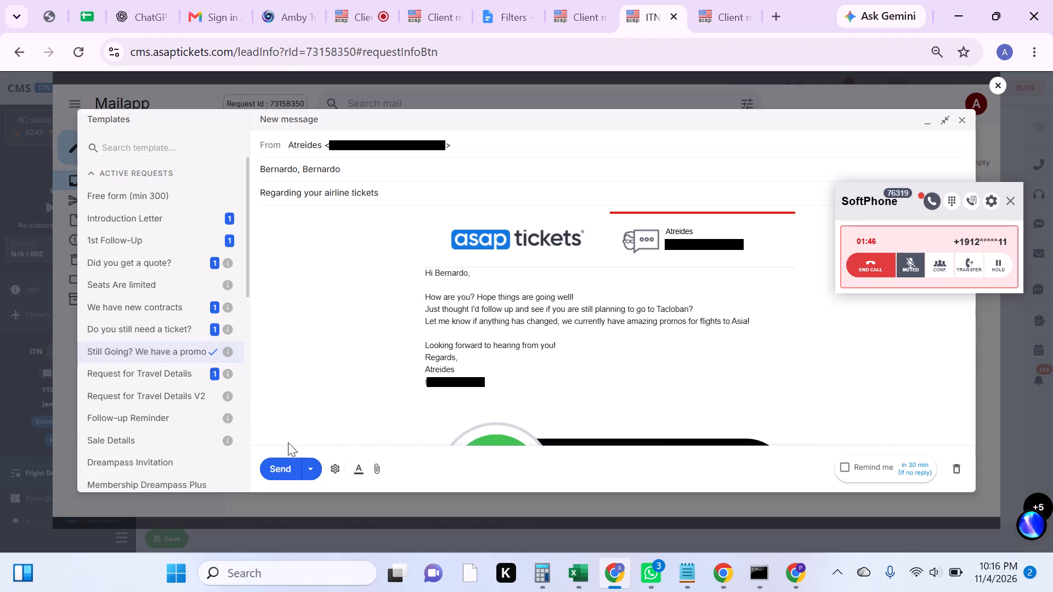
click(279, 465)
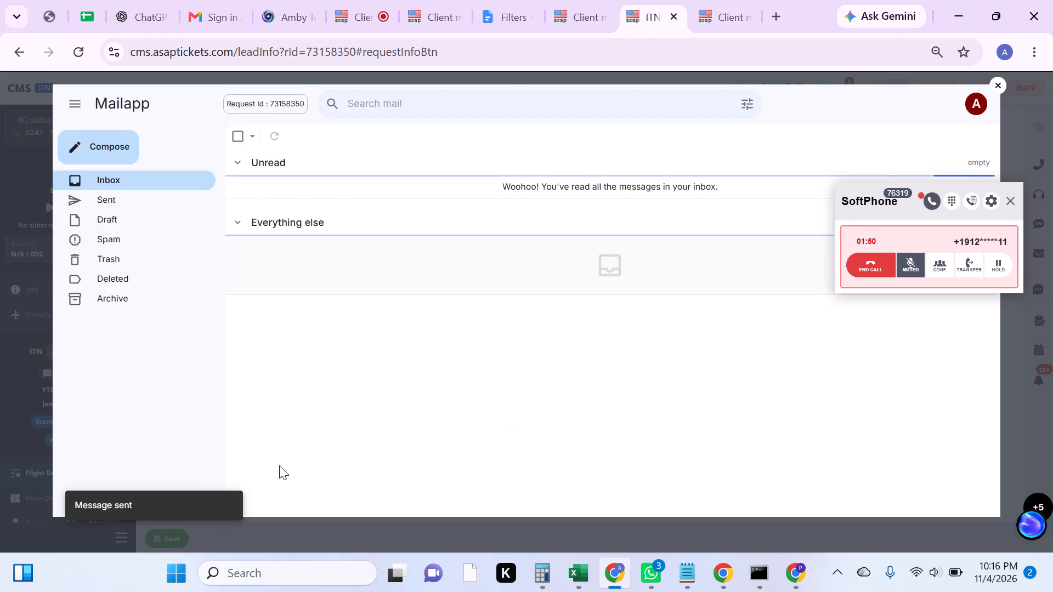
click(999, 80)
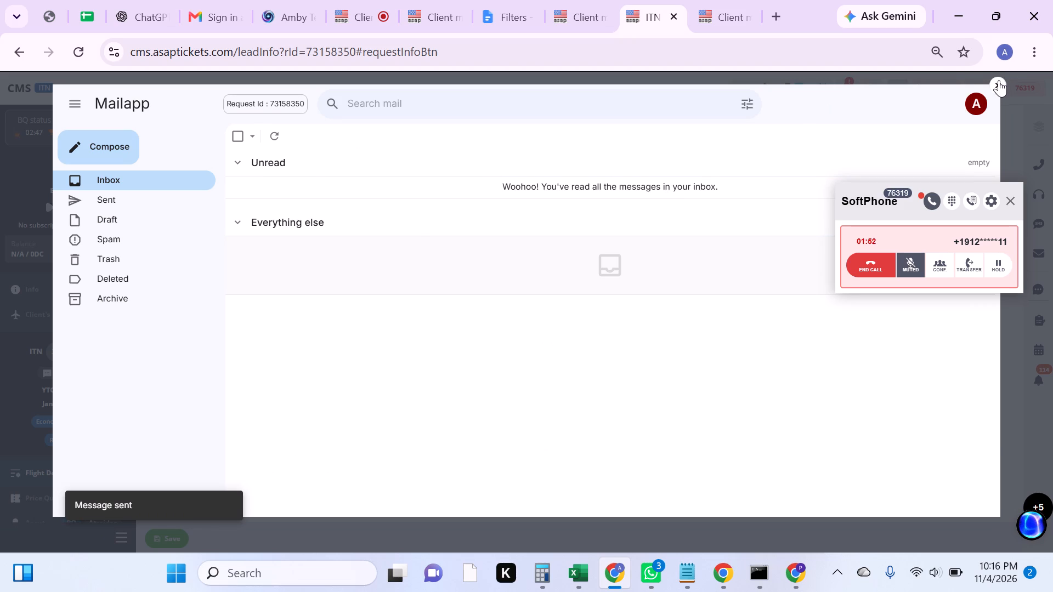
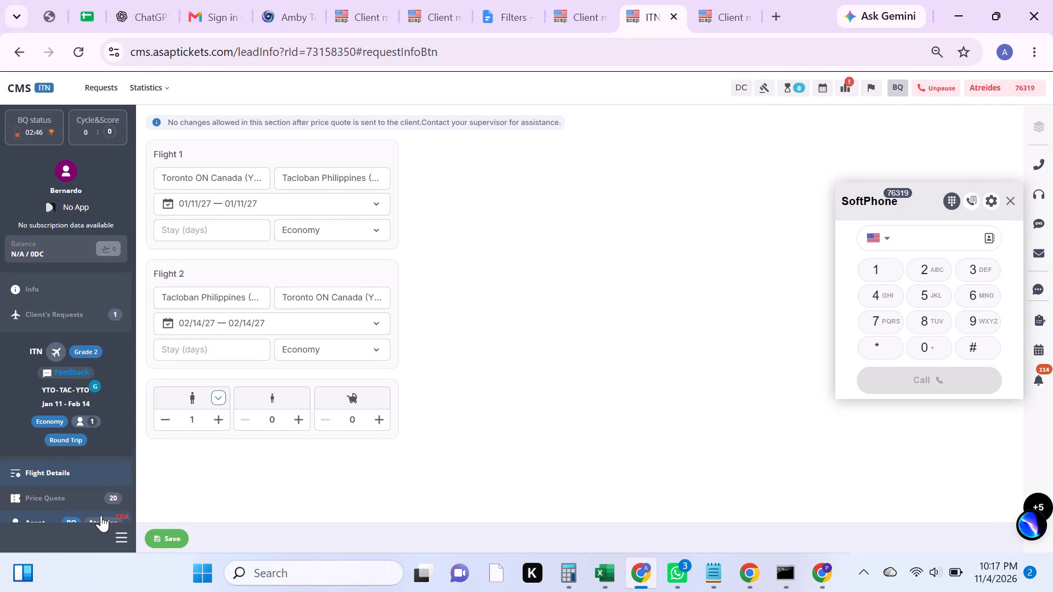
Start a Pro Quote for the YTO-TAC-YTO request and select the cheapest Philippine Airlines option at a selling price of C$2989.
click(83, 496)
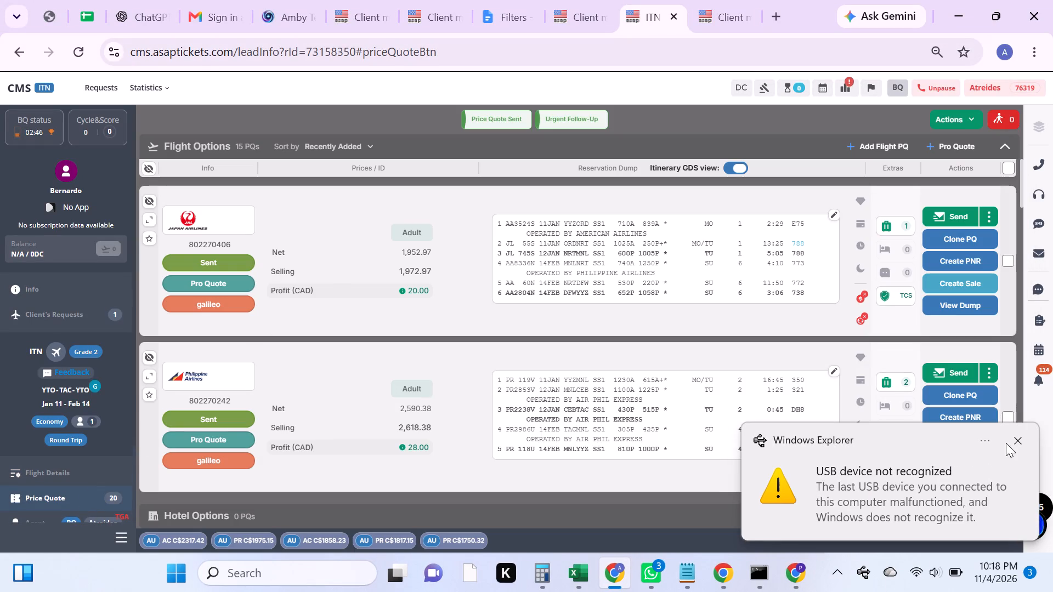
click(1022, 439)
click(966, 146)
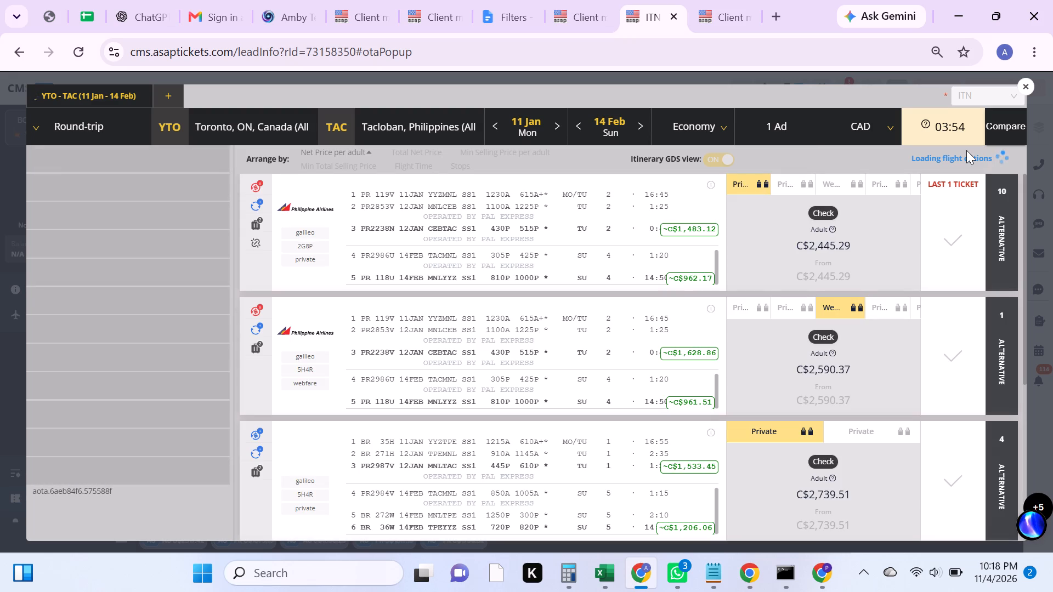
click(947, 247)
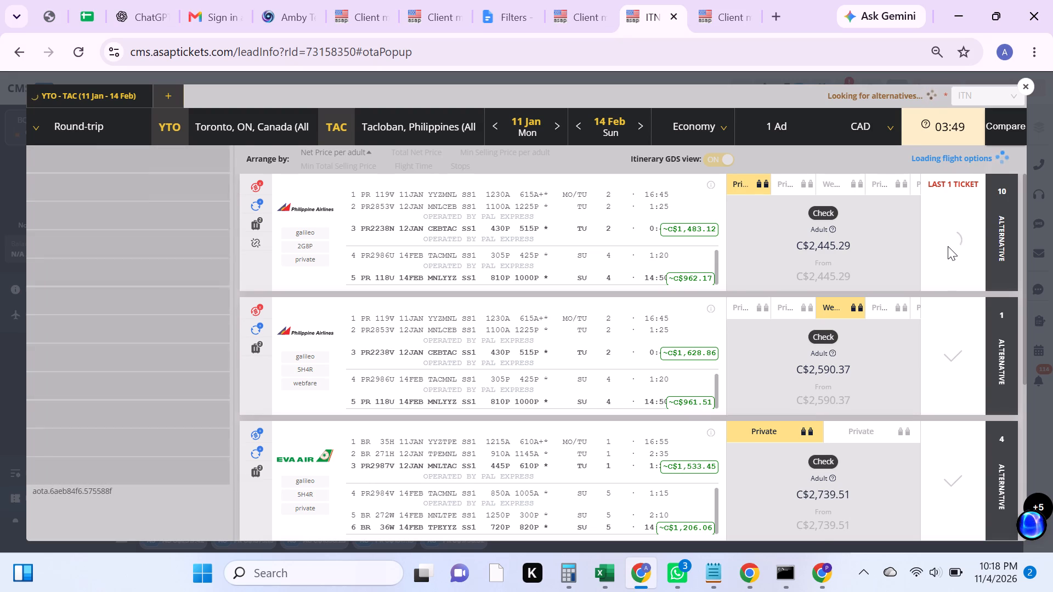
click(826, 262)
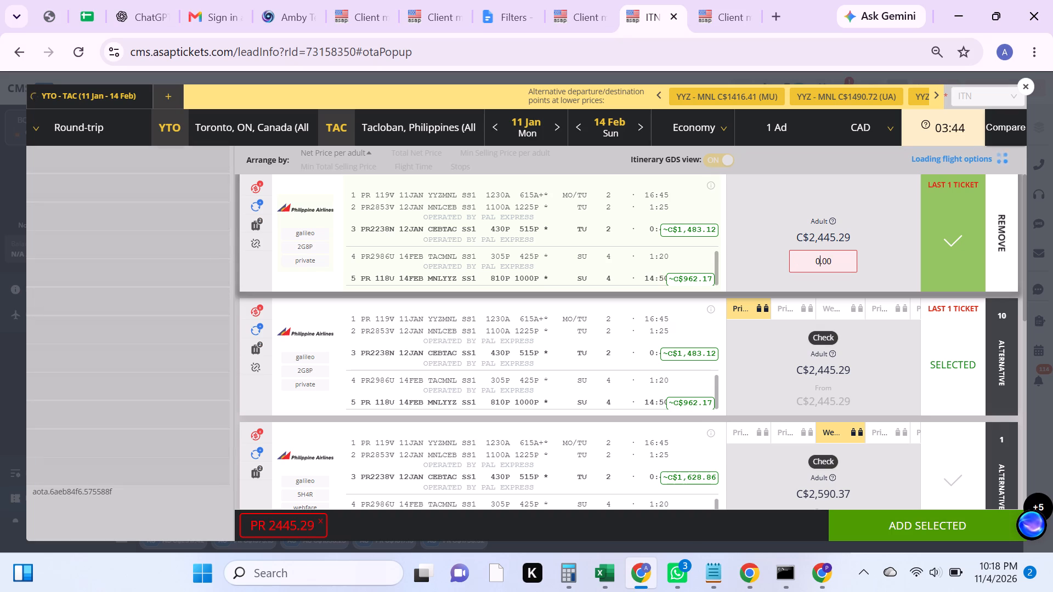
key(2)
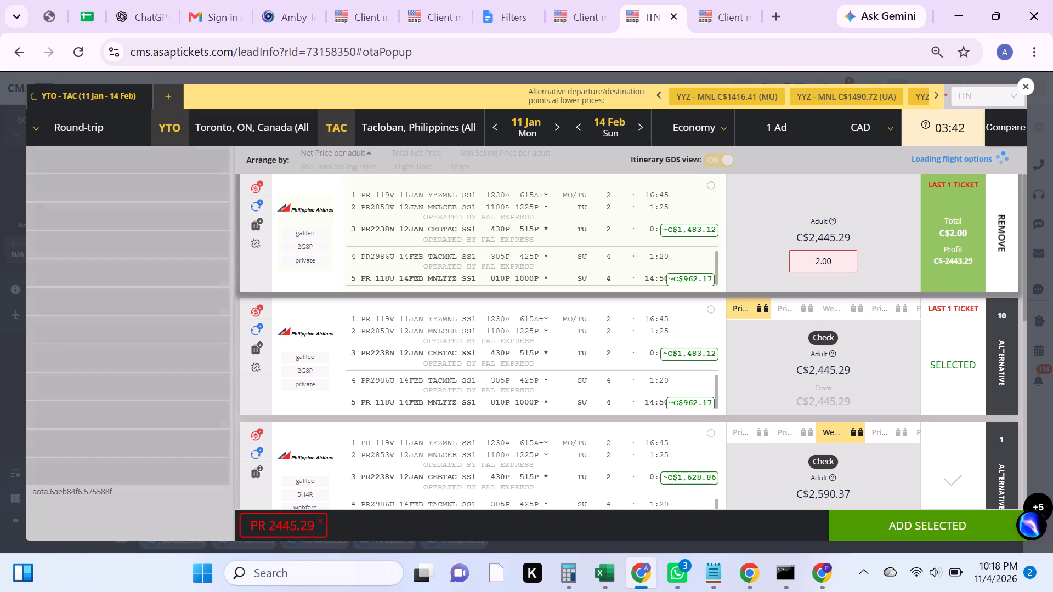
key(9)
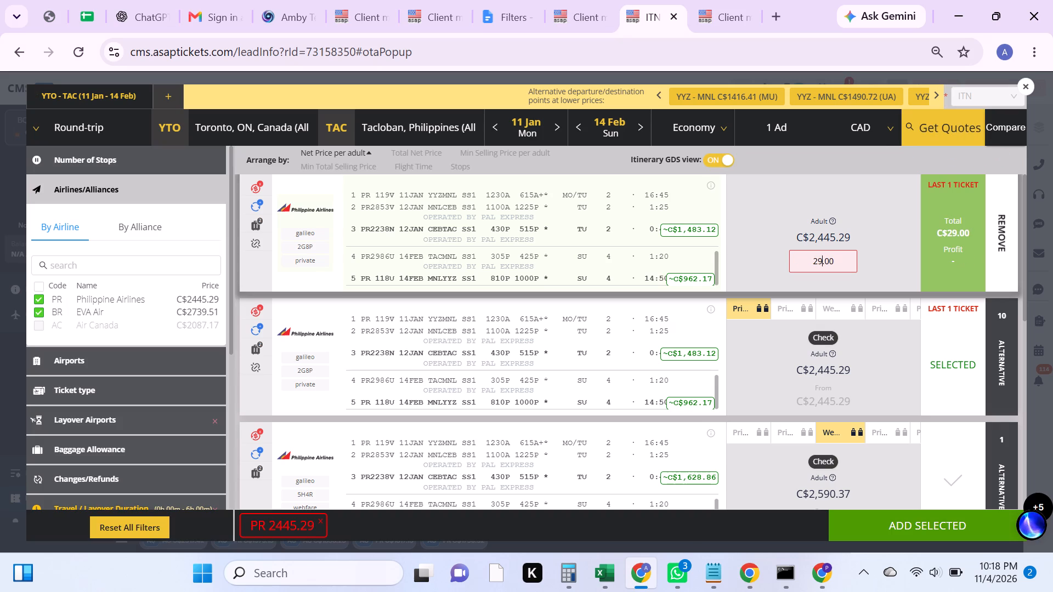
text(89)
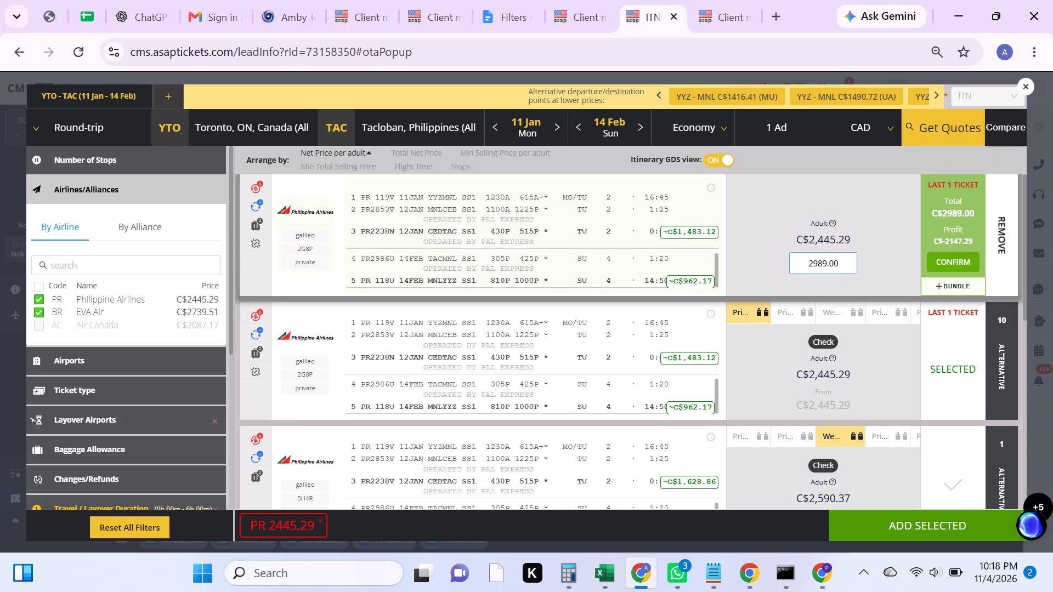
Add a TCS bundle deal priced at C$2465 to the selected Philippine Airlines option and confirm it.
click(947, 292)
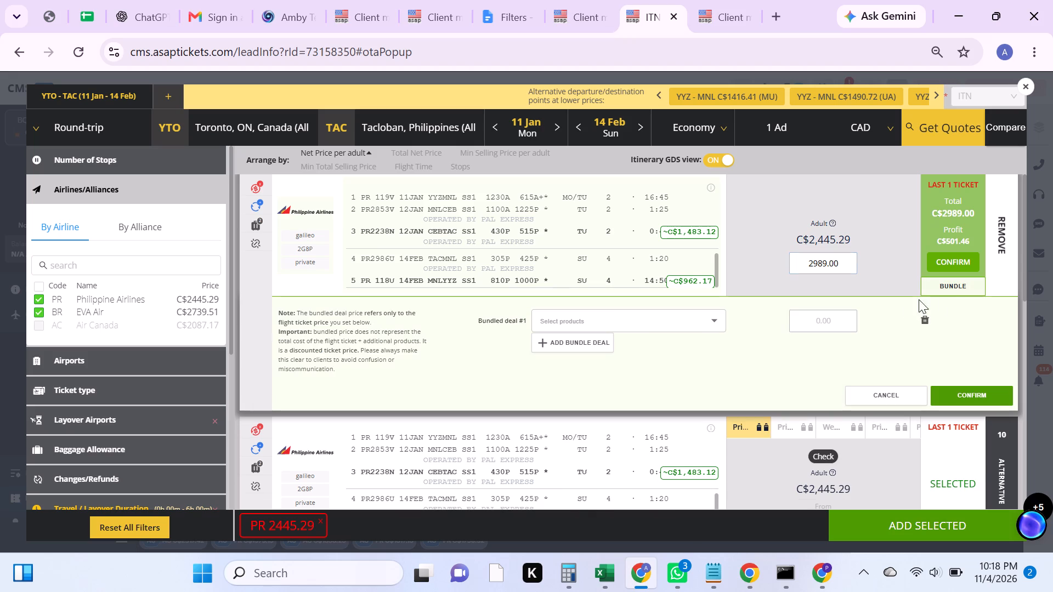
click(713, 321)
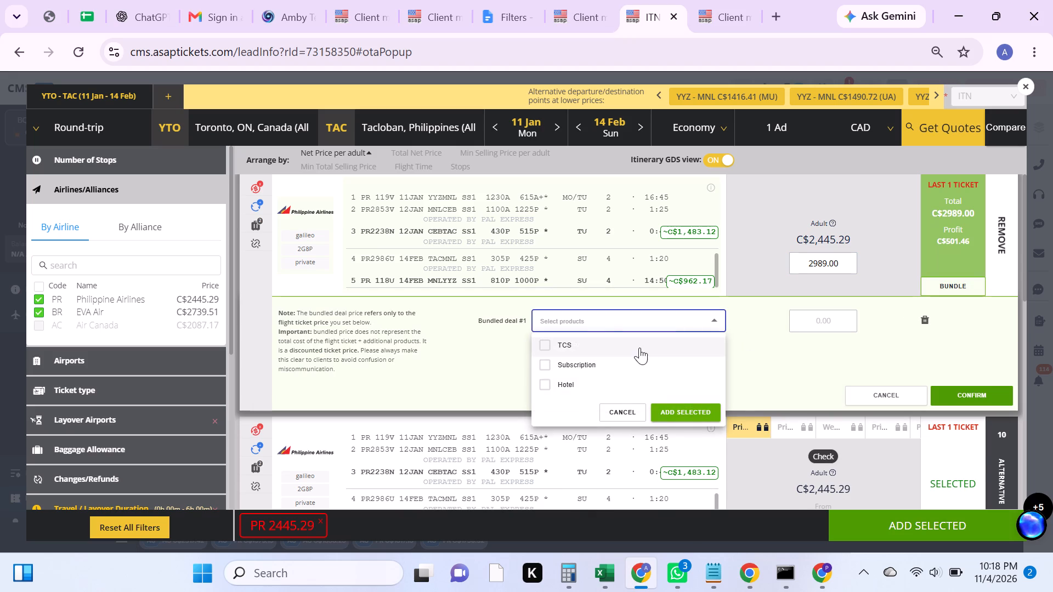
click(639, 348)
click(678, 410)
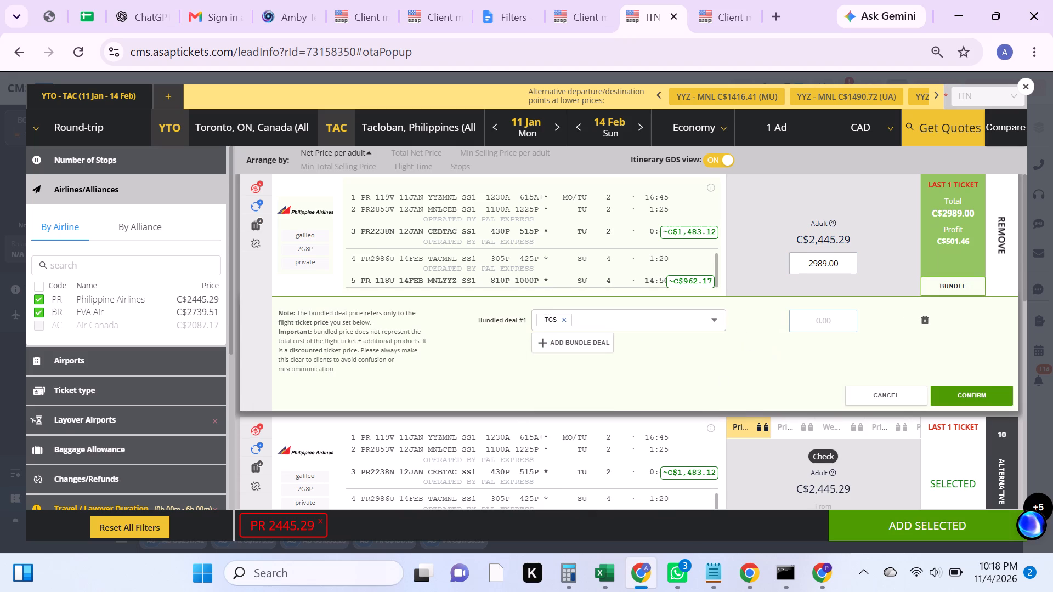
click(822, 323)
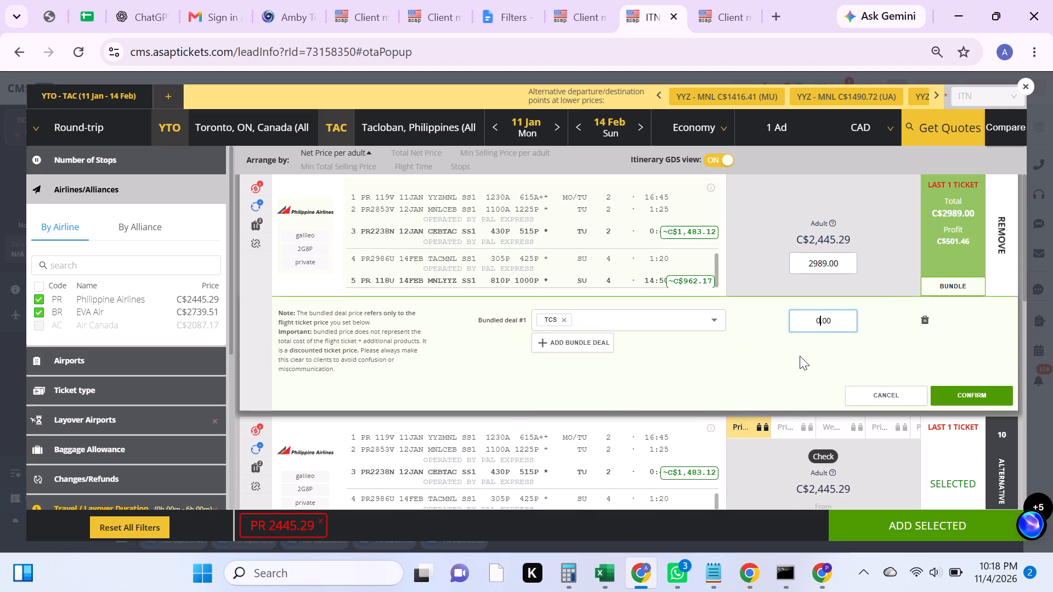
key(2)
key(4)
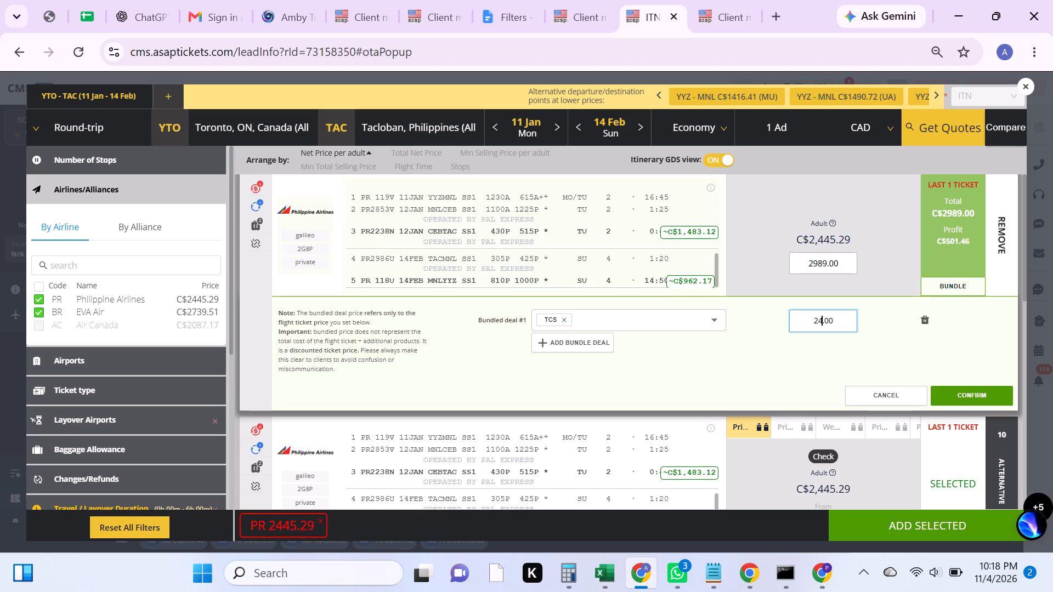
text(65)
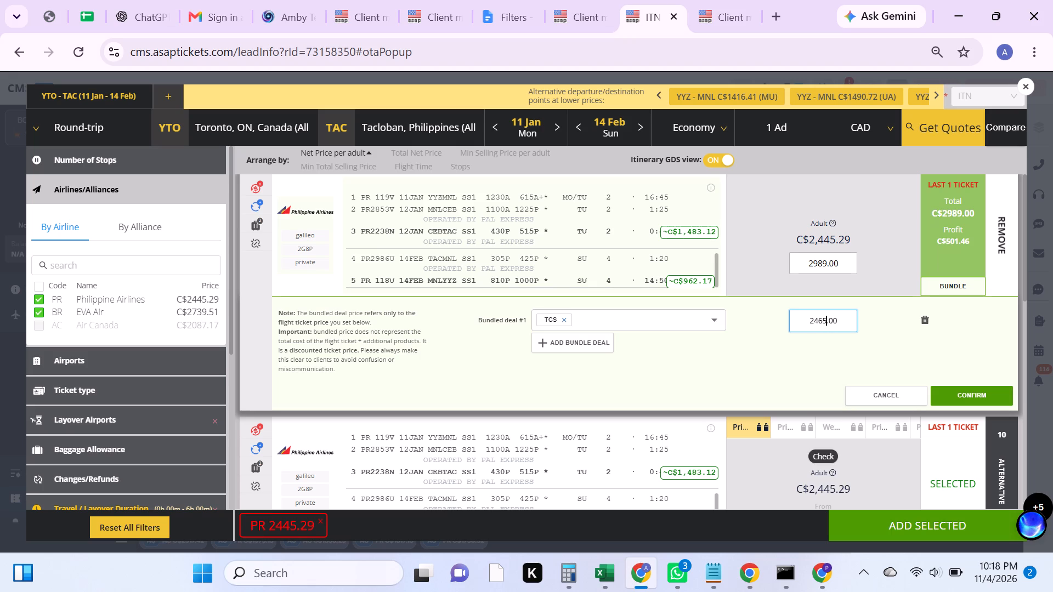
click(969, 397)
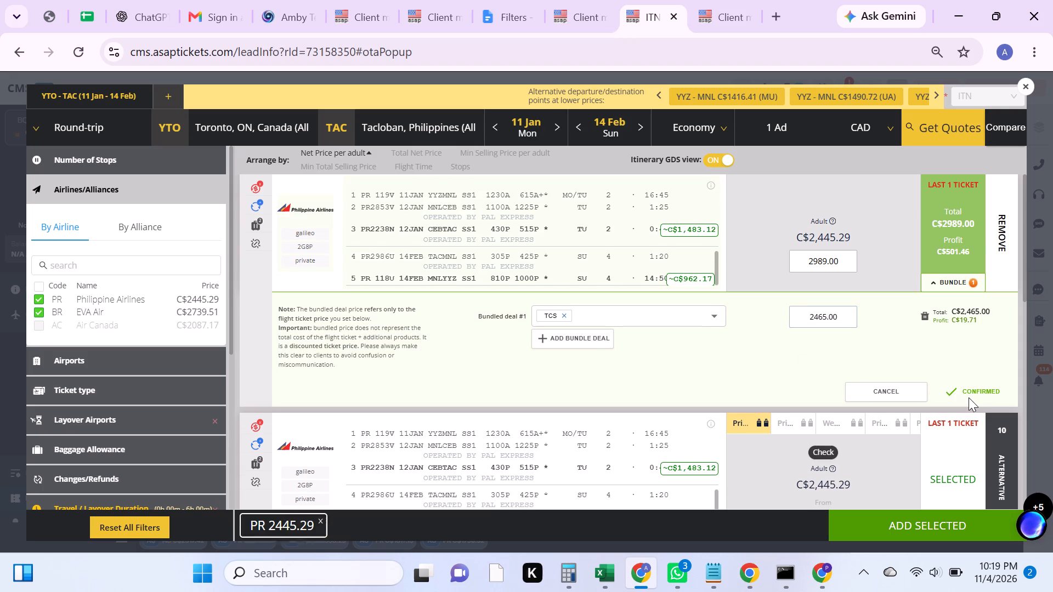
Select the EVA Air option with net price C$2,739.51, set its selling price to C$2789 and confirm it.
scroll(876, 432, down, 1)
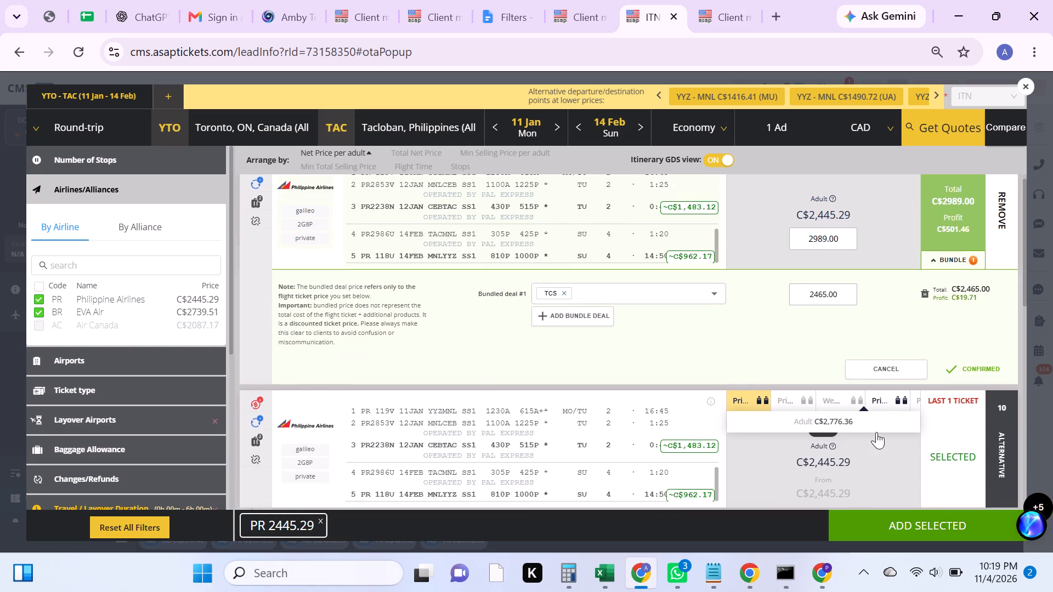
scroll(876, 432, down, 3)
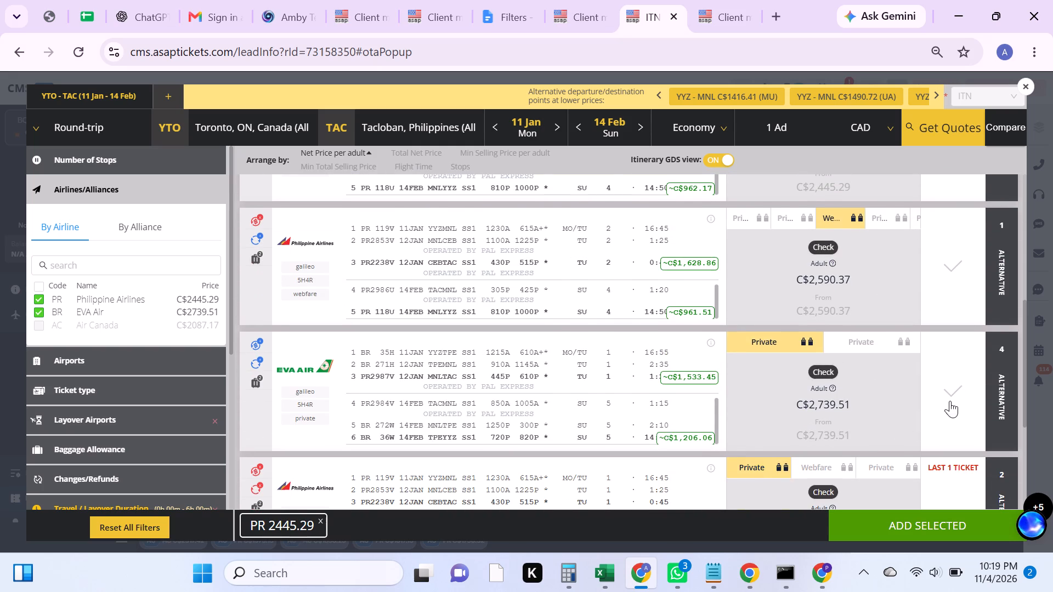
click(952, 396)
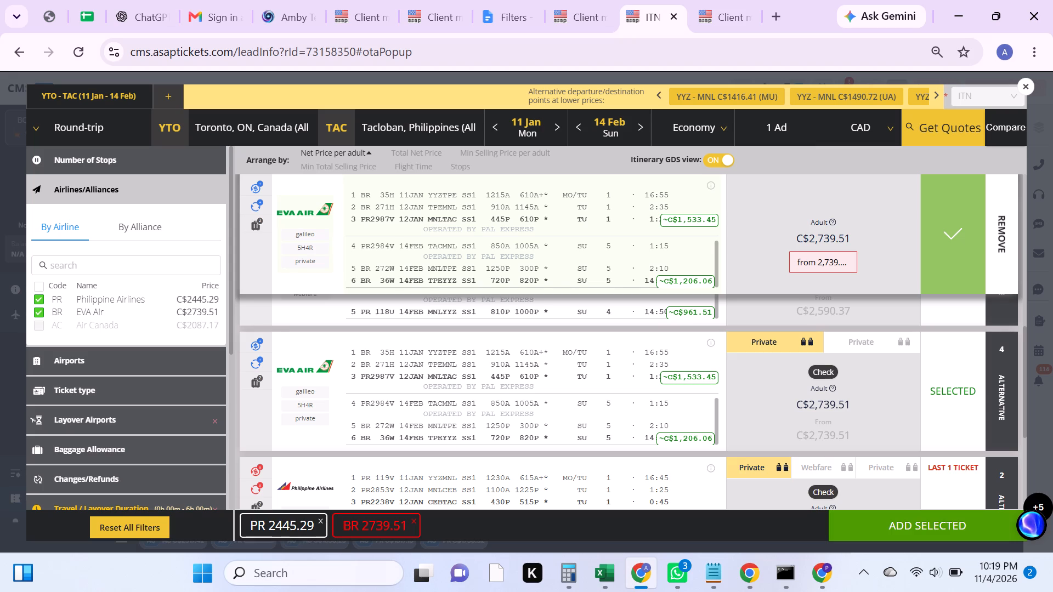
click(826, 253)
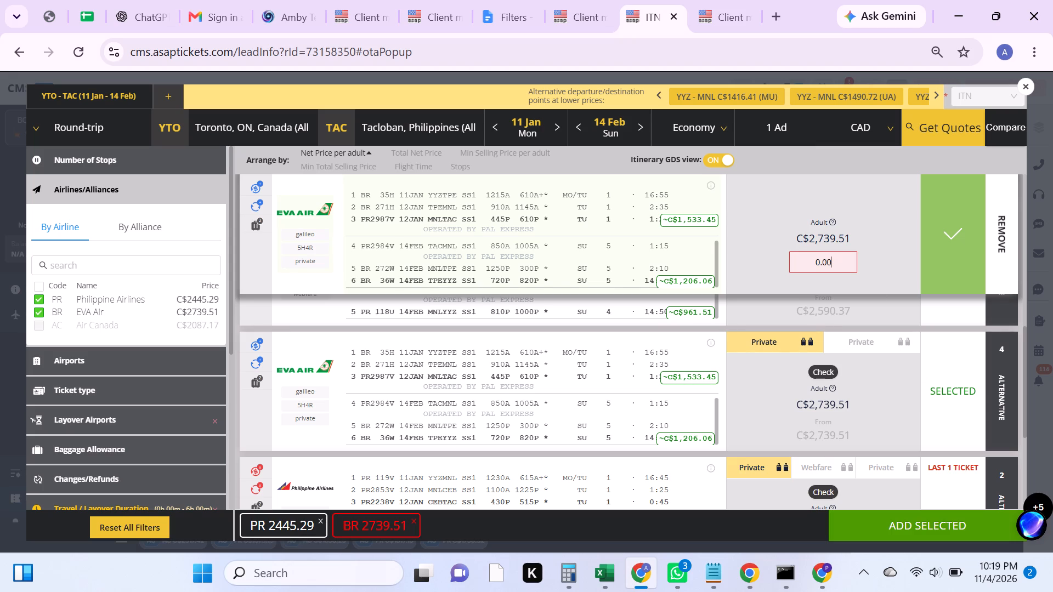
key(2)
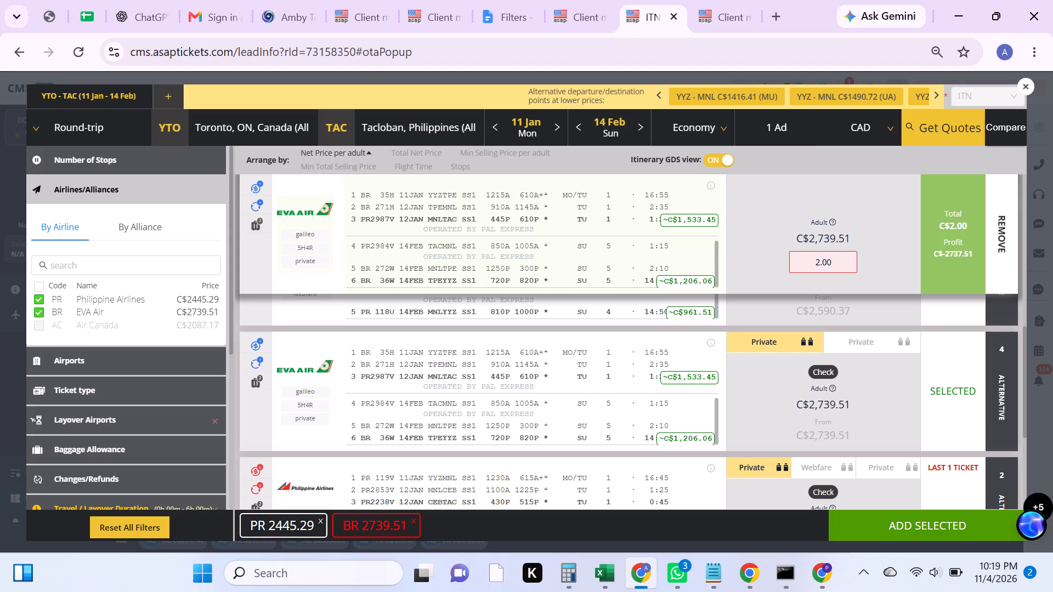
key(7)
text(89)
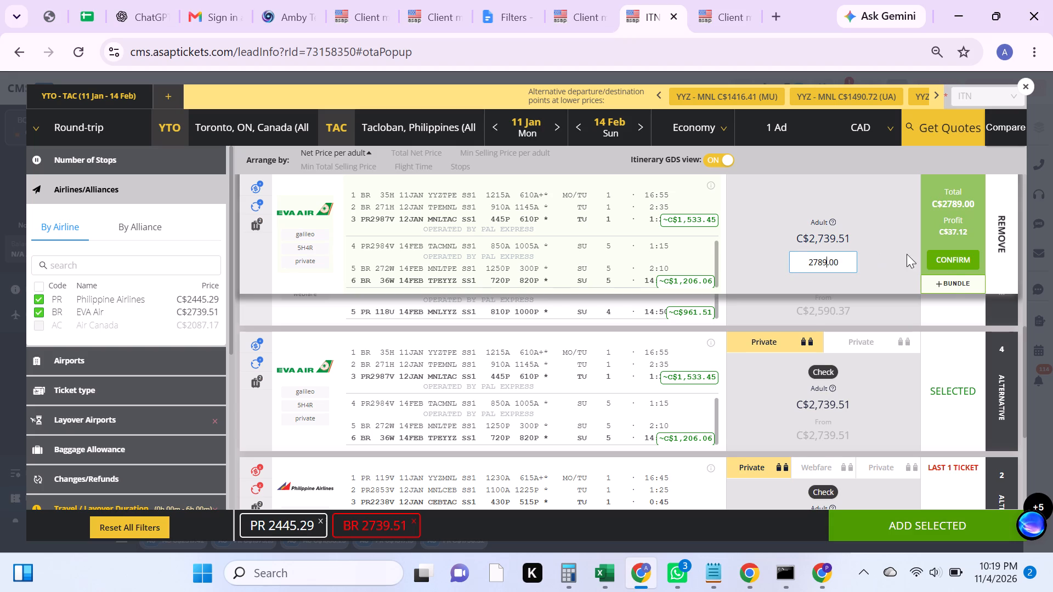
click(951, 262)
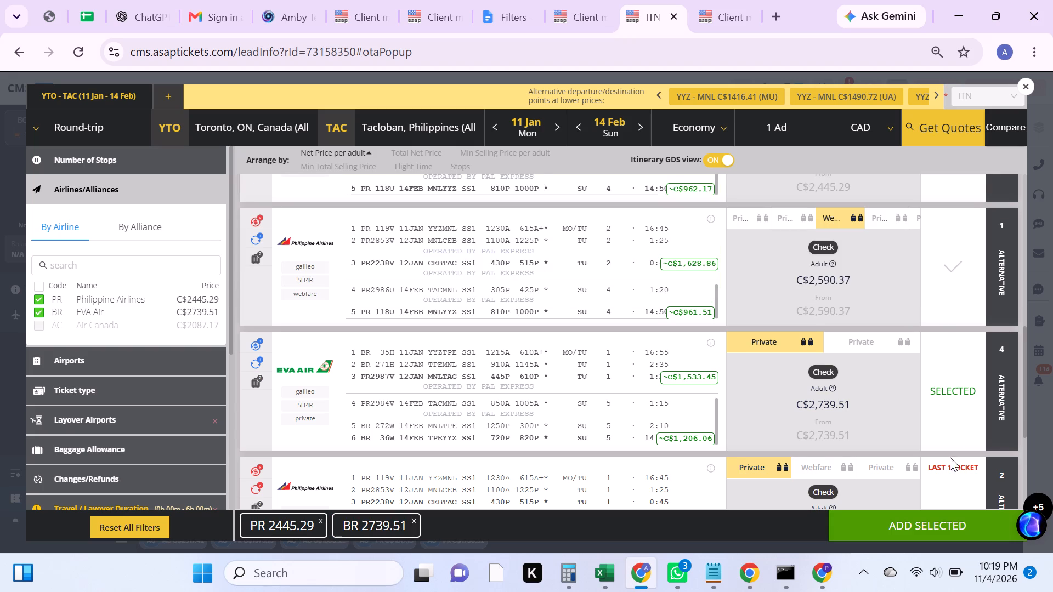
Add both chosen flight options, the PR C$2,465.00 bundle deal and BR C$2,739.51, to the request's price quotes.
click(931, 526)
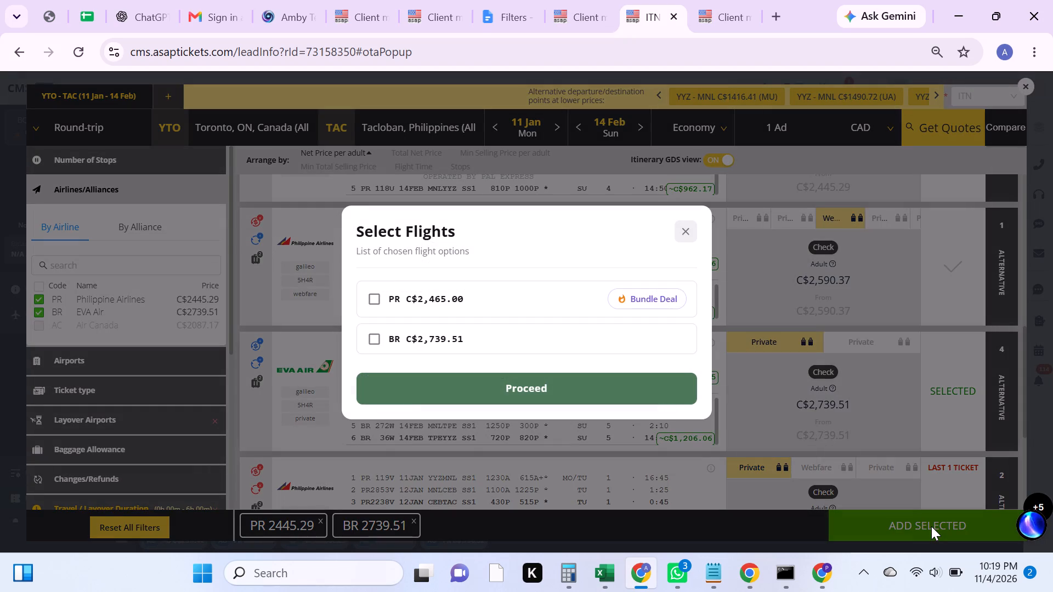
click(375, 298)
click(372, 342)
click(530, 397)
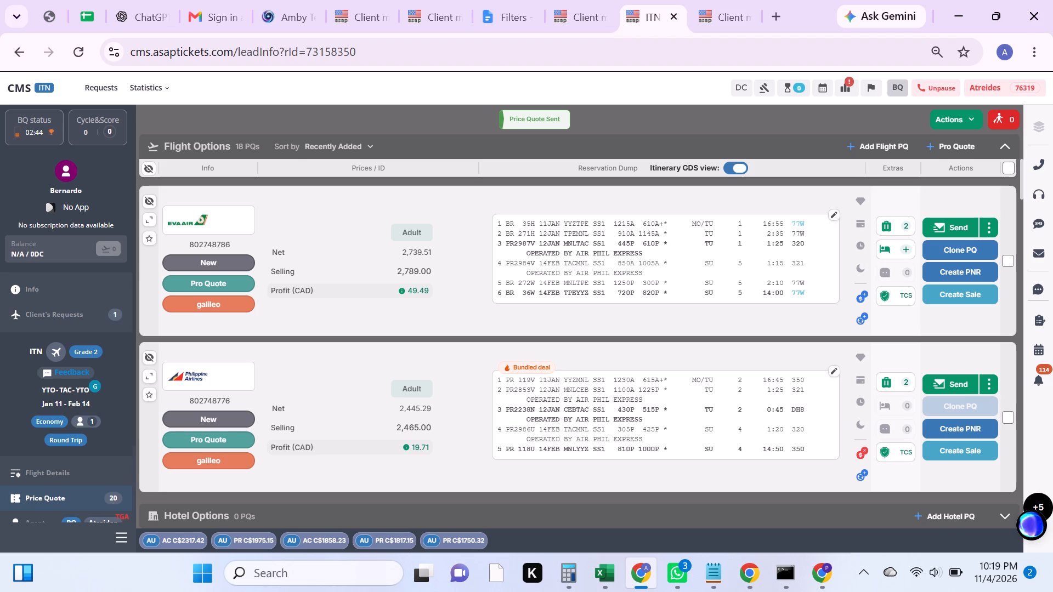
Select the new bundled Philippine Airlines and EVA Air price quotes and send both to the client by SMS.
scroll(626, 329, down, 1)
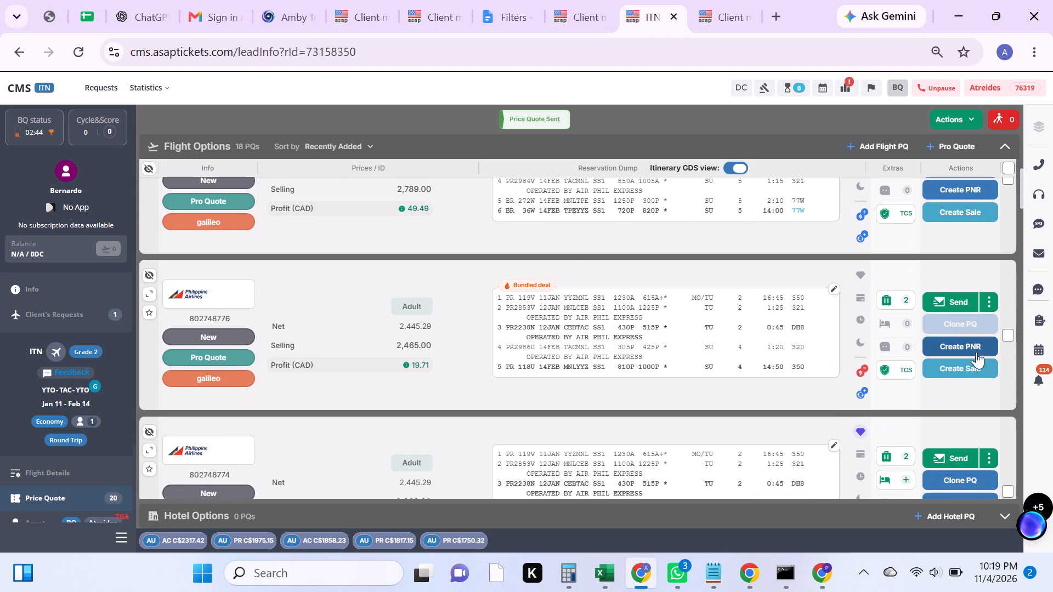
click(1007, 336)
scroll(1007, 335, up, 3)
click(1006, 264)
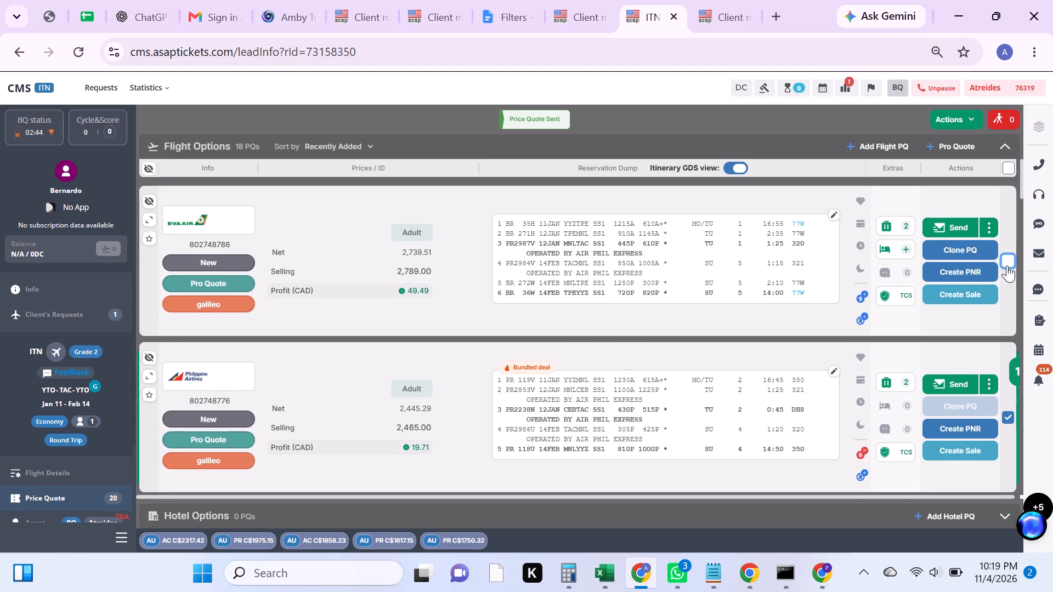
click(1000, 117)
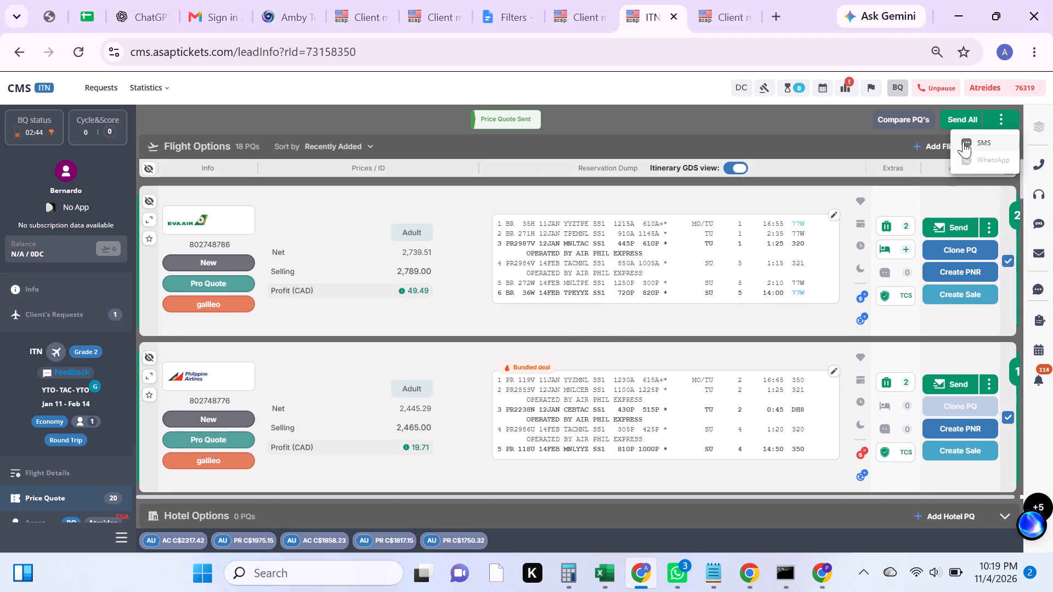
click(969, 140)
click(625, 346)
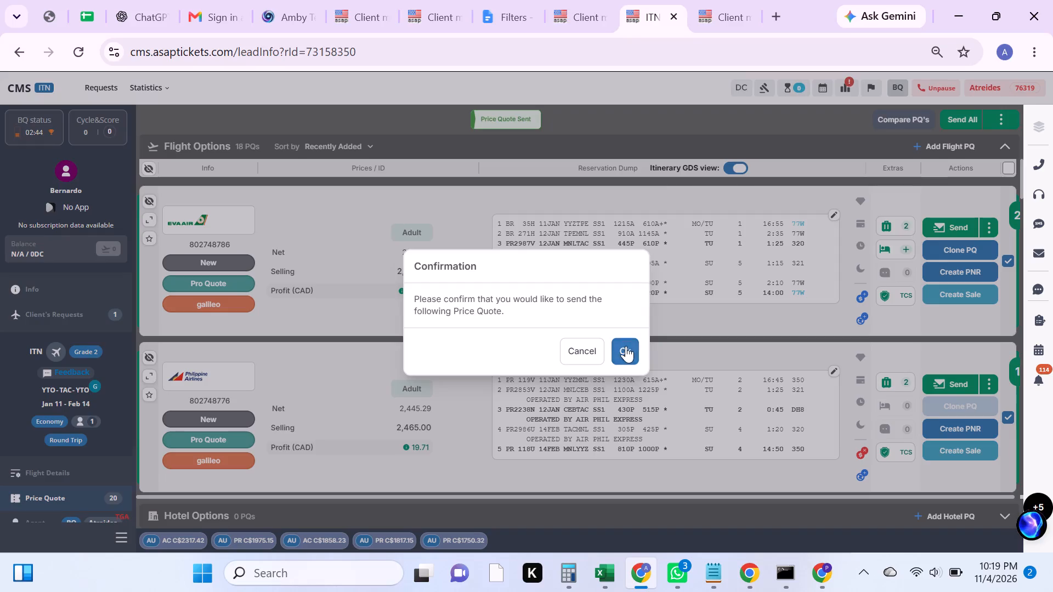
Email the two selected Toronto–Tacloban price quotes to the client using the prepared quote message.
click(953, 116)
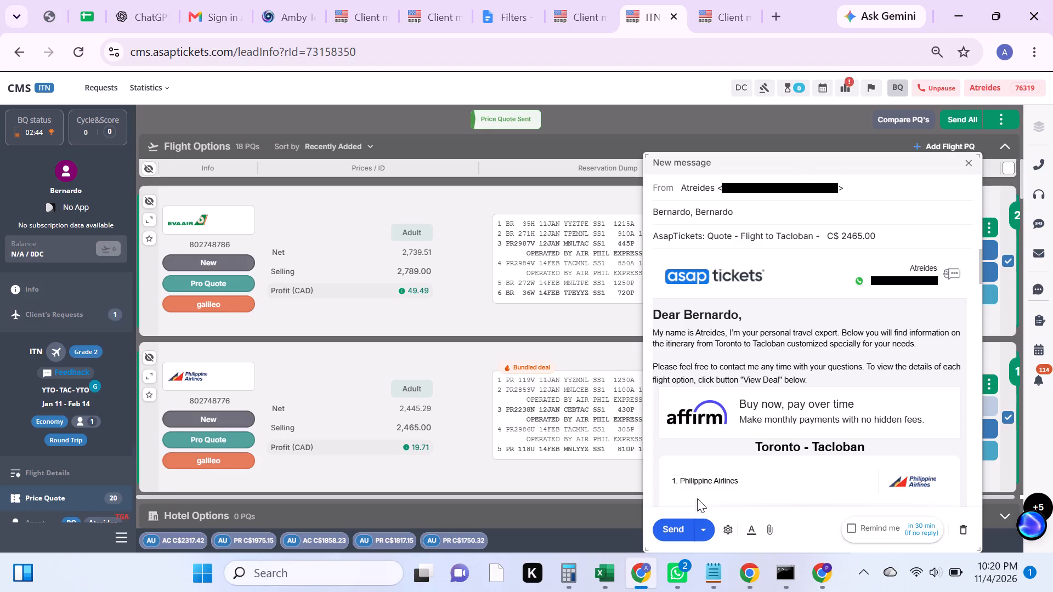
click(673, 531)
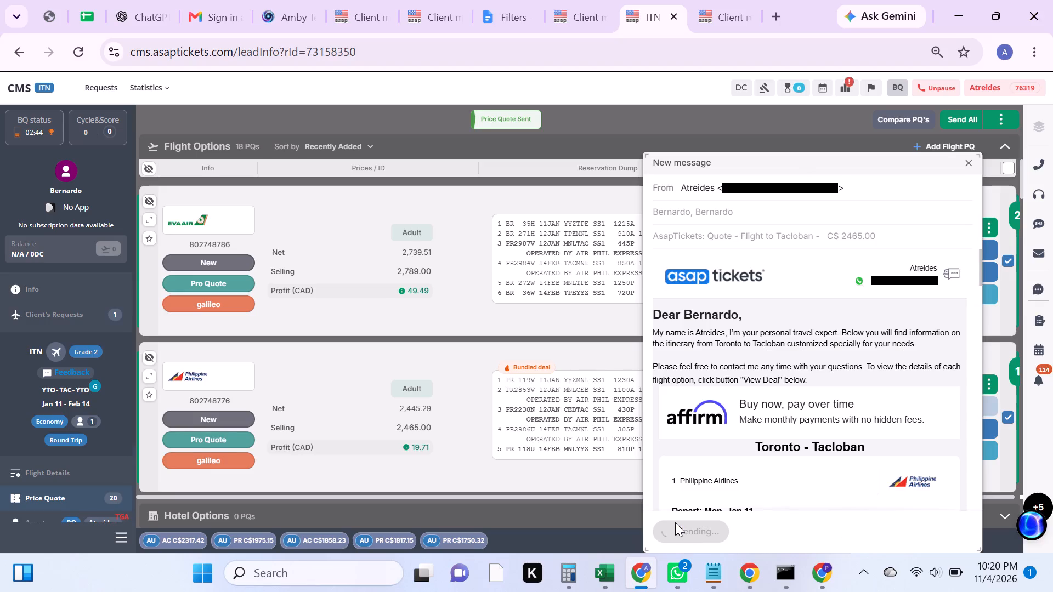
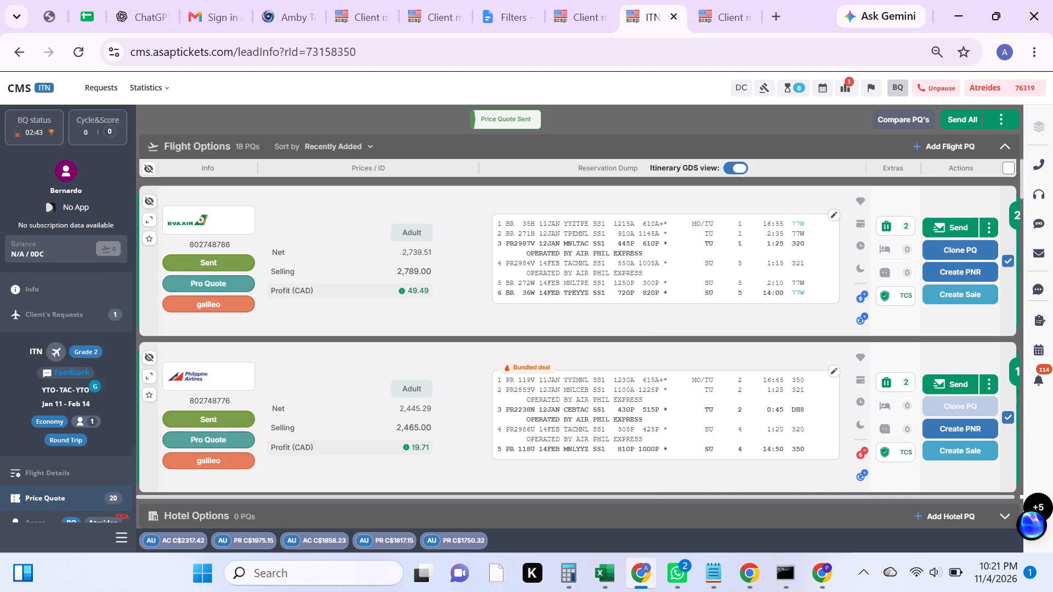
Save the feedback "follow up done" on the YTO-TAC-YTO request and close that request's page.
click(64, 374)
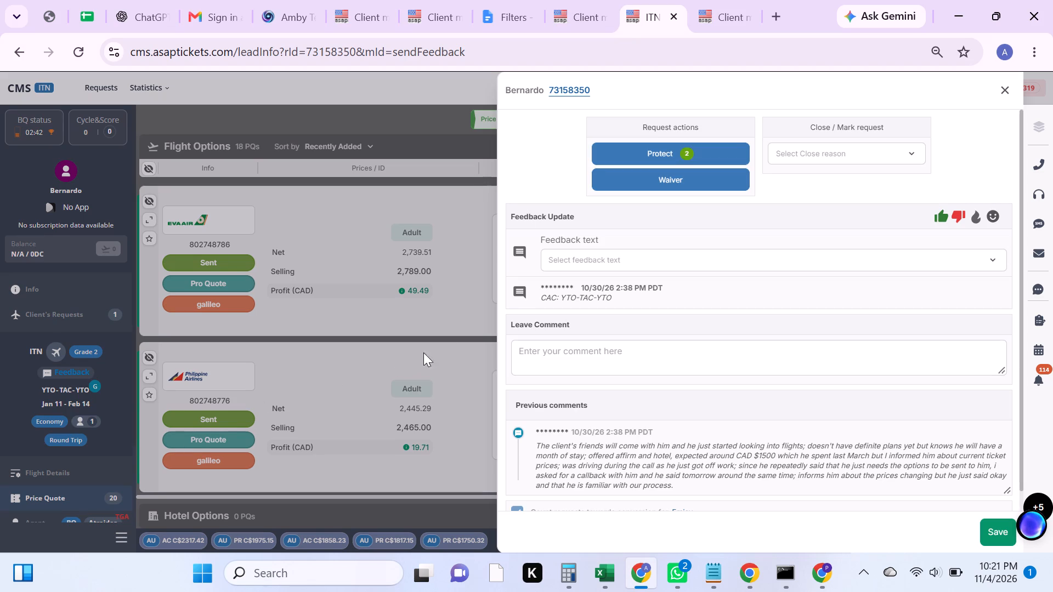
click(568, 257)
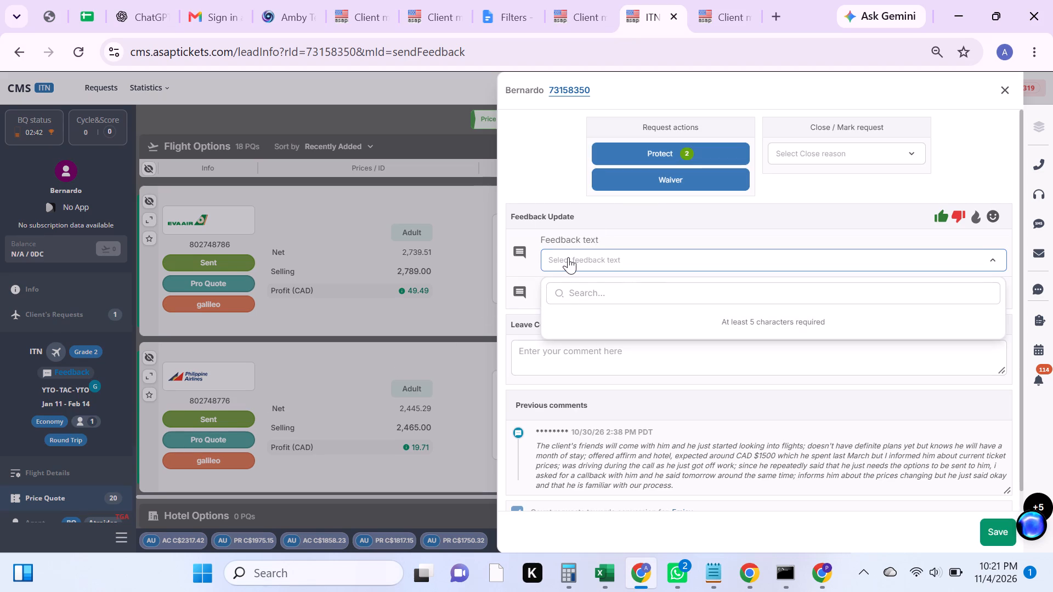
key(f)
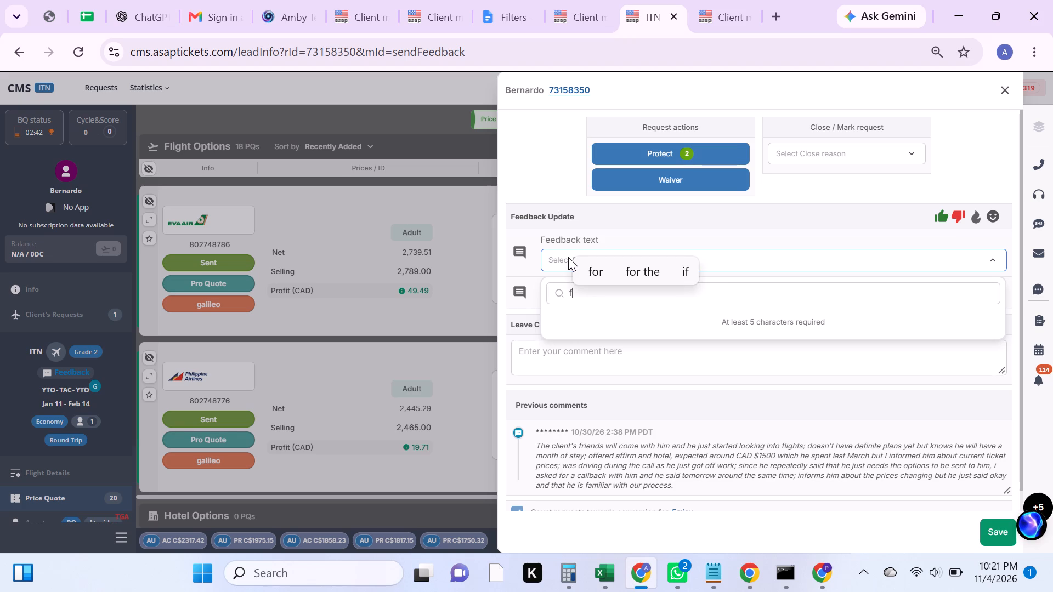
text(ollow)
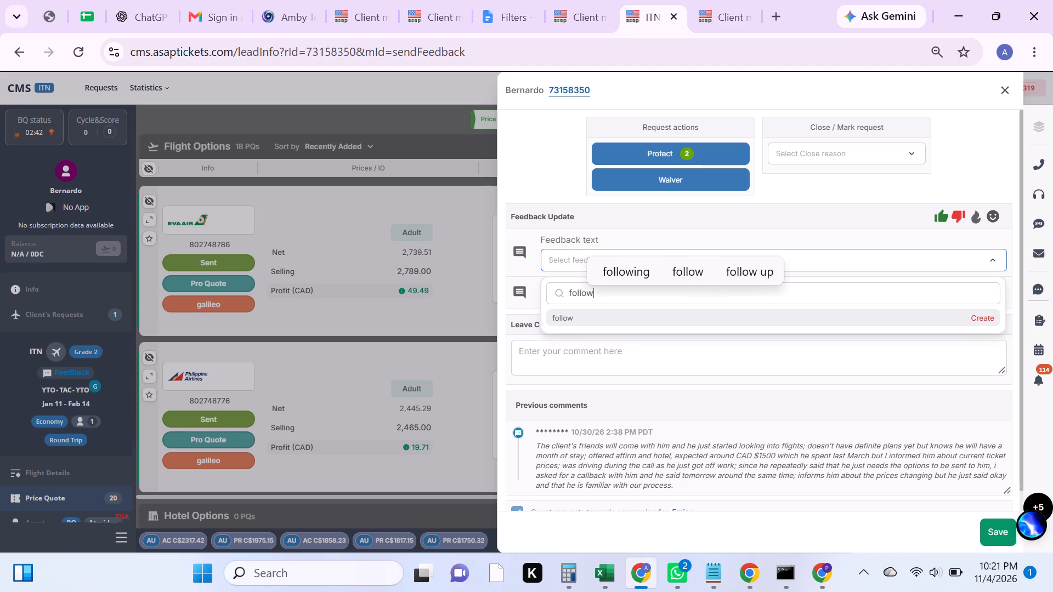
key(space)
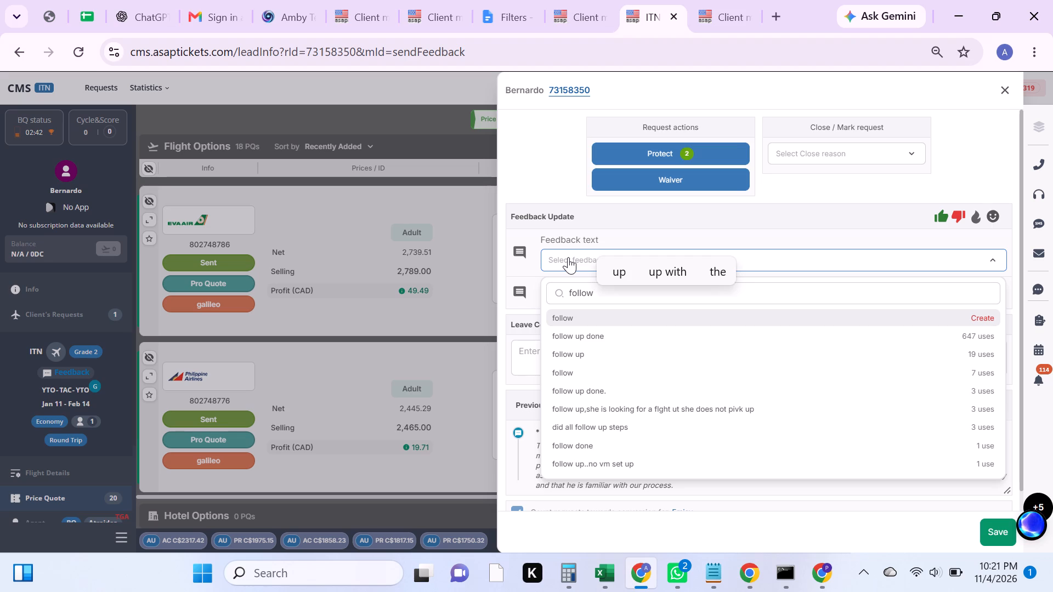
click(593, 339)
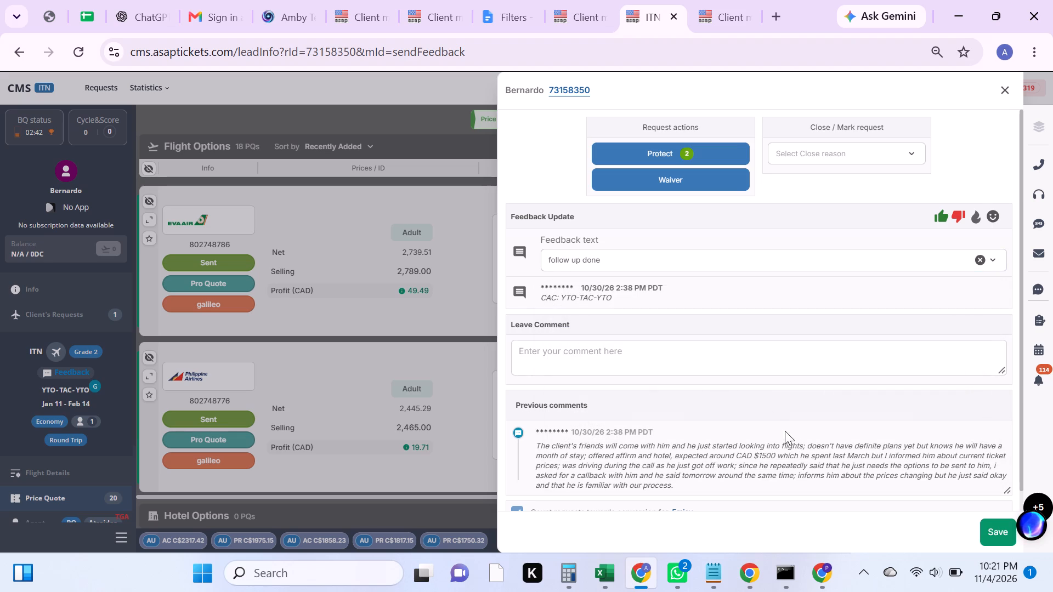
click(1001, 530)
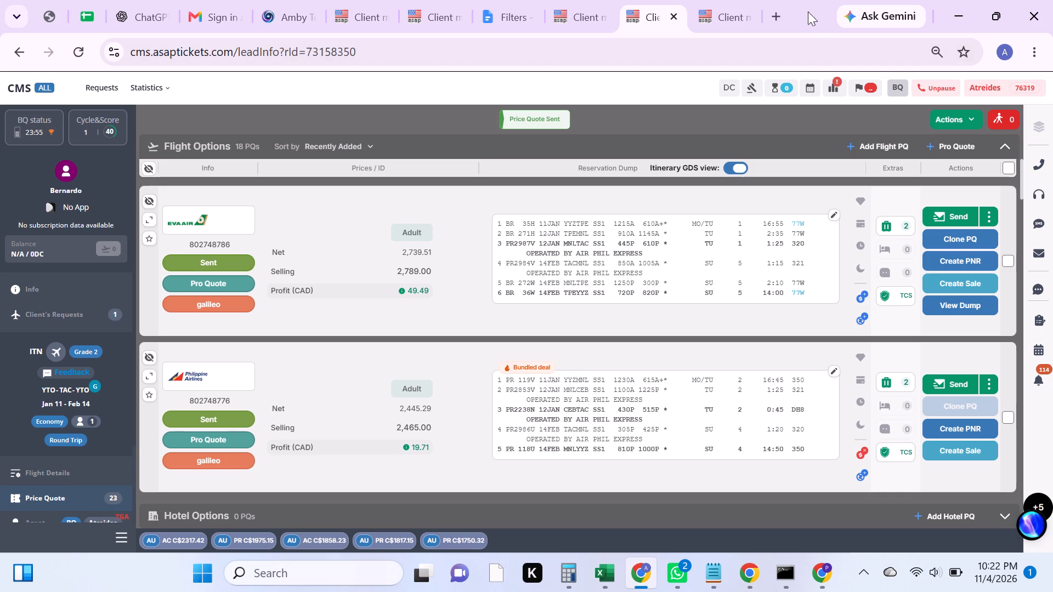
click(670, 18)
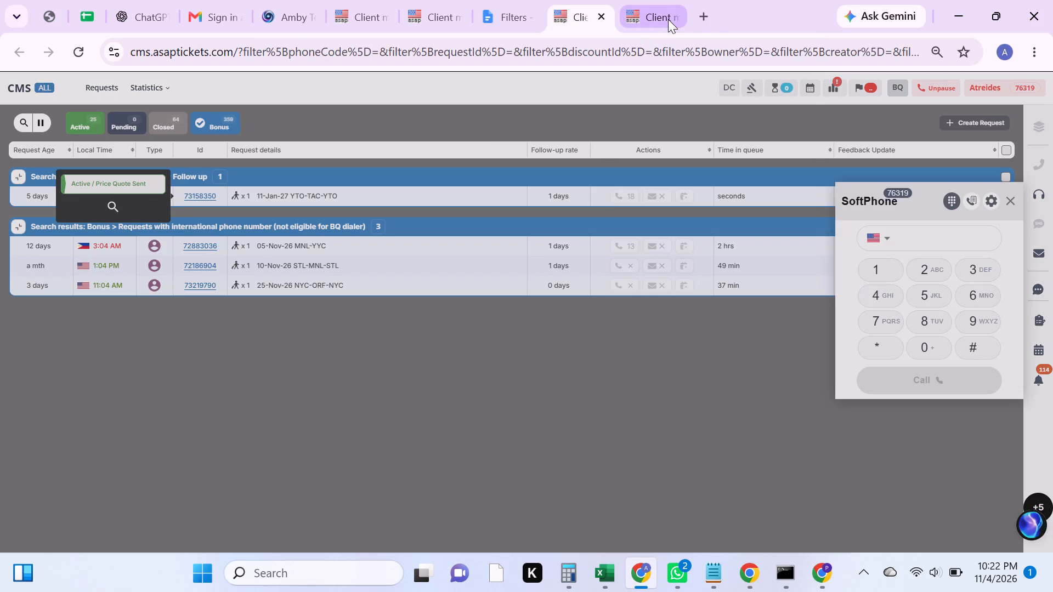
Reload the filtered travel requests queue in the other CMS page to check for new leads.
click(653, 19)
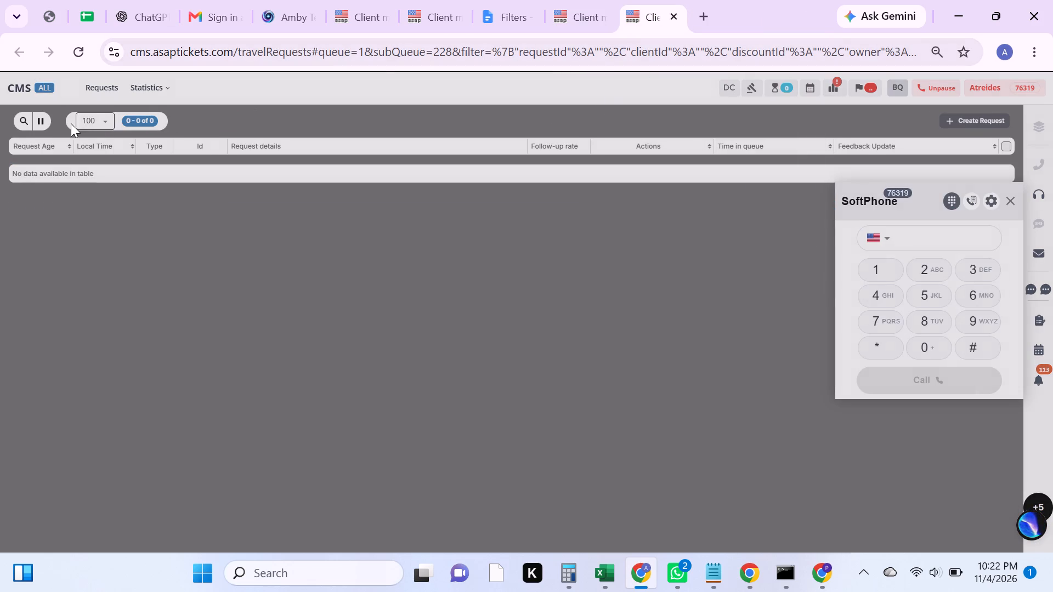
click(64, 56)
click(68, 50)
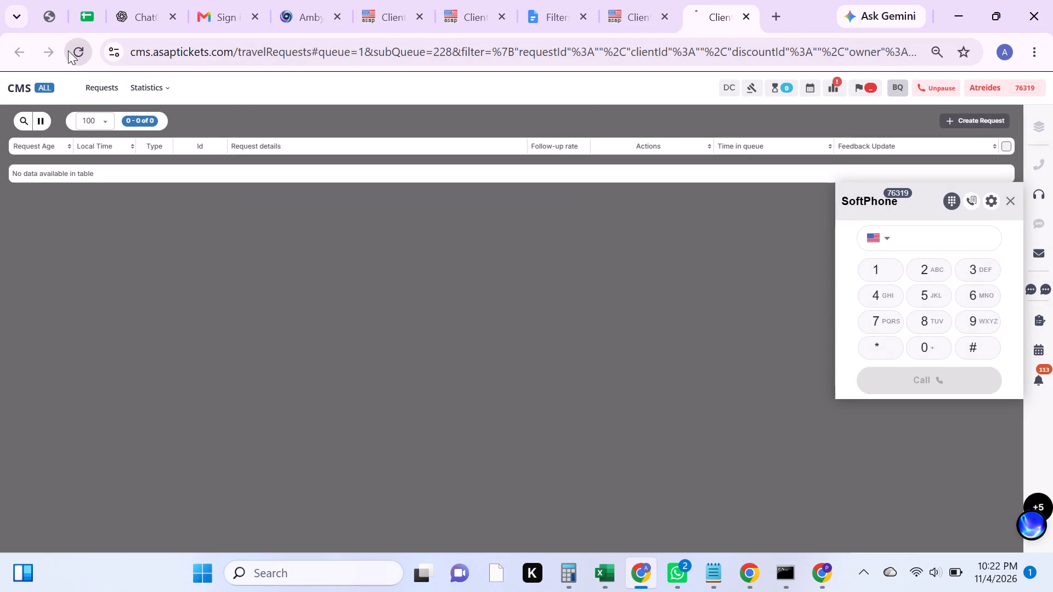
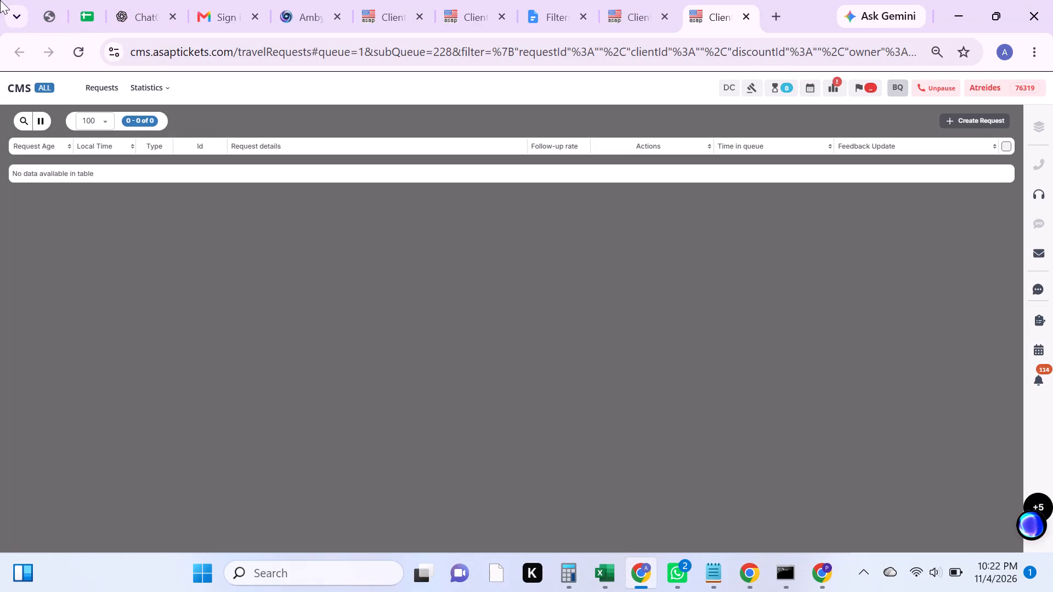
Reload the empty filtered travel requests queue to recheck for new leads, and close that queue page.
click(62, 49)
click(80, 55)
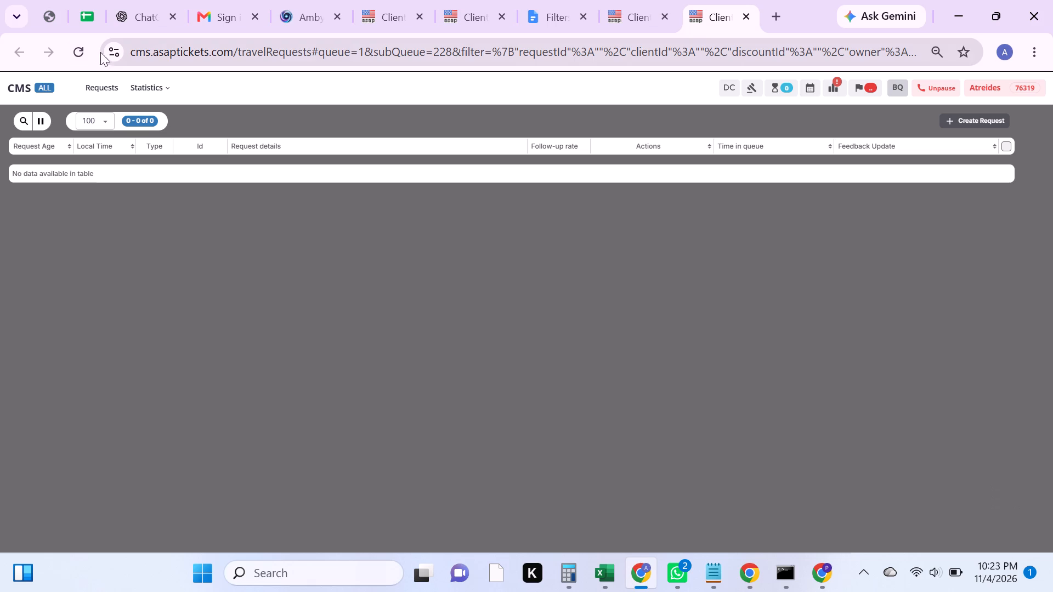
click(74, 54)
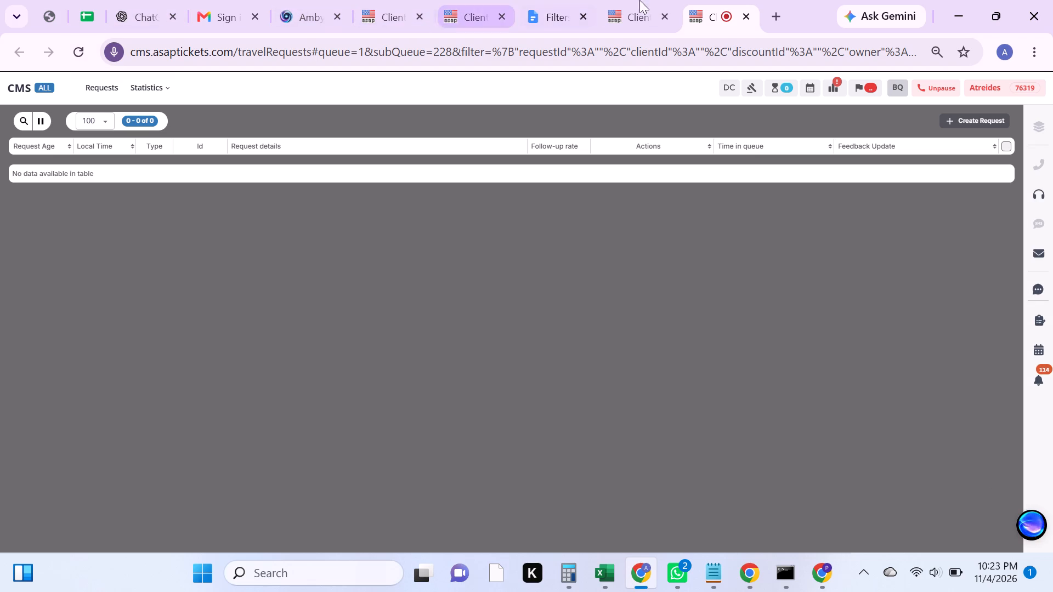
click(742, 19)
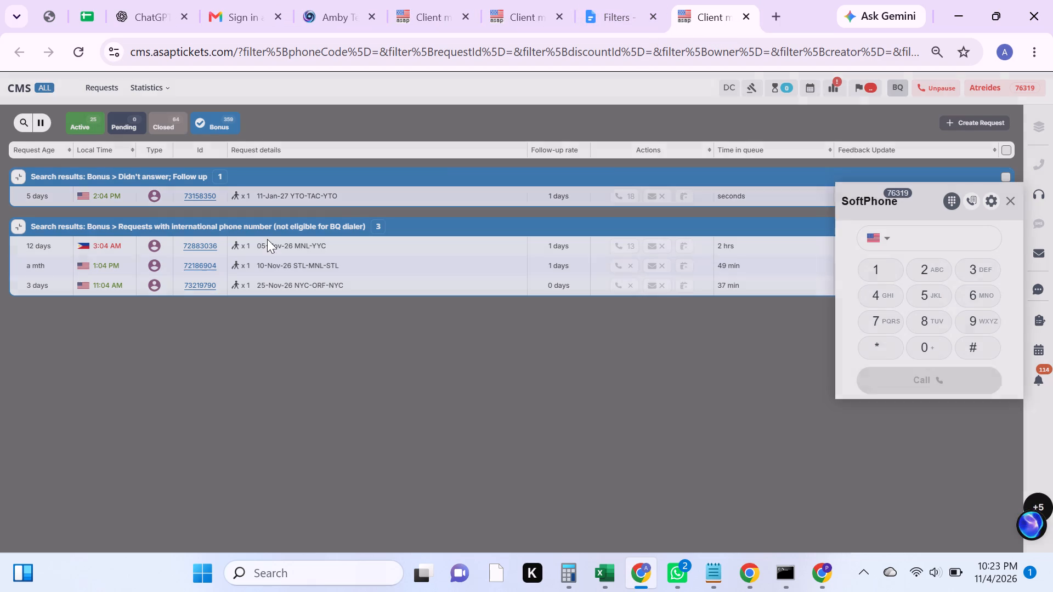
Dismiss the SoftPhone and reload the Bonus search results to refresh the list of follow-up requests.
click(194, 354)
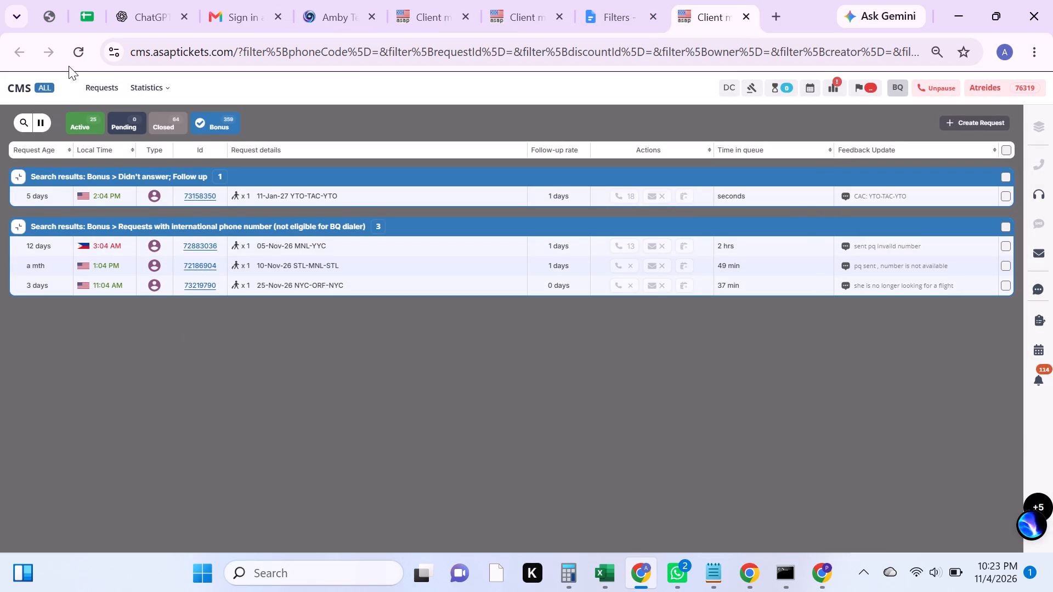
click(76, 53)
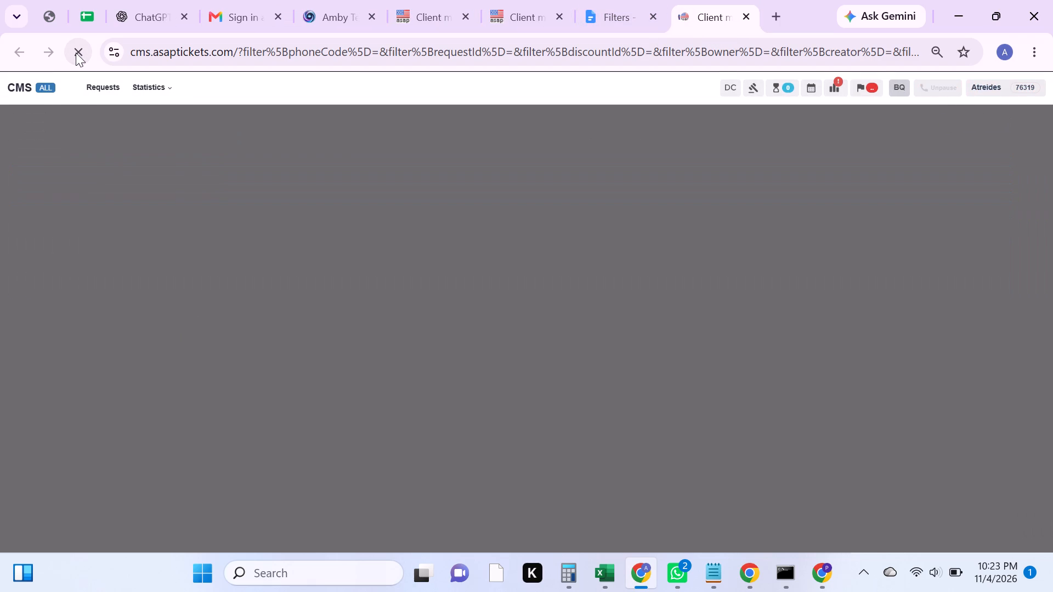
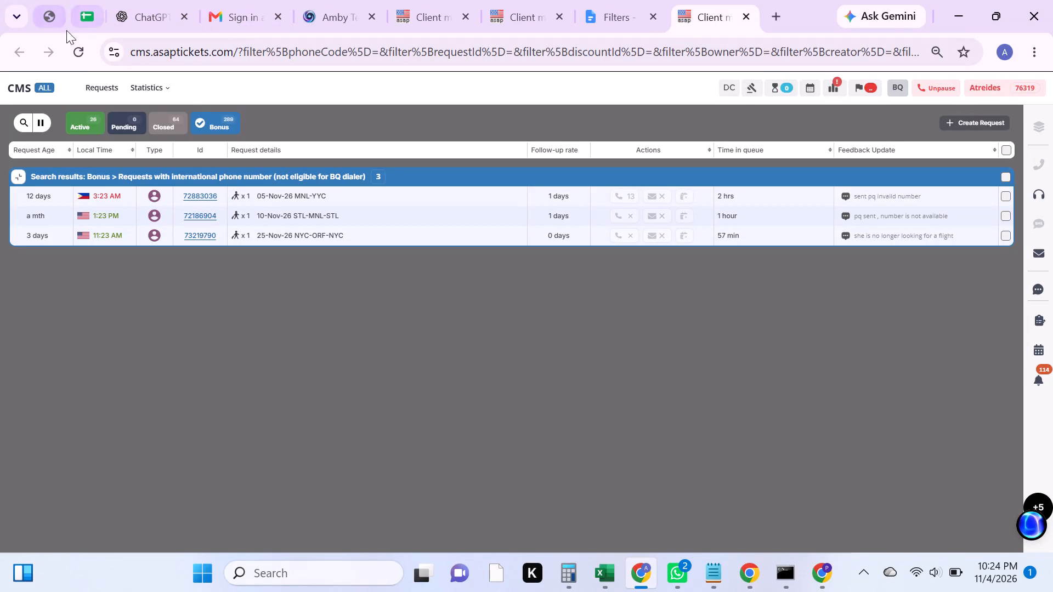
Reload the Bonus search results of requests with international phone numbers to check for new follow-up leads.
click(81, 45)
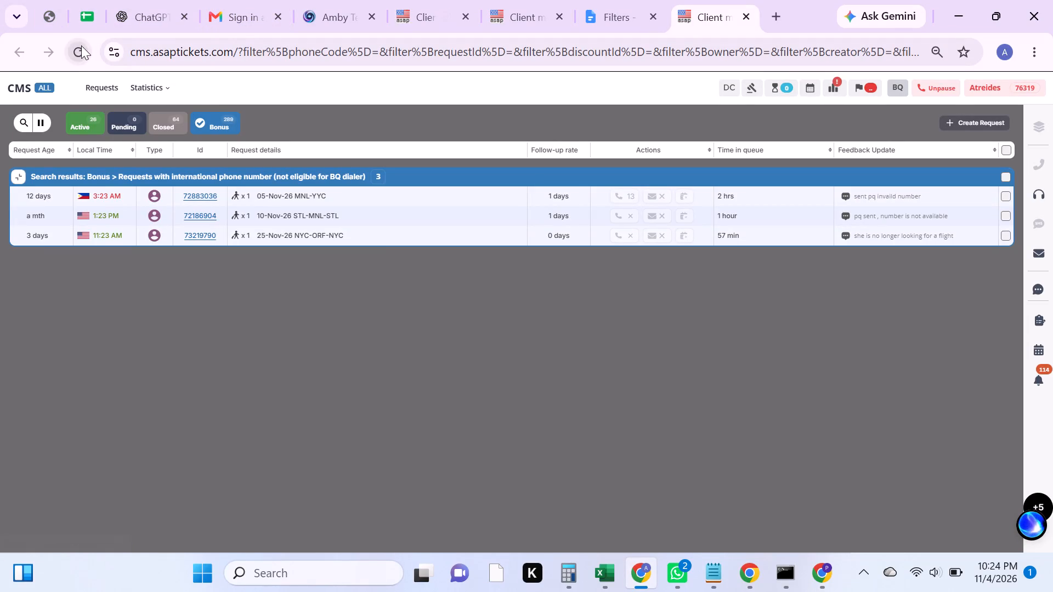
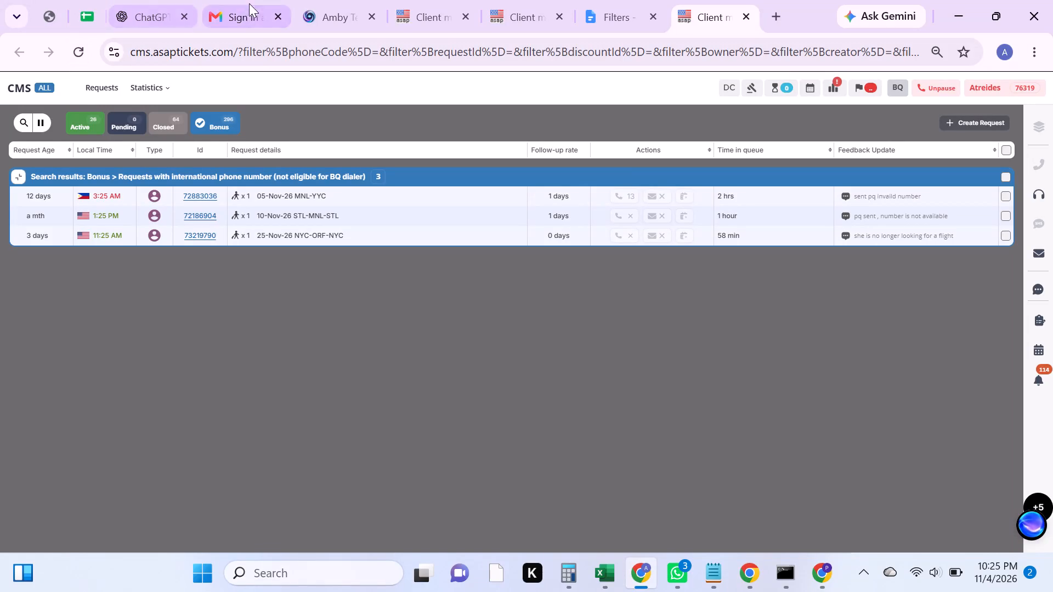
Reload the Bonus search results repeatedly to recheck the international-number follow-up requests, and close that results page.
click(83, 60)
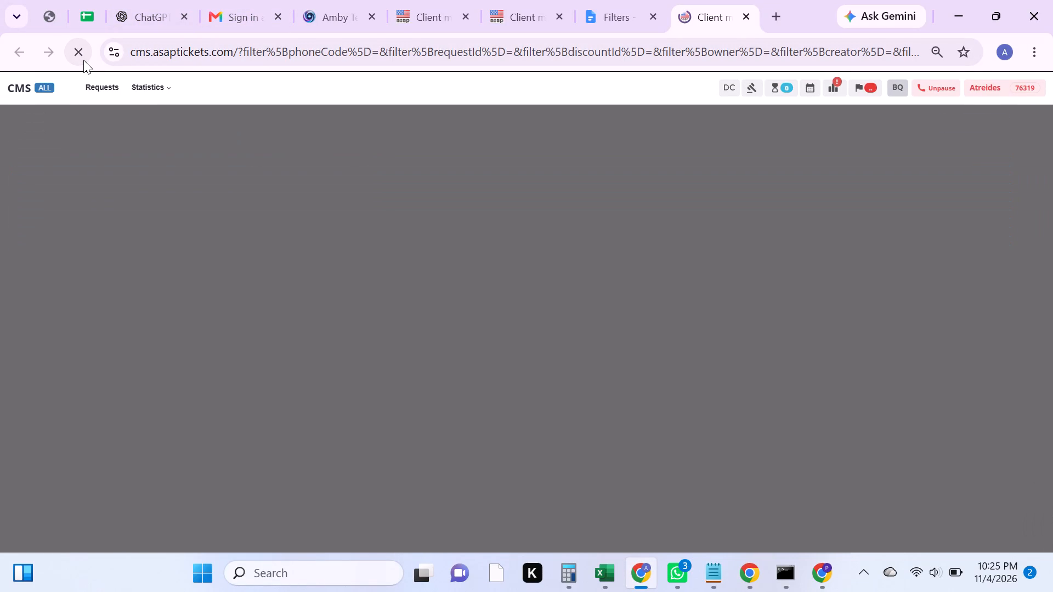
double_click(83, 60)
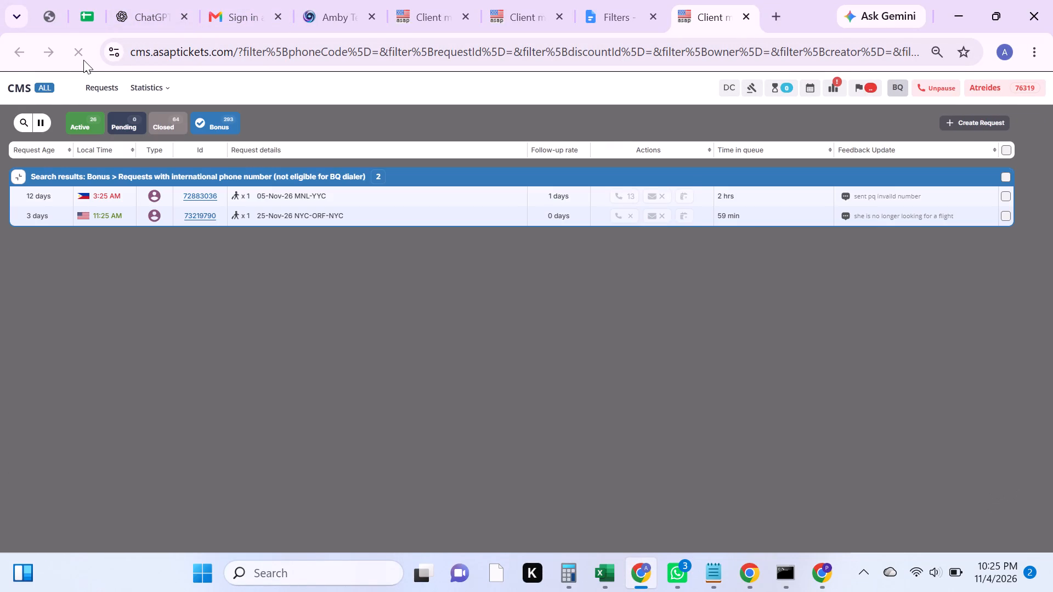
double_click(83, 60)
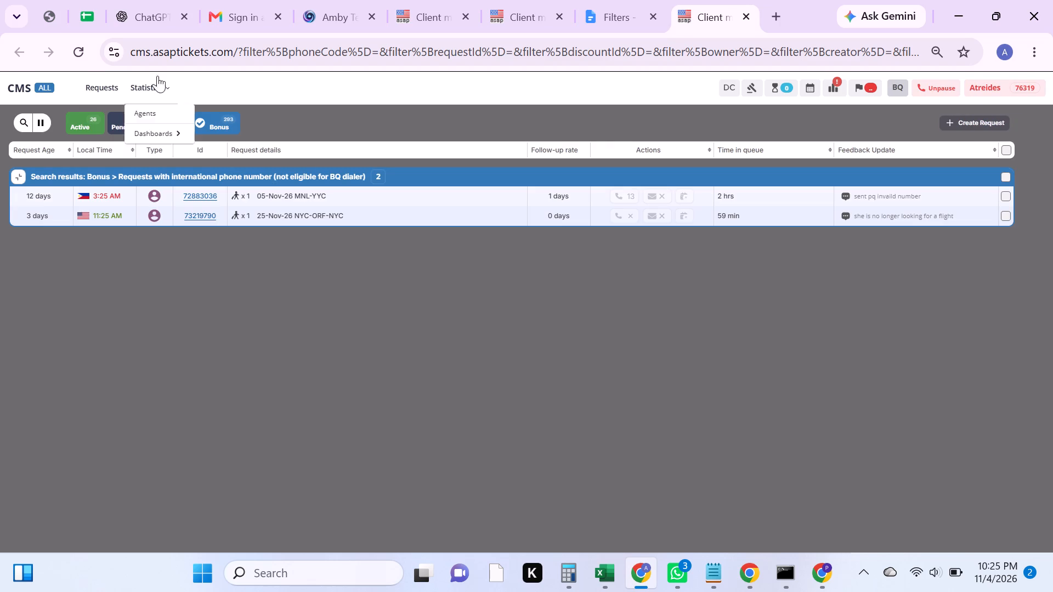
click(747, 15)
Open the fifth BQ filter link, ASAP Best selling Destinations, from the Filters document to check for new leads.
scroll(384, 343, up, 1)
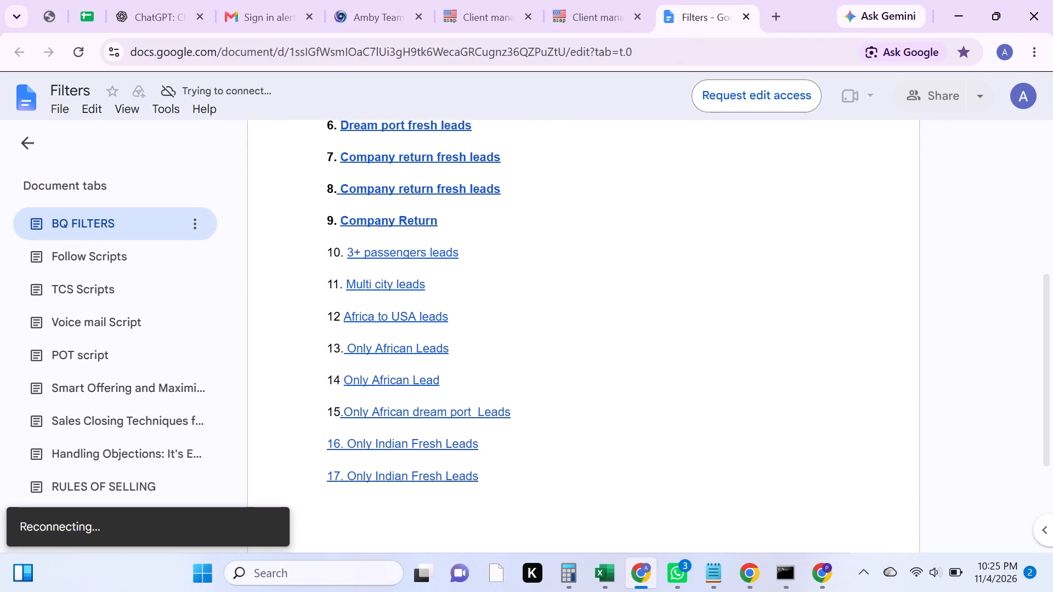
scroll(384, 343, up, 1)
click(397, 259)
click(411, 279)
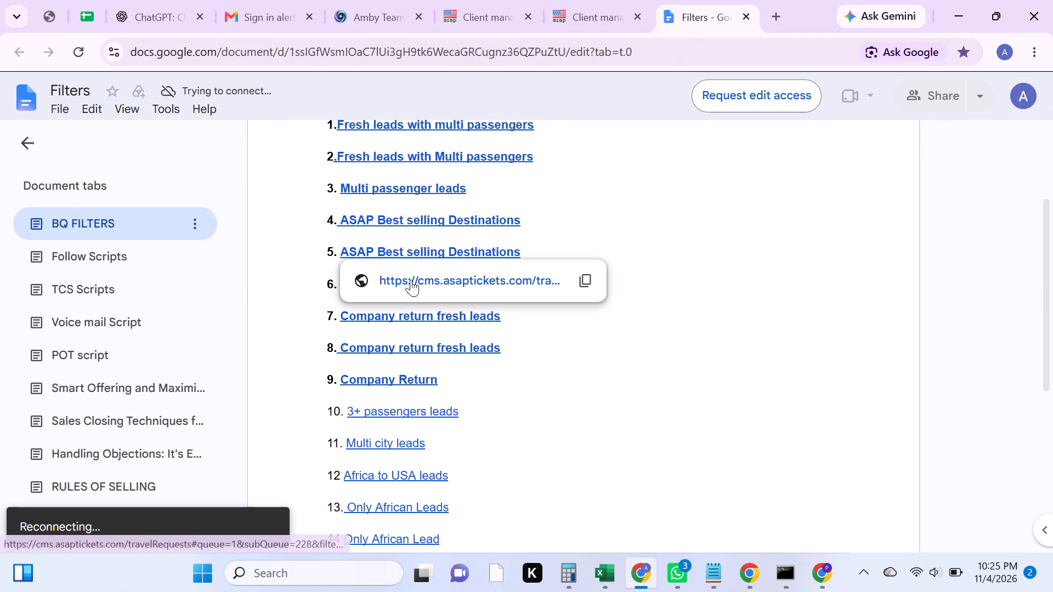
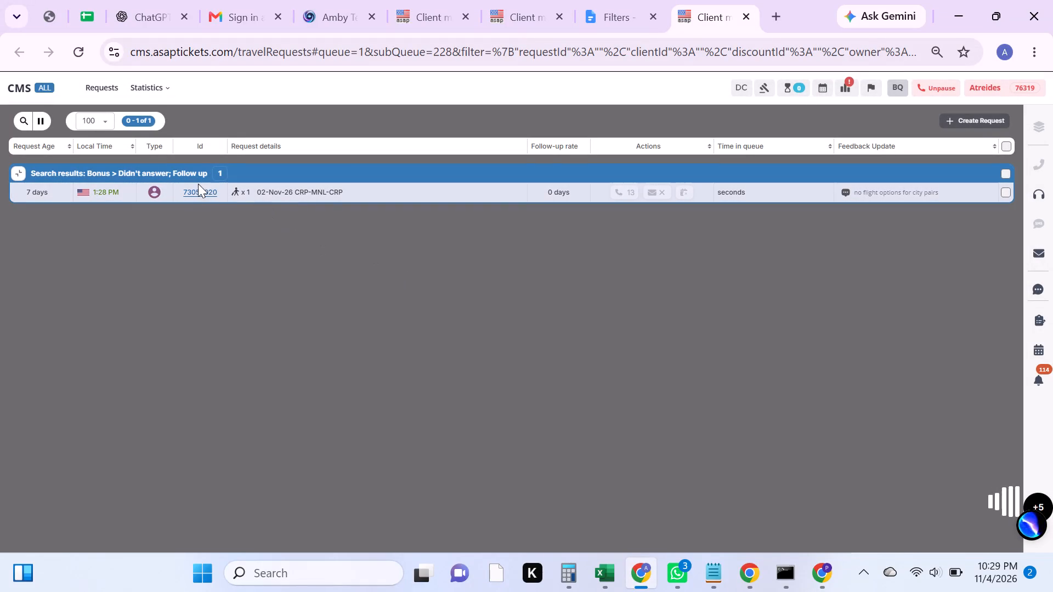
Reload the ASAP Best selling Destinations filter results repeatedly to check for new Bonus follow-up requests.
click(78, 56)
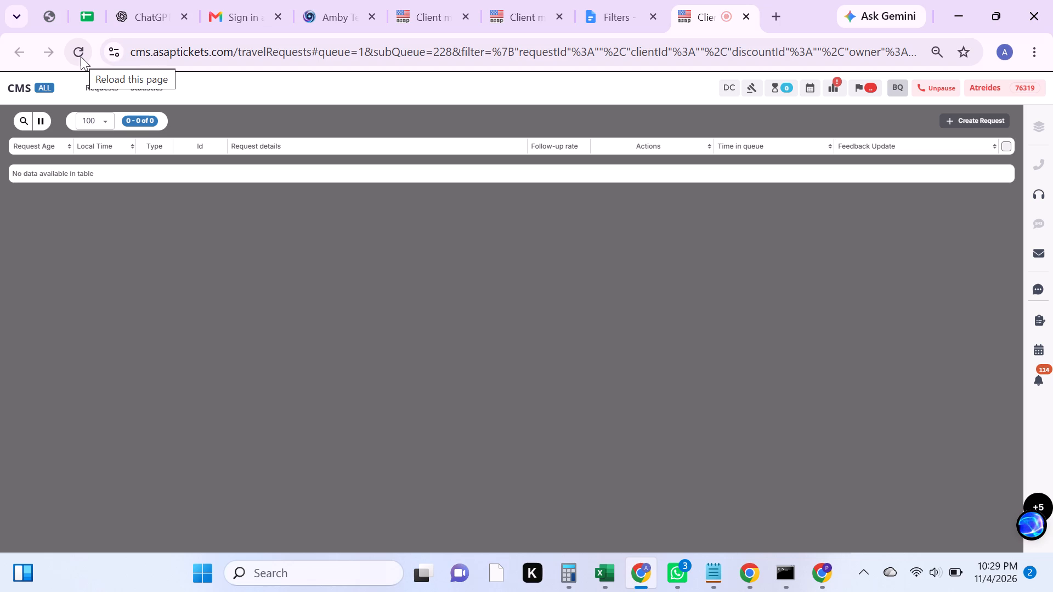
click(81, 56)
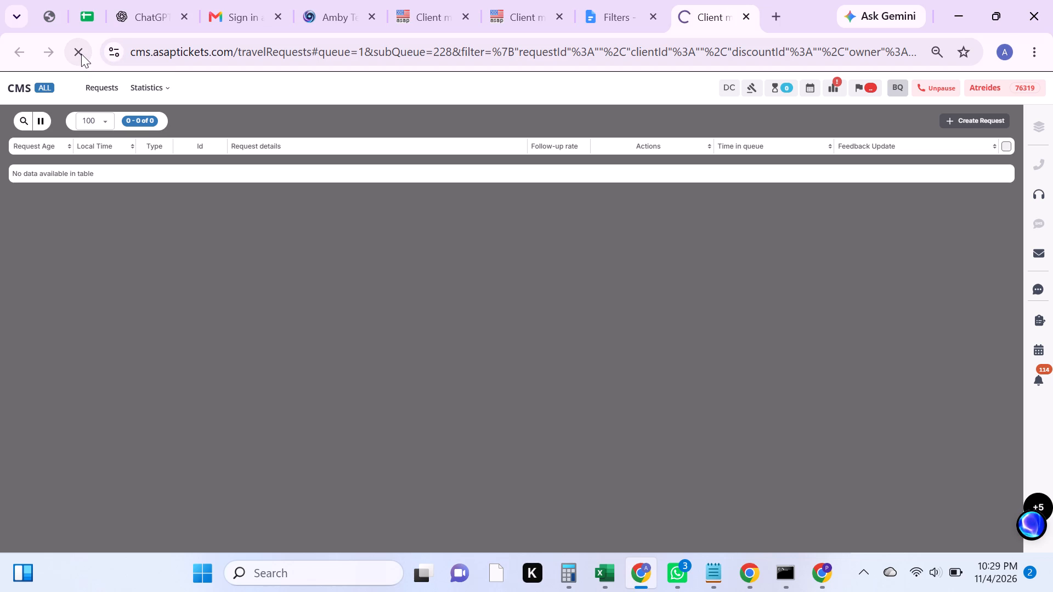
double_click(81, 54)
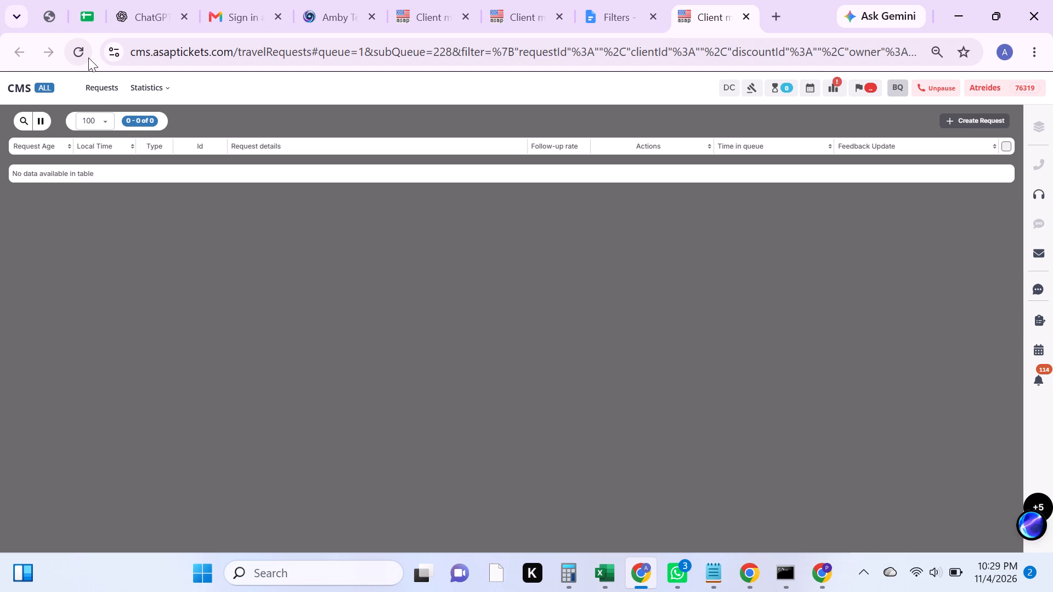
click(92, 56)
double_click(87, 56)
double_click(79, 56)
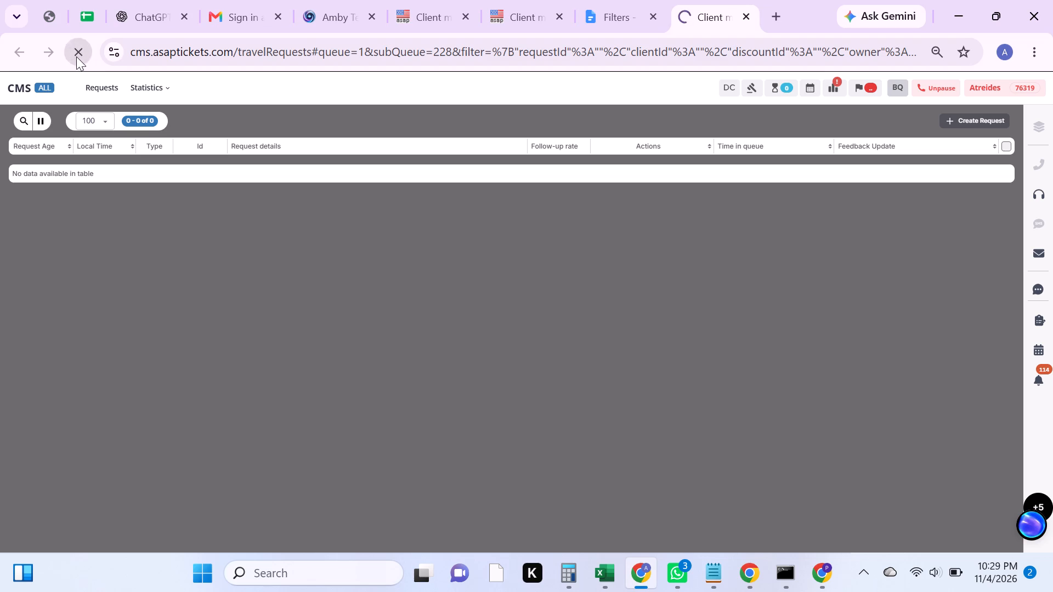
double_click(76, 56)
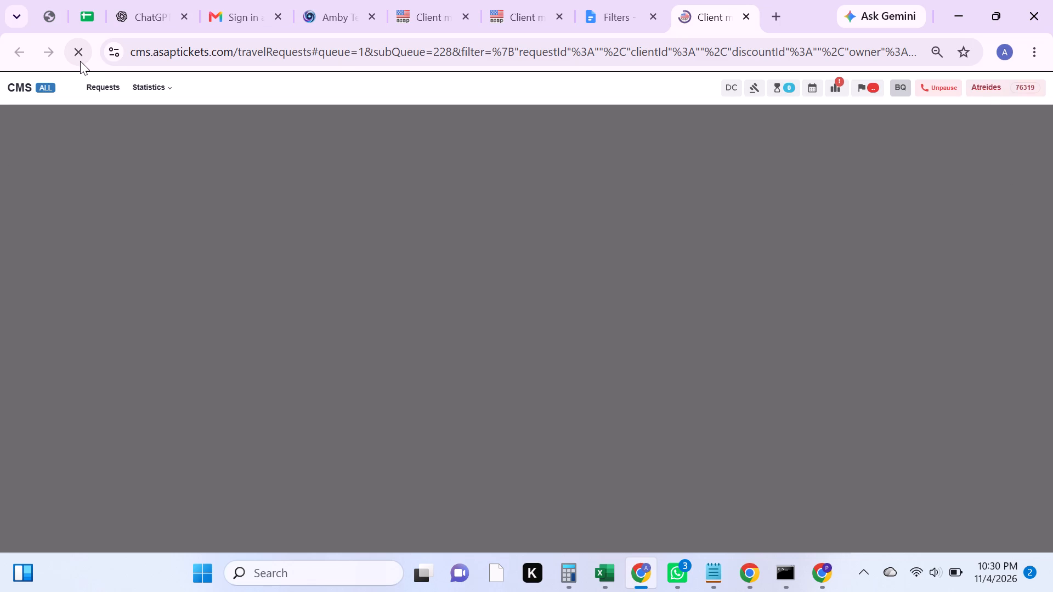
click(81, 62)
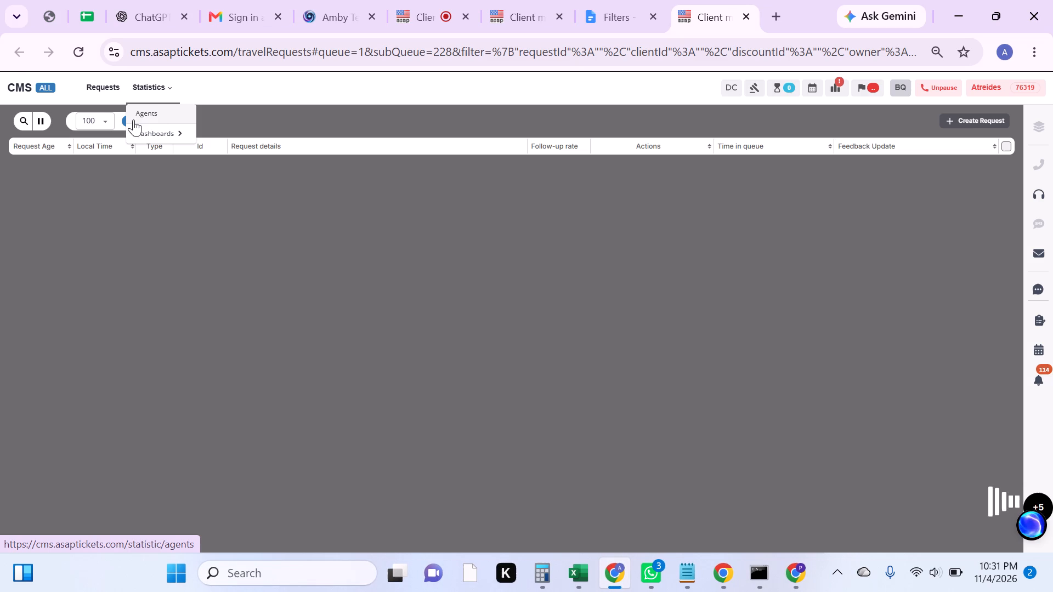
double_click(73, 56)
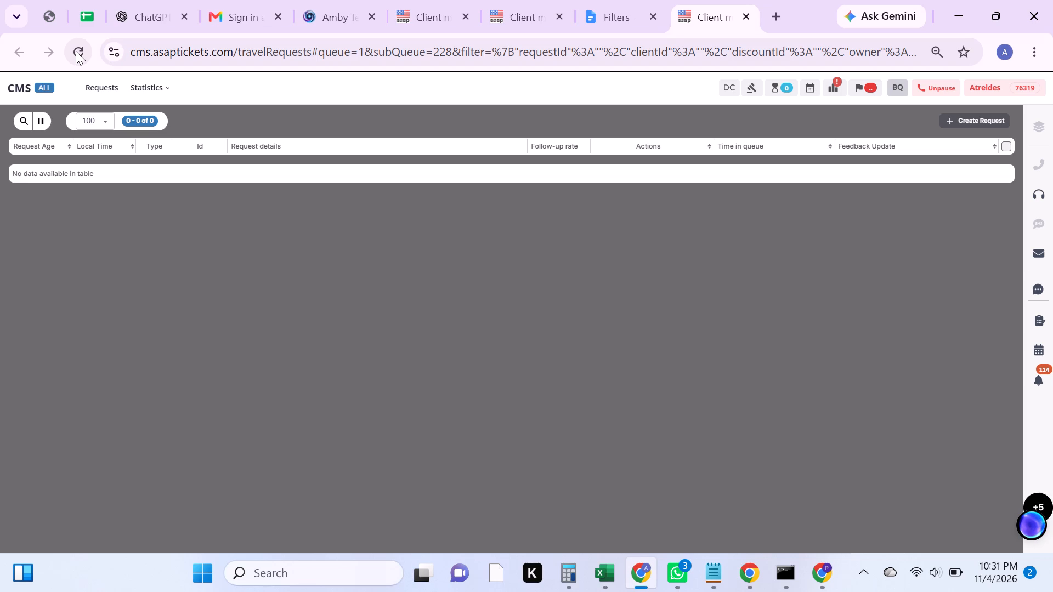
double_click(76, 44)
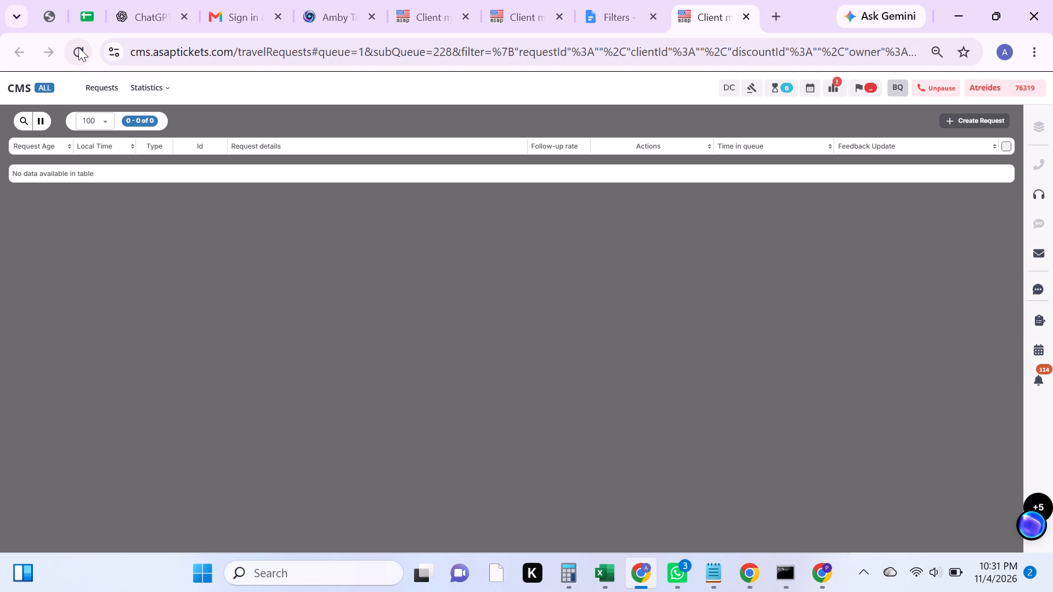
click(78, 44)
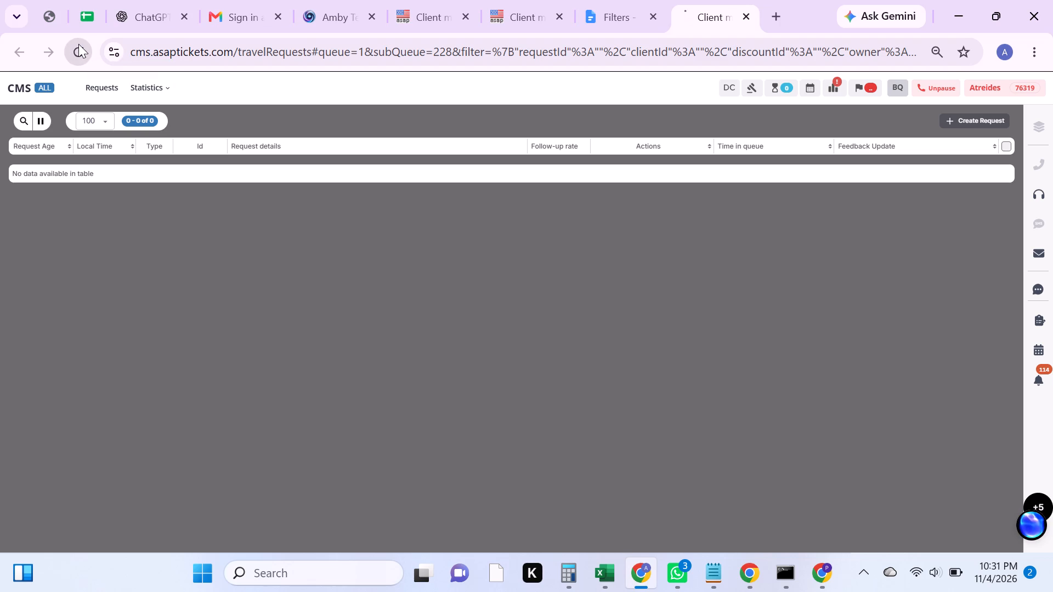
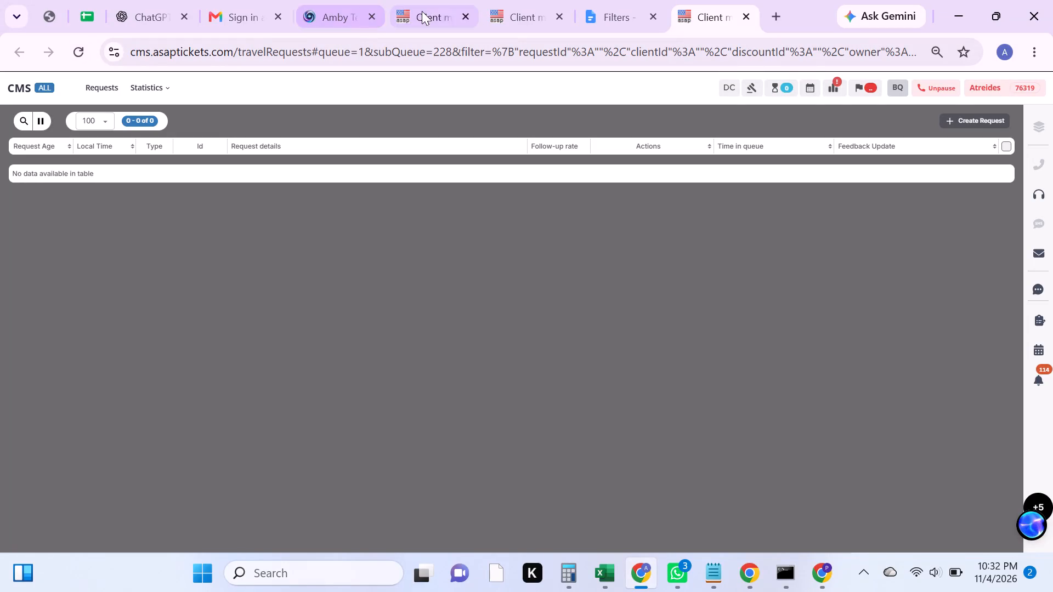
Open the fifth BQ filter, ASAP Best selling Destinations, from the Filters document to check for new leads.
click(602, 12)
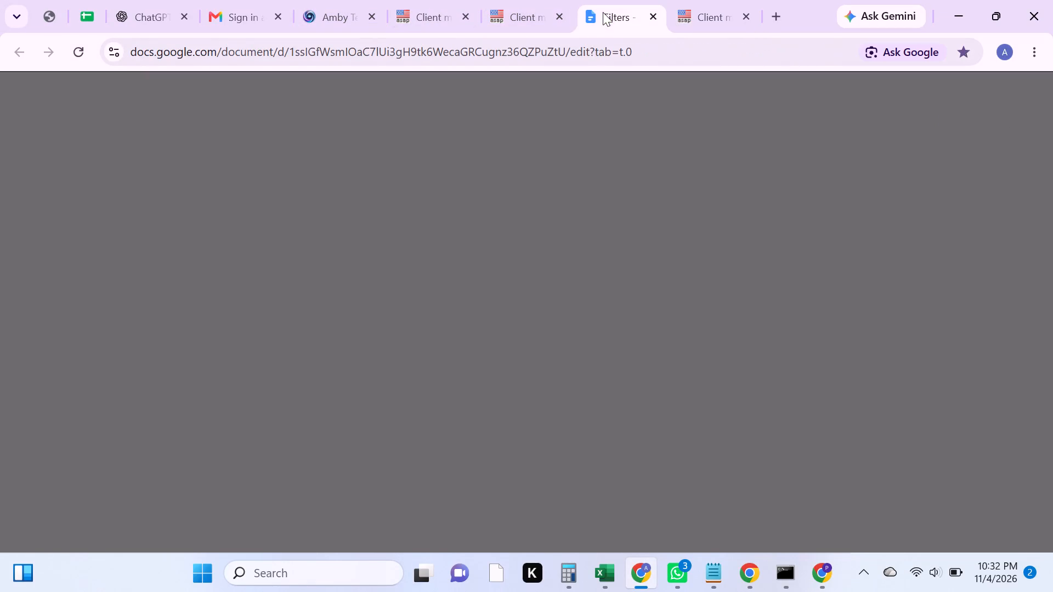
click(403, 252)
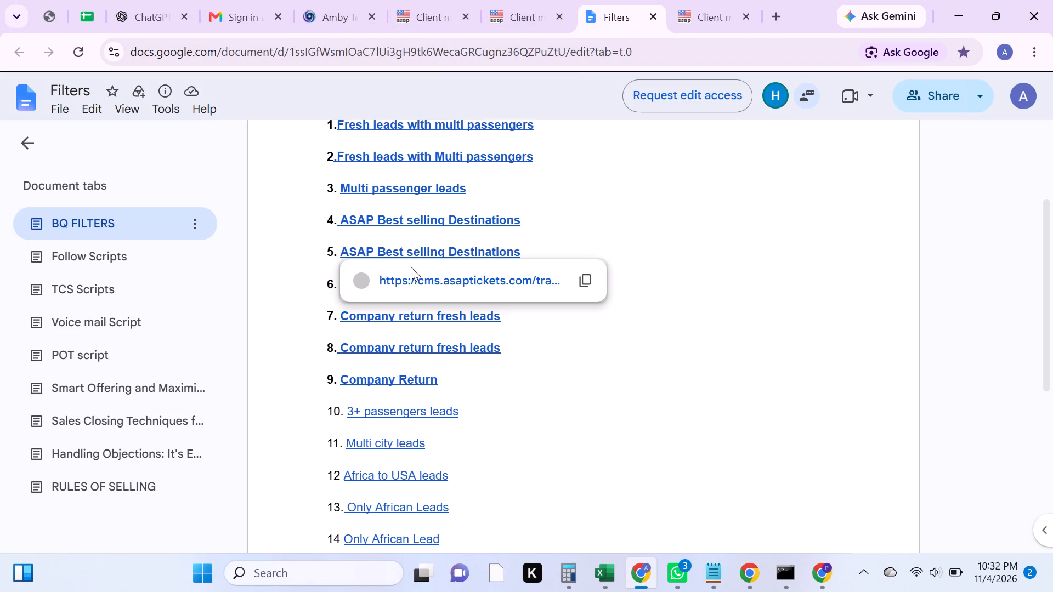
click(421, 278)
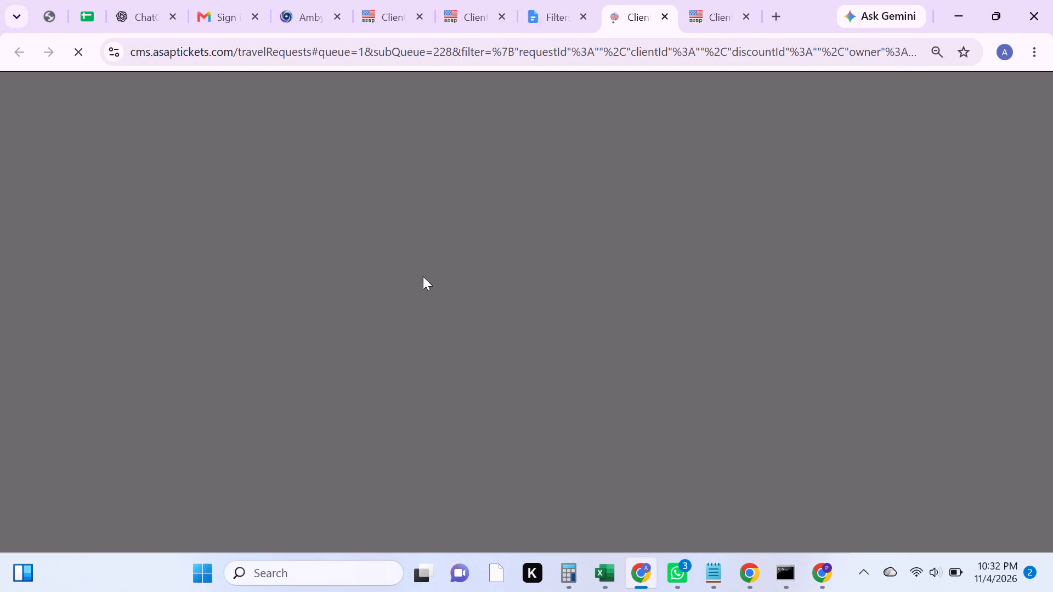
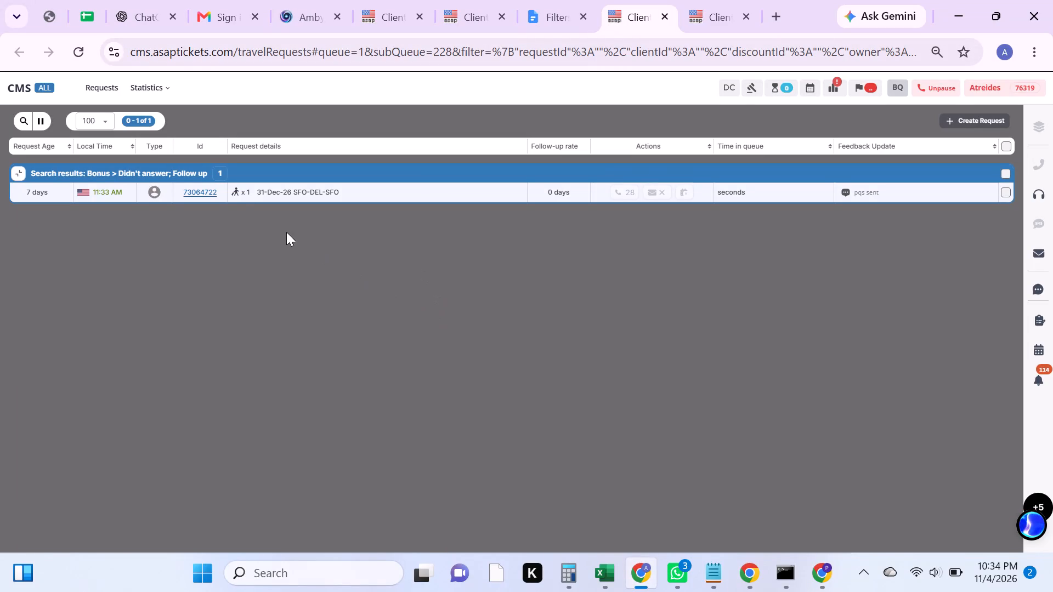
Open the 31-Dec-26 SFO-DEL-SFO travel request from the Didn't answer; Follow up search results.
click(211, 190)
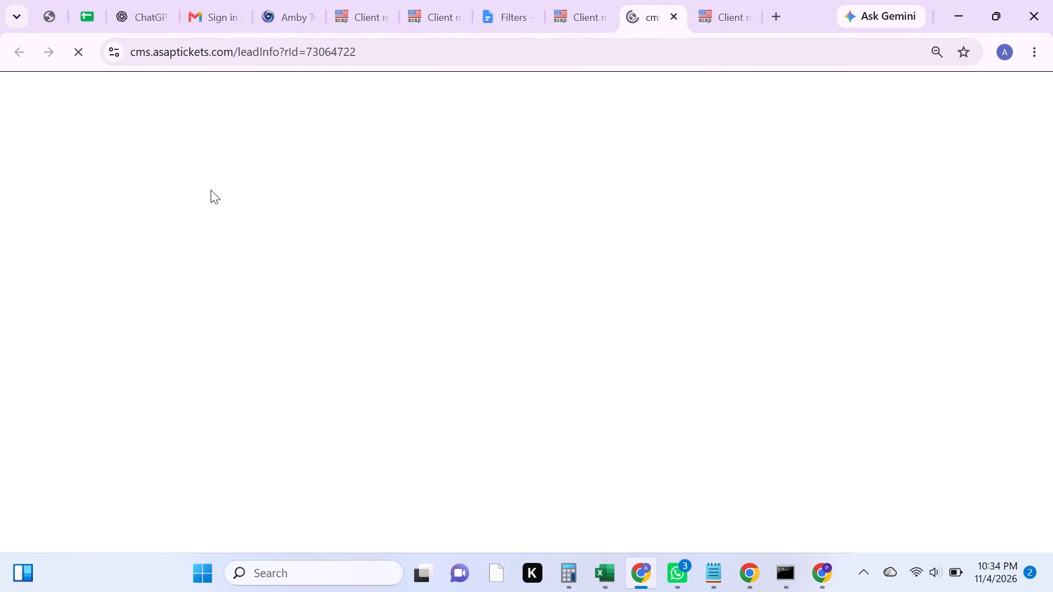
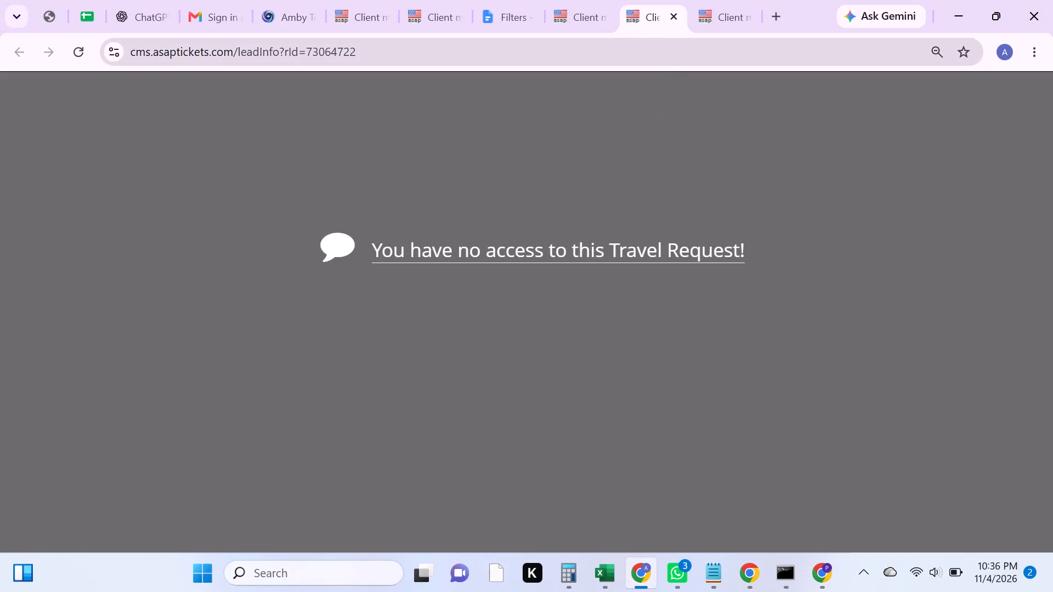
Close the inaccessible travel request and reload the Didn't answer; Follow up search results.
click(674, 15)
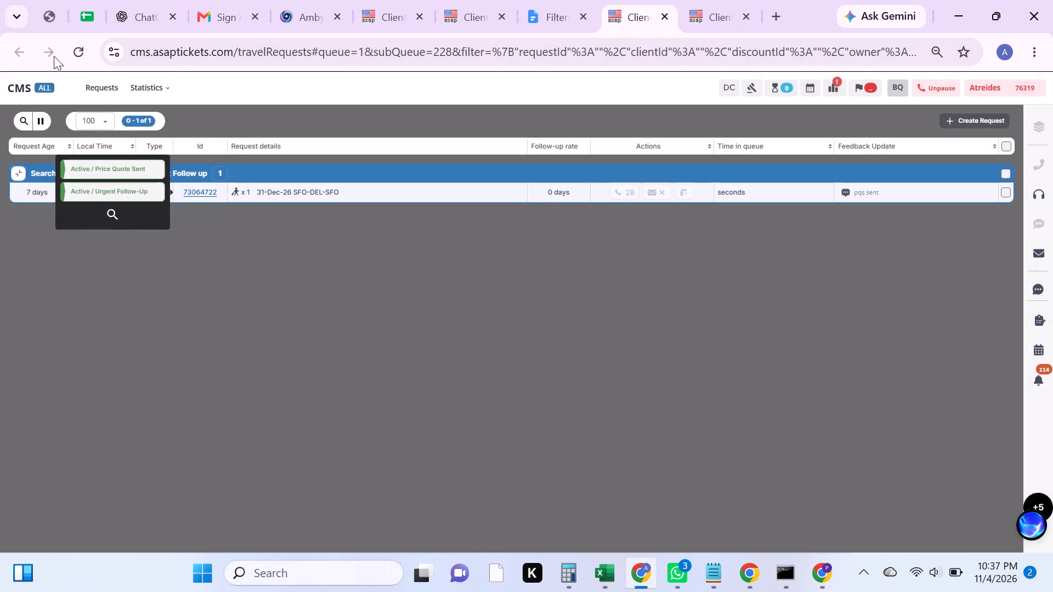
double_click(75, 52)
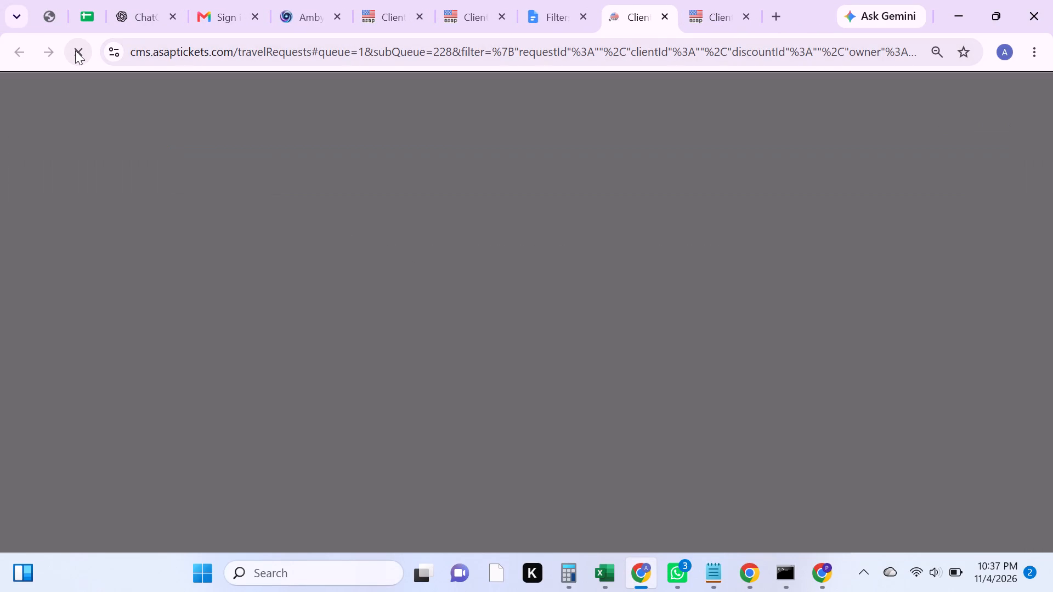
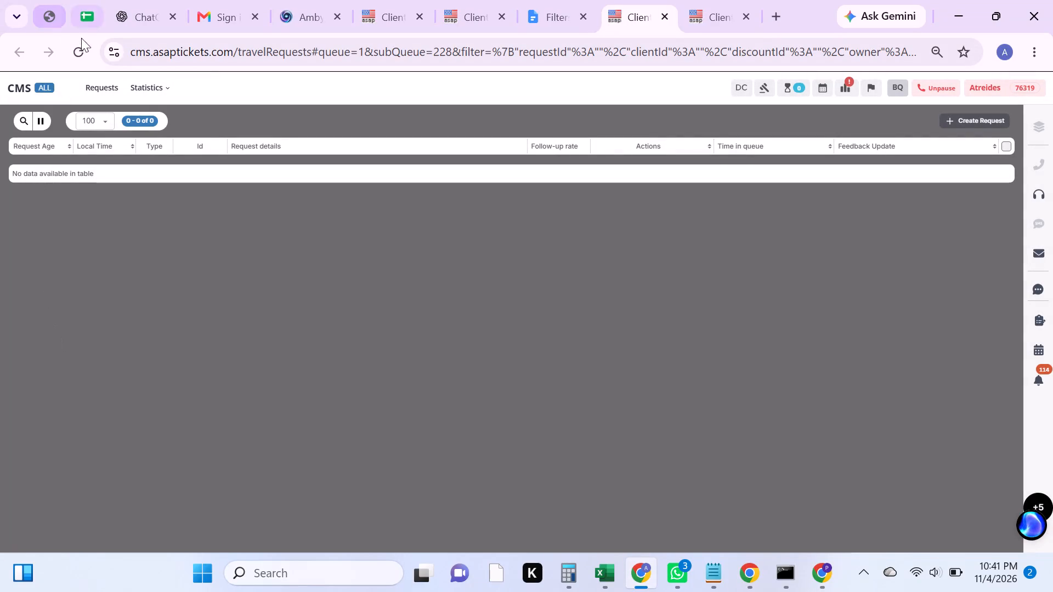
Reload the empty travel requests queue to check for new leads.
double_click(82, 54)
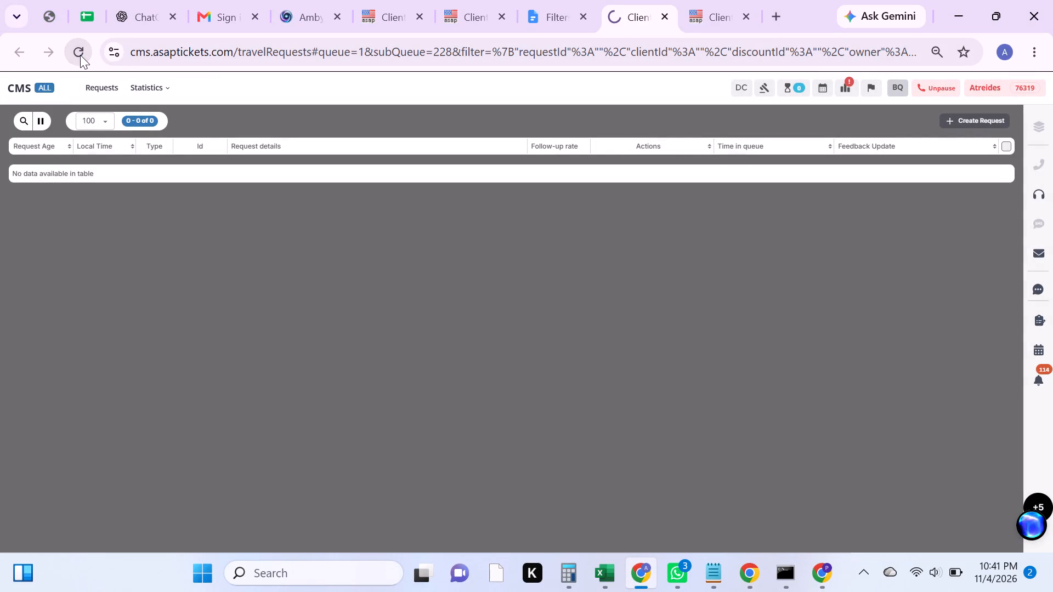
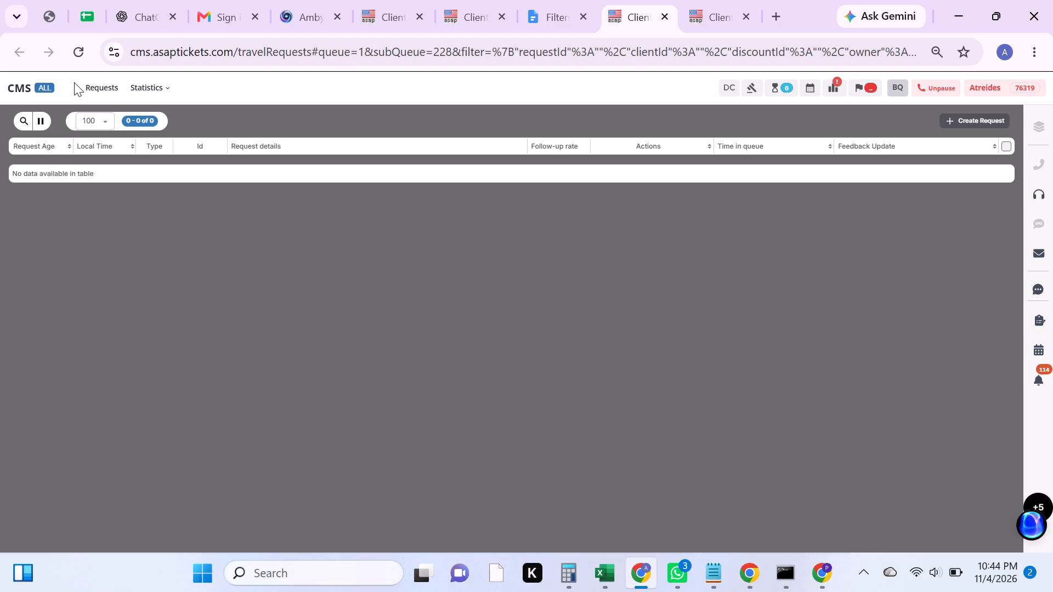
Close the duplicate empty travel requests queue and reload the remaining one to check for new leads.
click(76, 49)
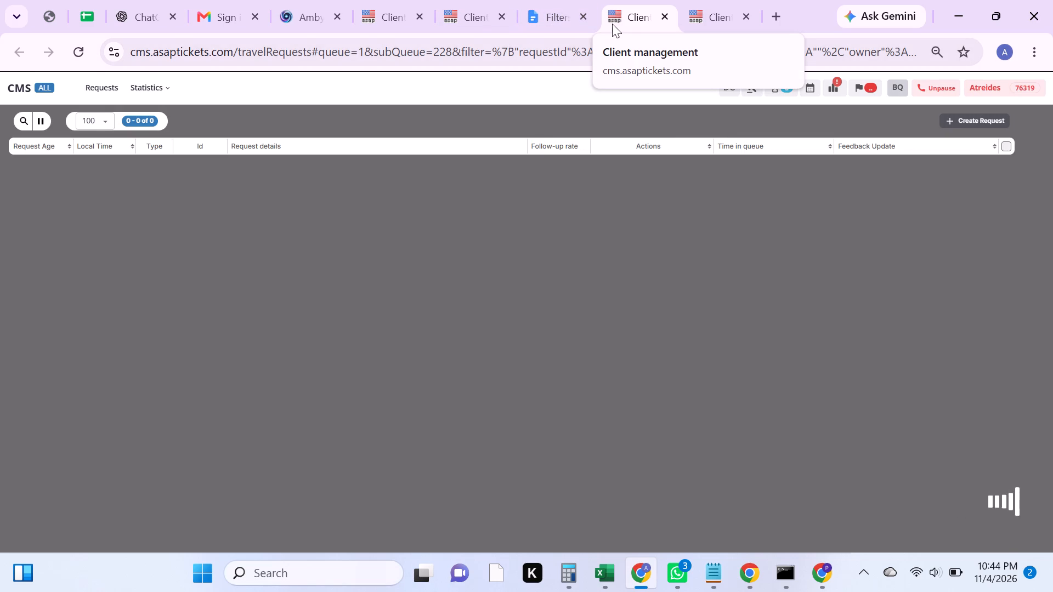
click(665, 21)
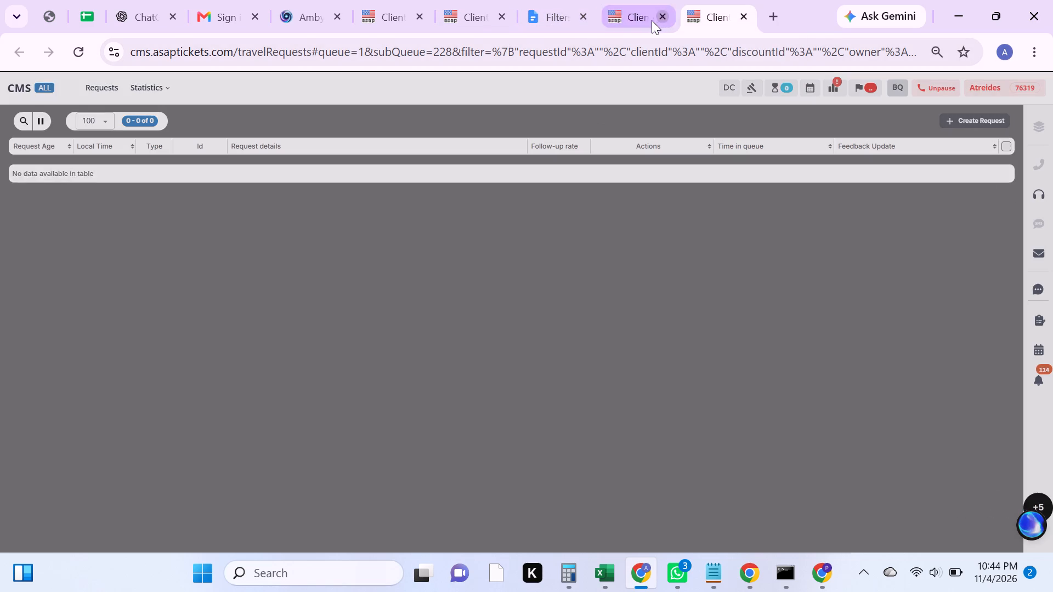
click(71, 54)
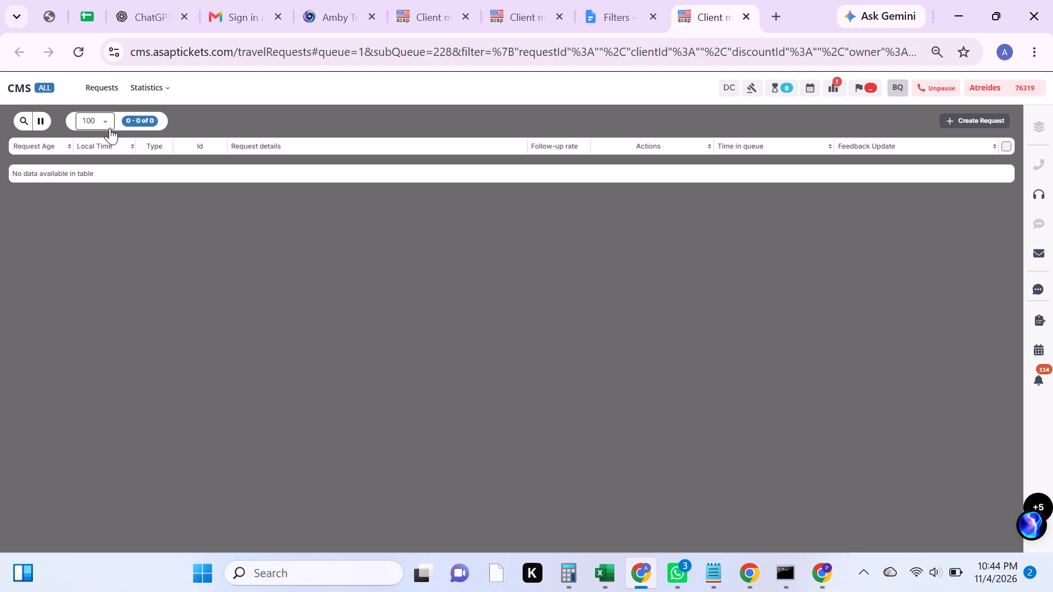
triple_click(81, 52)
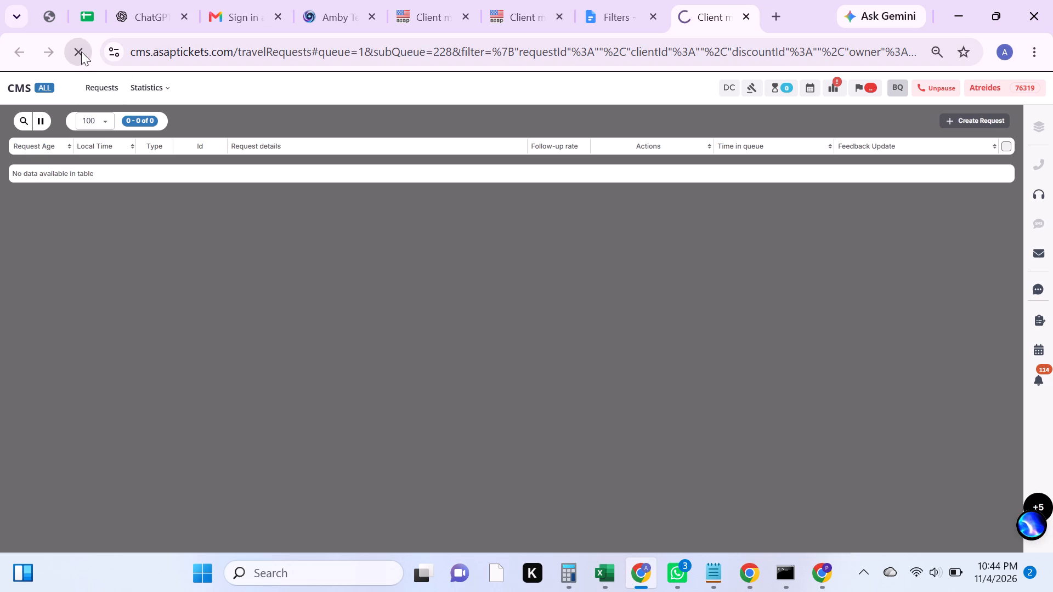
click(528, 7)
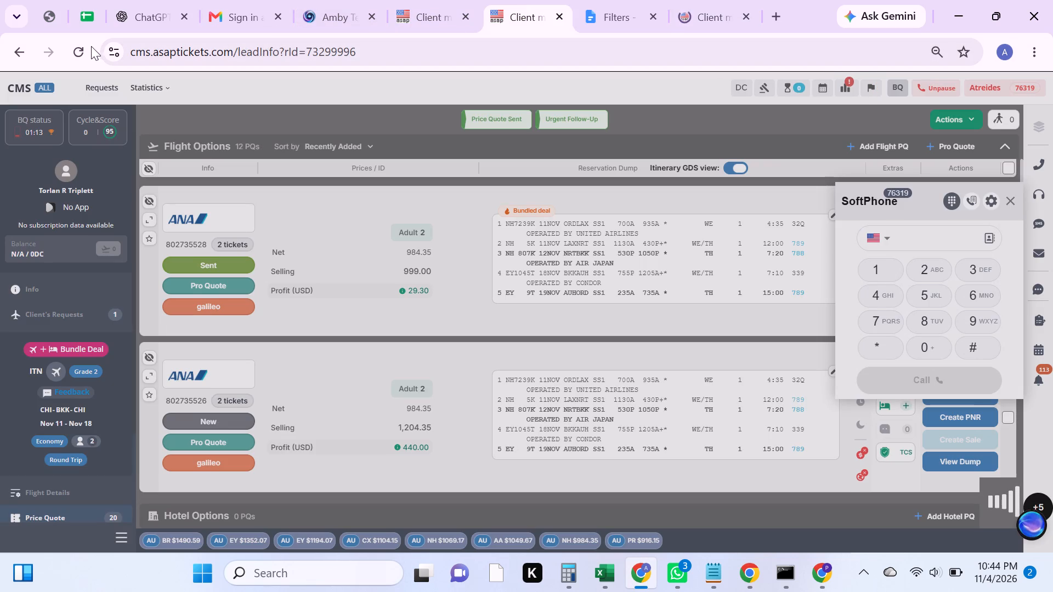
click(74, 47)
click(432, 15)
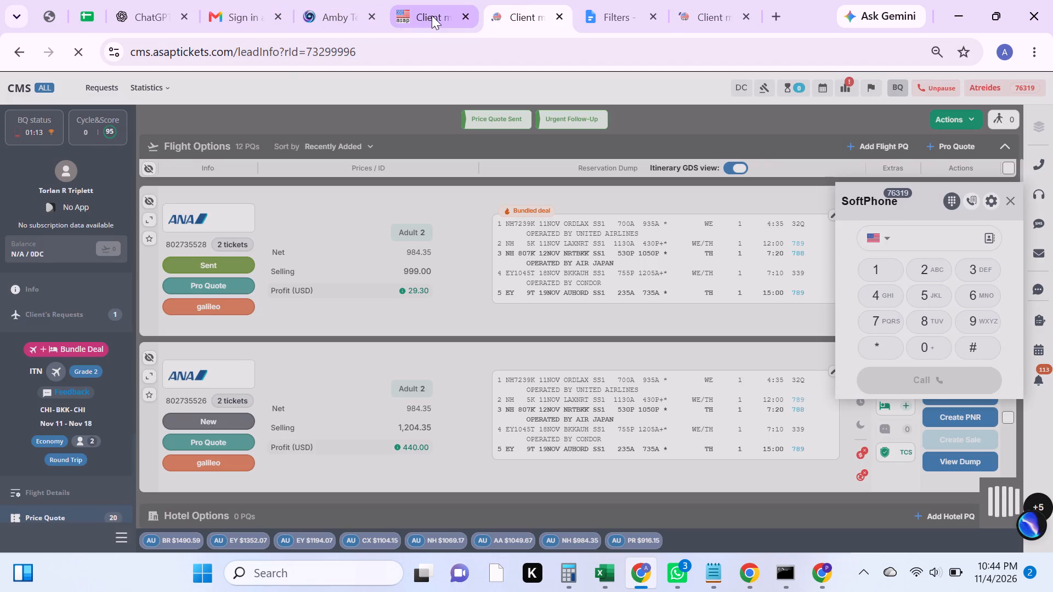
click(76, 47)
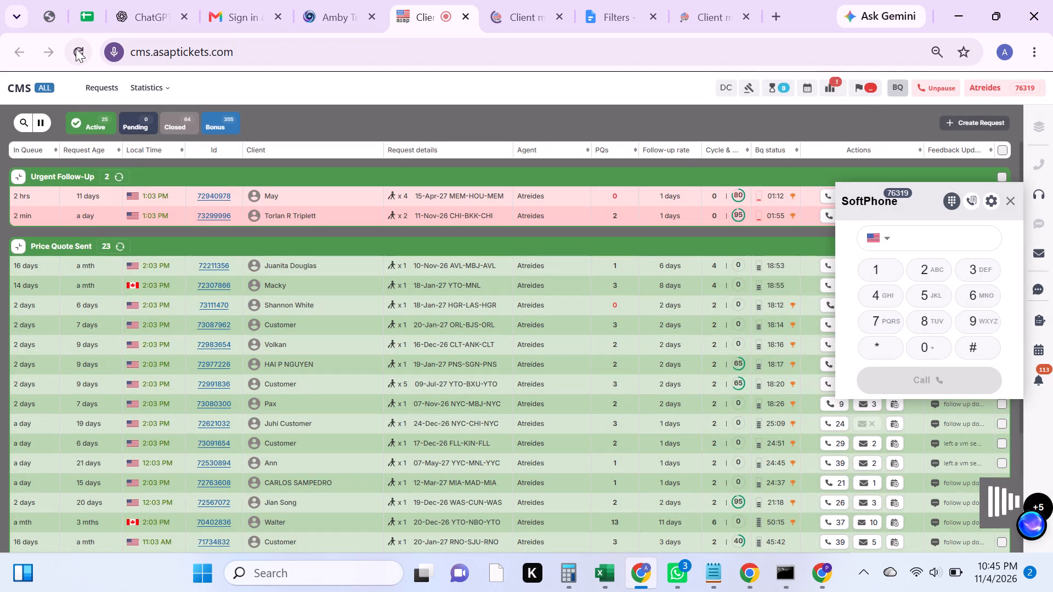
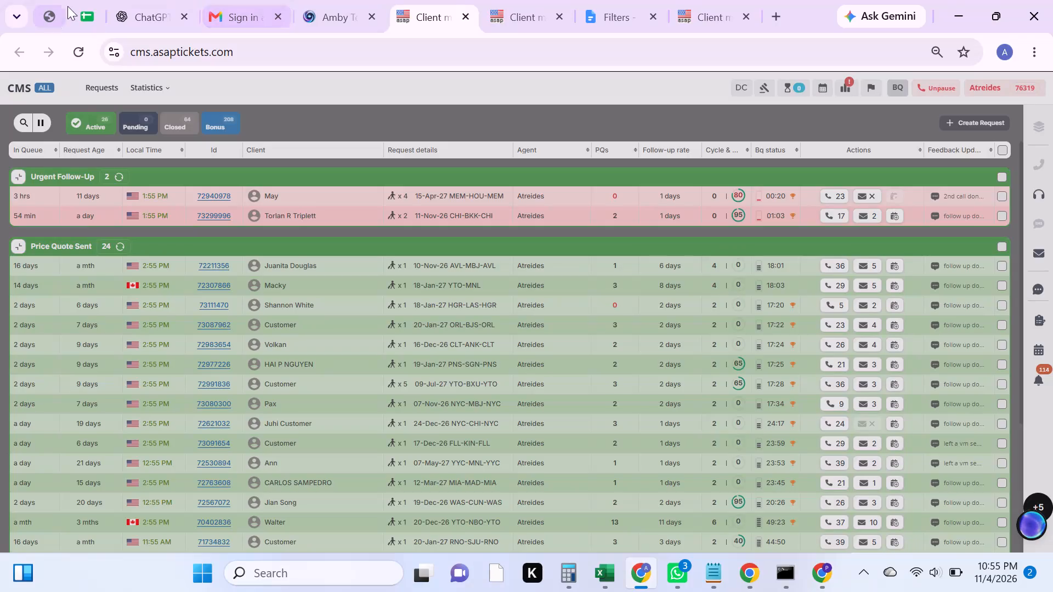
Open the Dream port fresh leads filter from the Filters document, check its queue for new leads and close it.
click(600, 12)
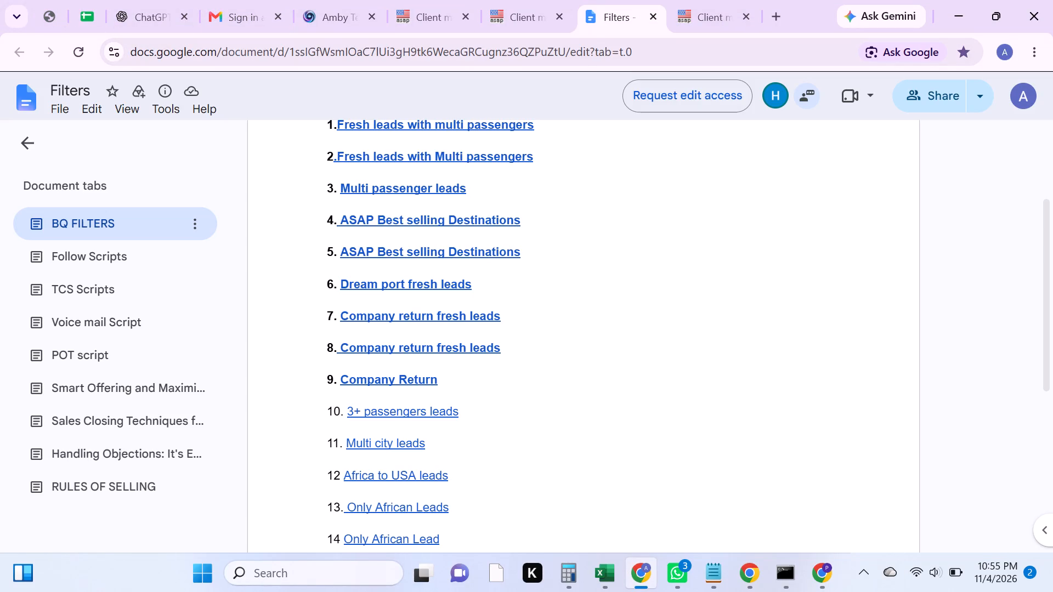
click(407, 291)
click(421, 316)
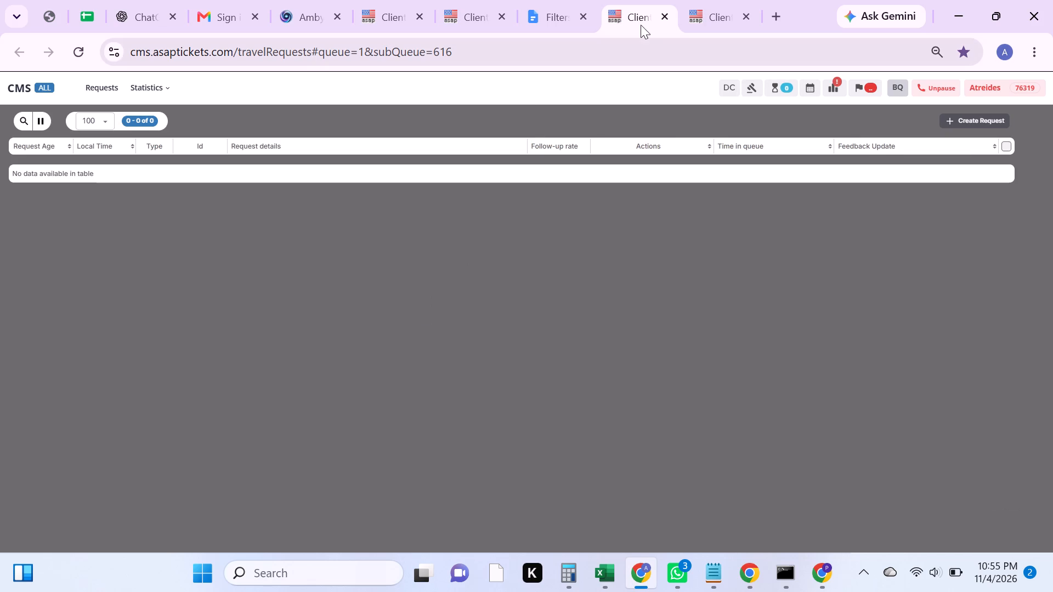
click(660, 14)
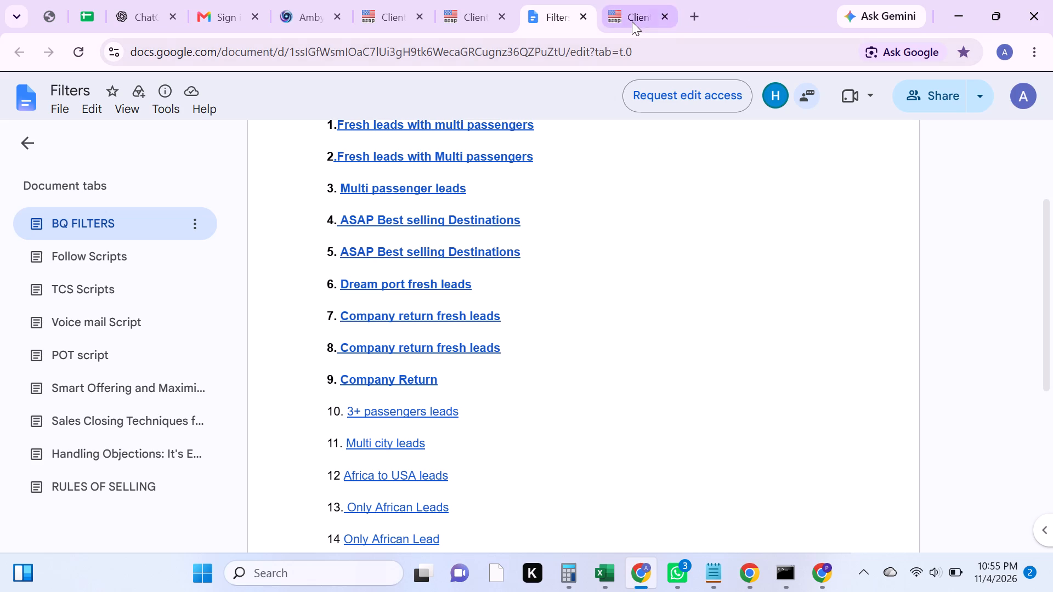
Reload the travel requests queue that is still open to check for new leads.
click(631, 20)
drag(87, 54, 81, 58)
click(81, 58)
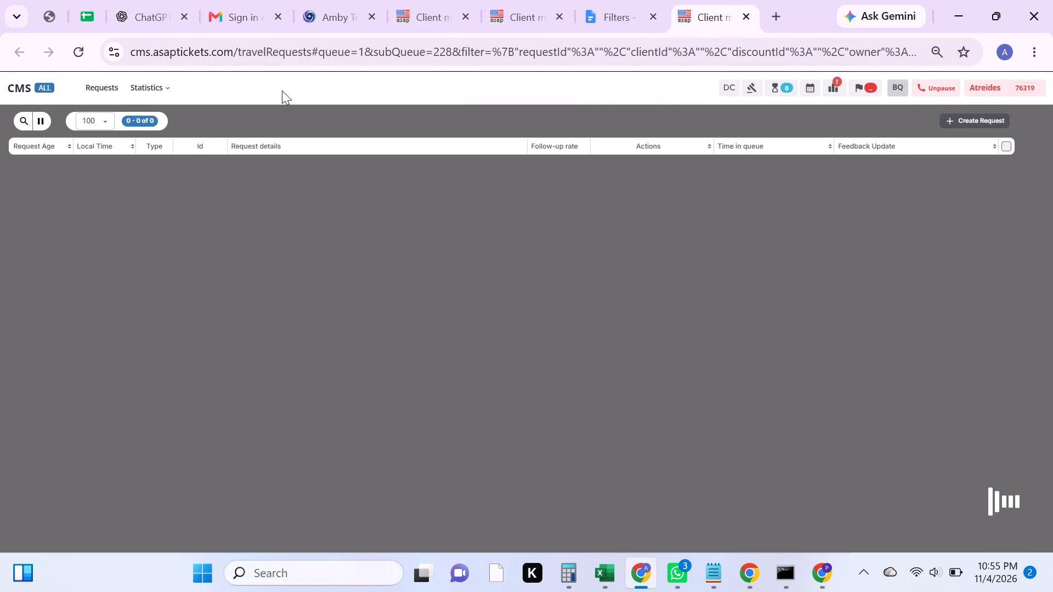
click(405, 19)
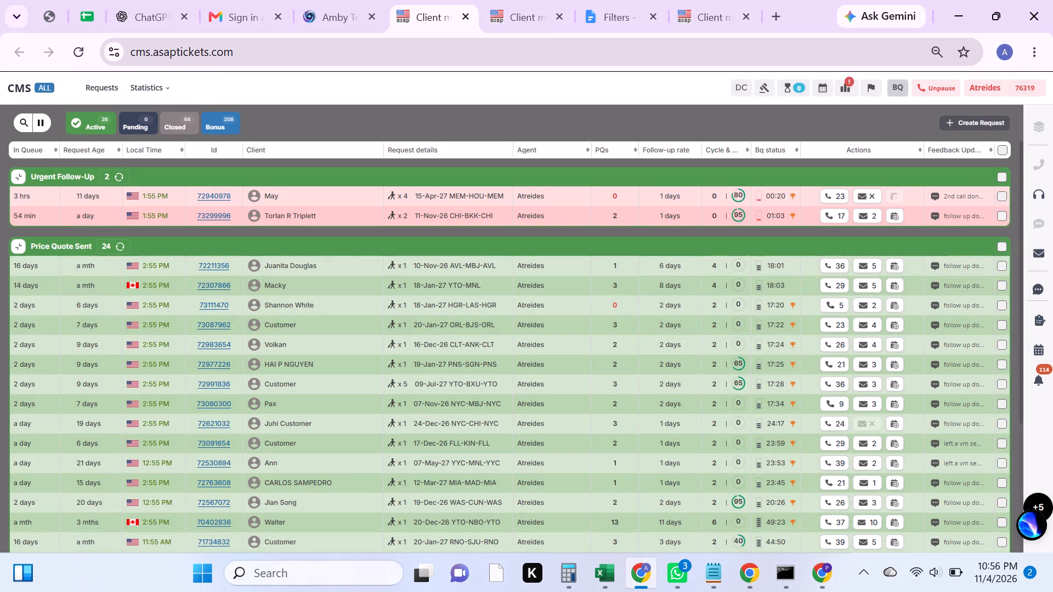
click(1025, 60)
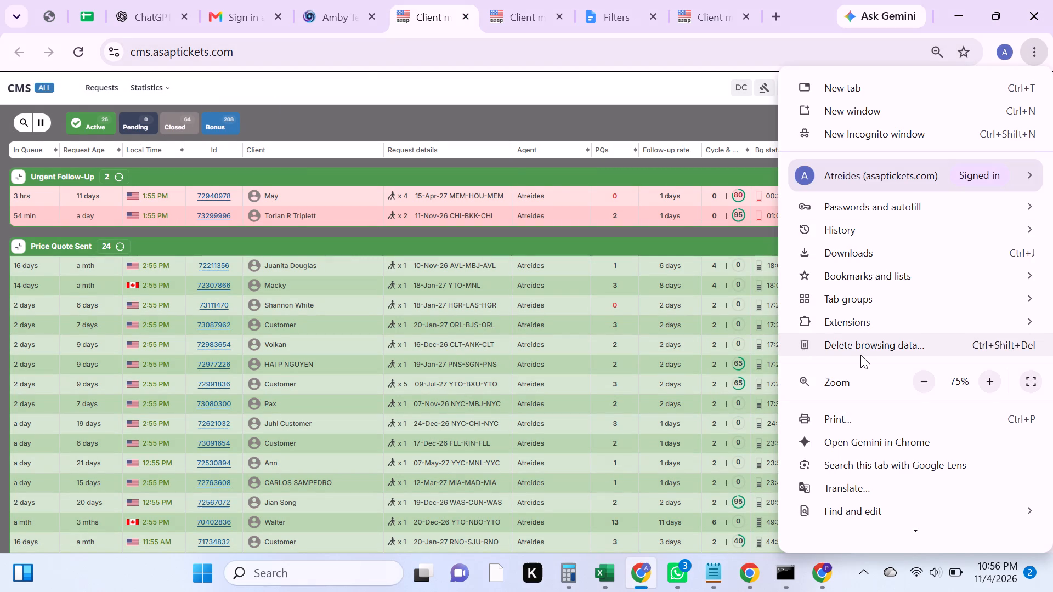
Switch to the Amby page.
click(321, 19)
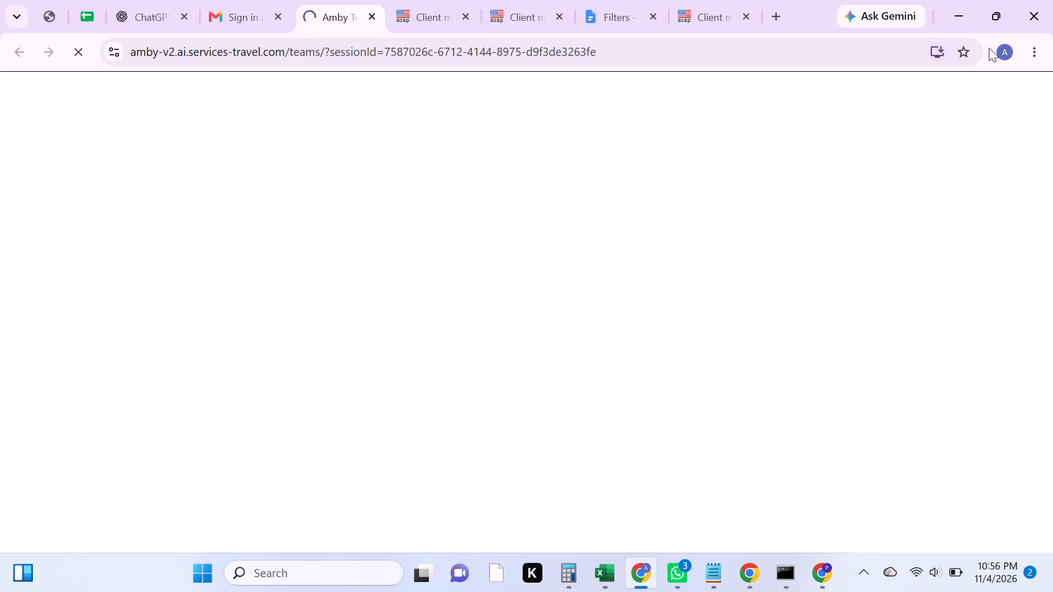
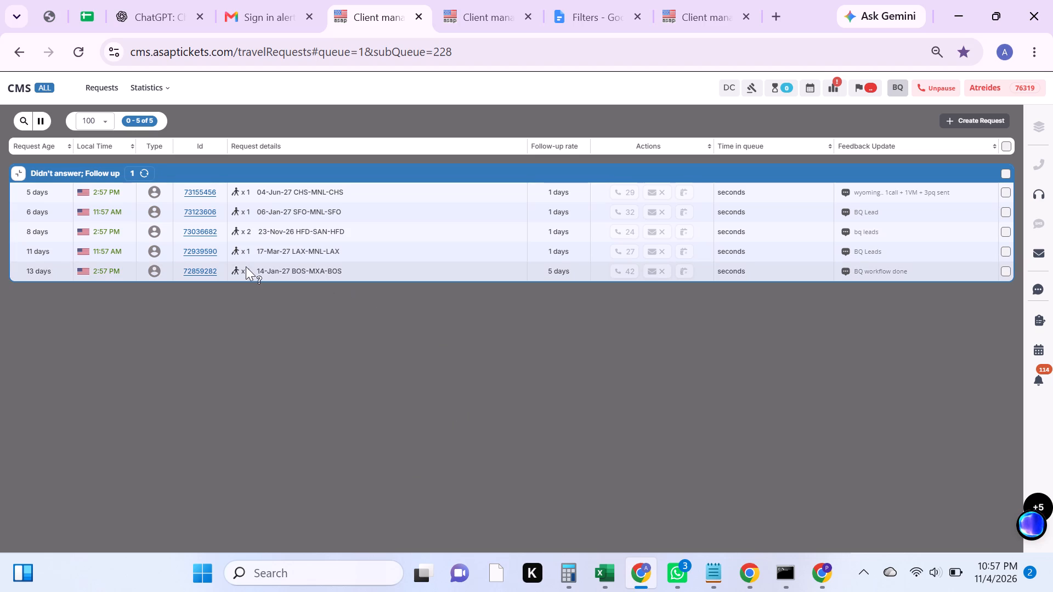
Open the BOS-MXA-BOS, LAX-MNL-LAX, SFO-MNL-SFO and CHS-MNL-CHS requests from the follow-up queue, check whether they are accessible and close them.
ctrl+click(203, 269)
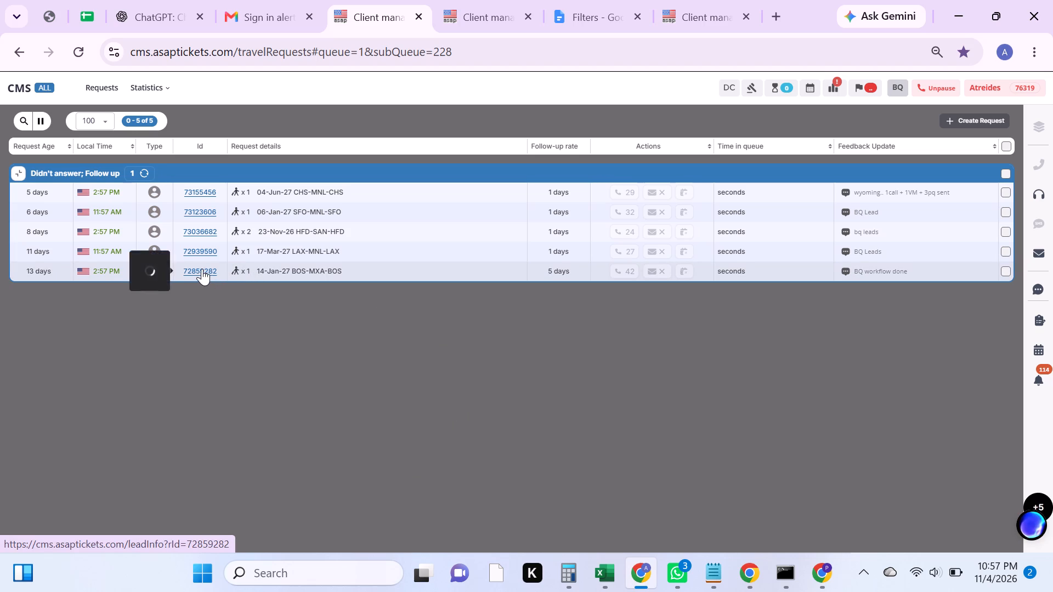
ctrl+click(196, 256)
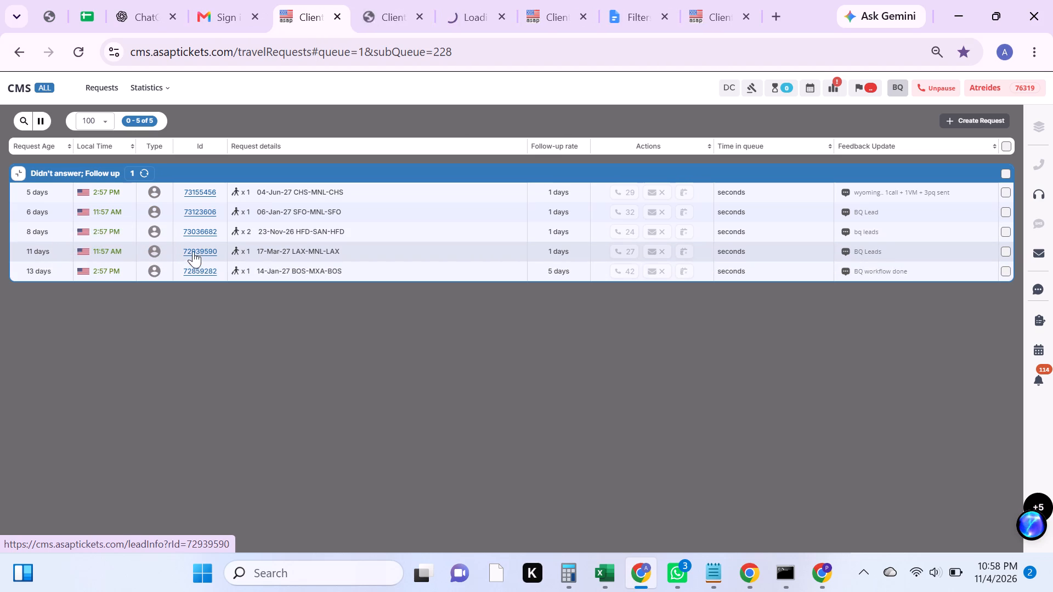
ctrl+click(202, 214)
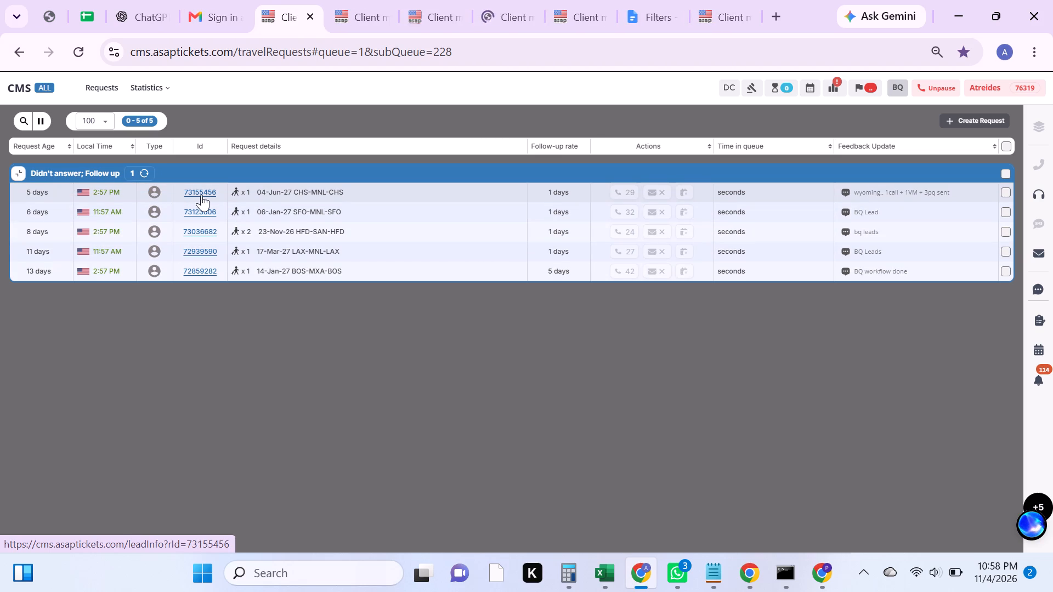
ctrl+click(201, 195)
ctrl+click(201, 195)
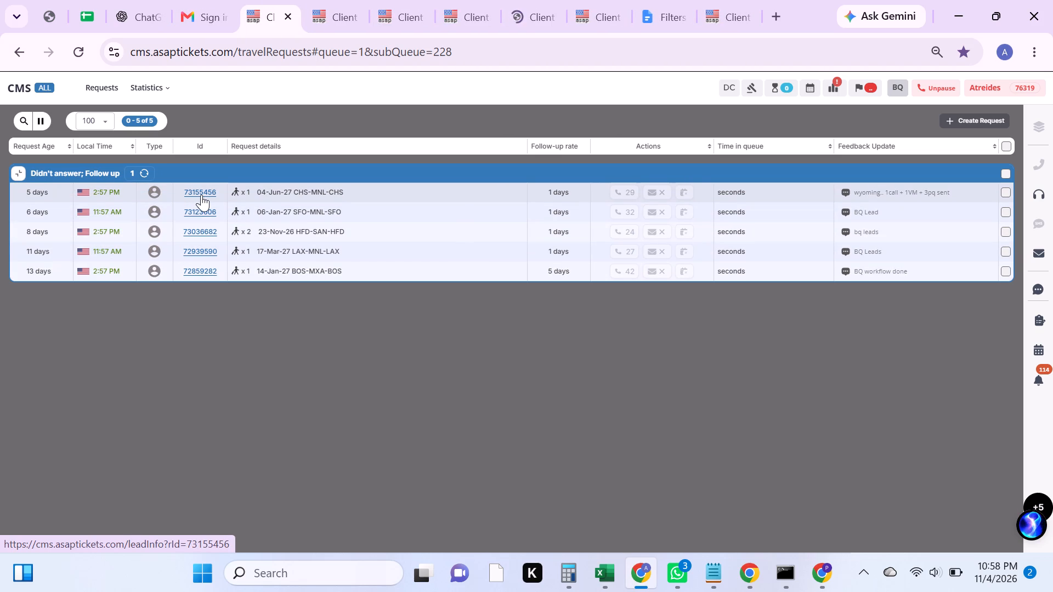
click(316, 24)
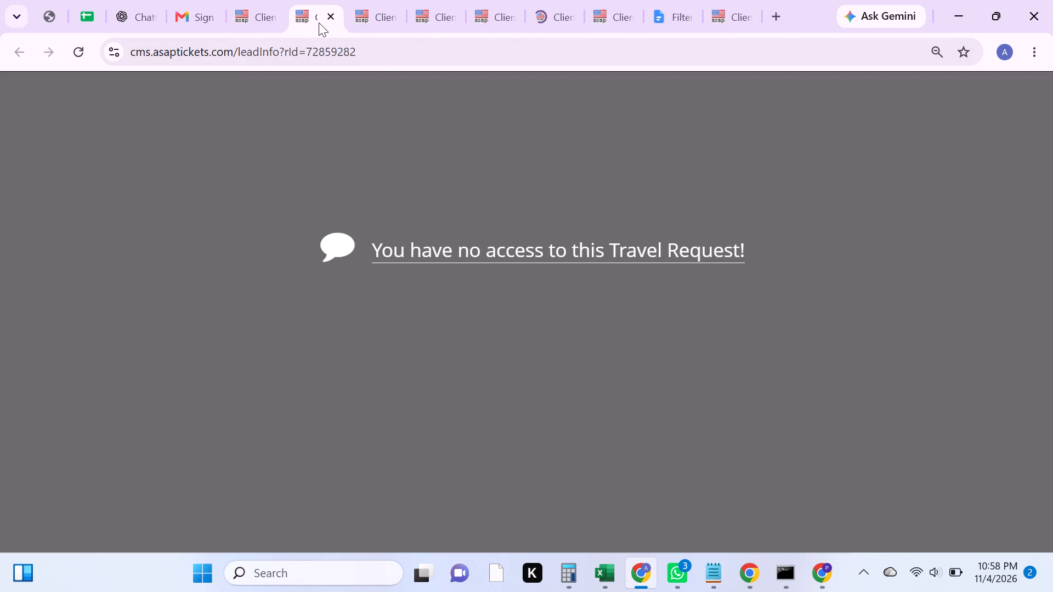
click(331, 18)
click(331, 18)
click(331, 18)
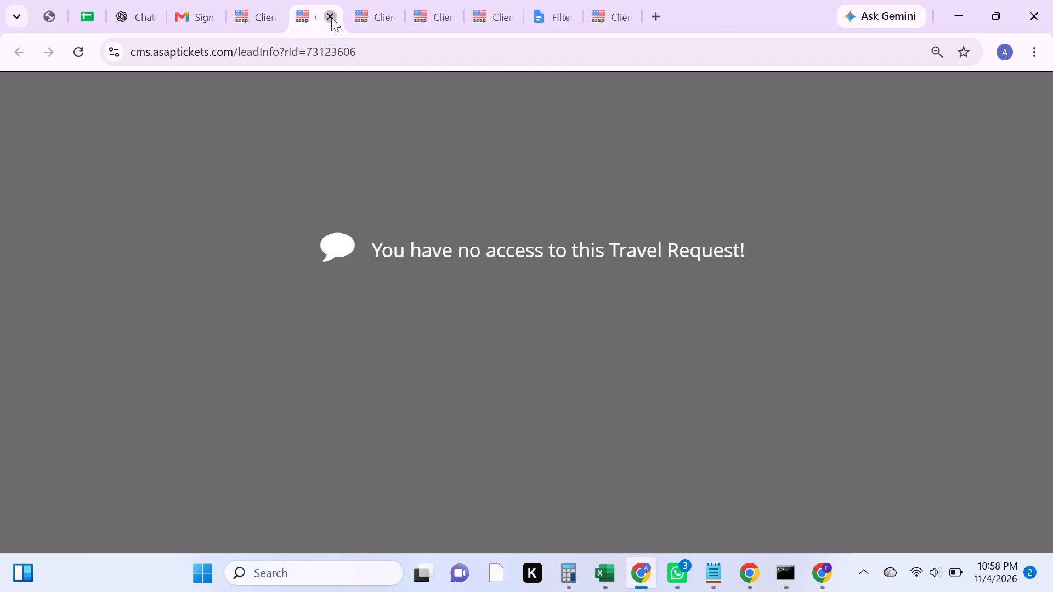
click(331, 18)
click(331, 18)
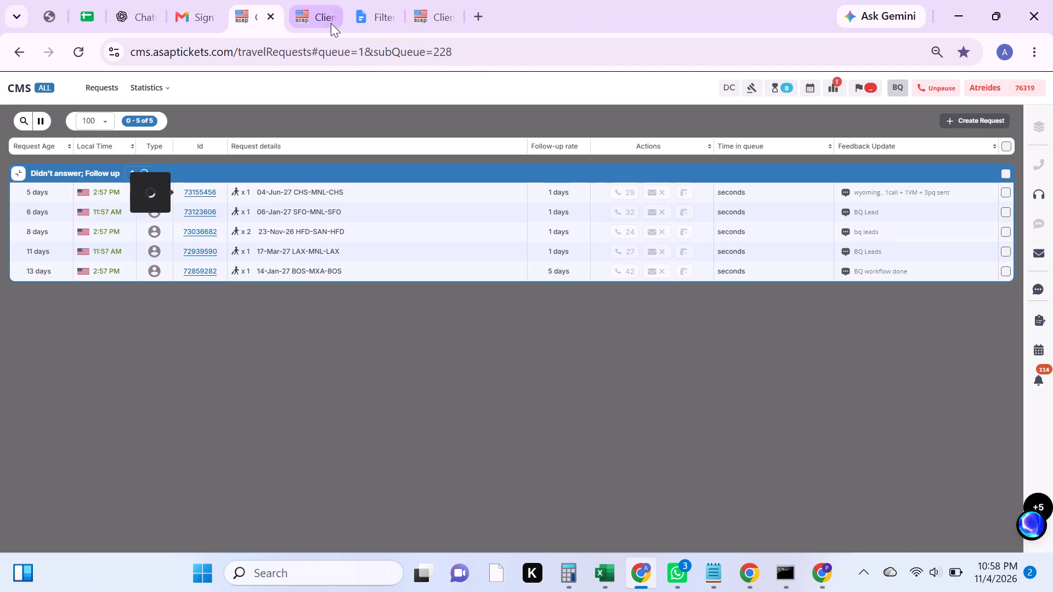
click(246, 343)
Switch to the open CHI-BKK-CHI travel request and open the client's call history.
click(457, 24)
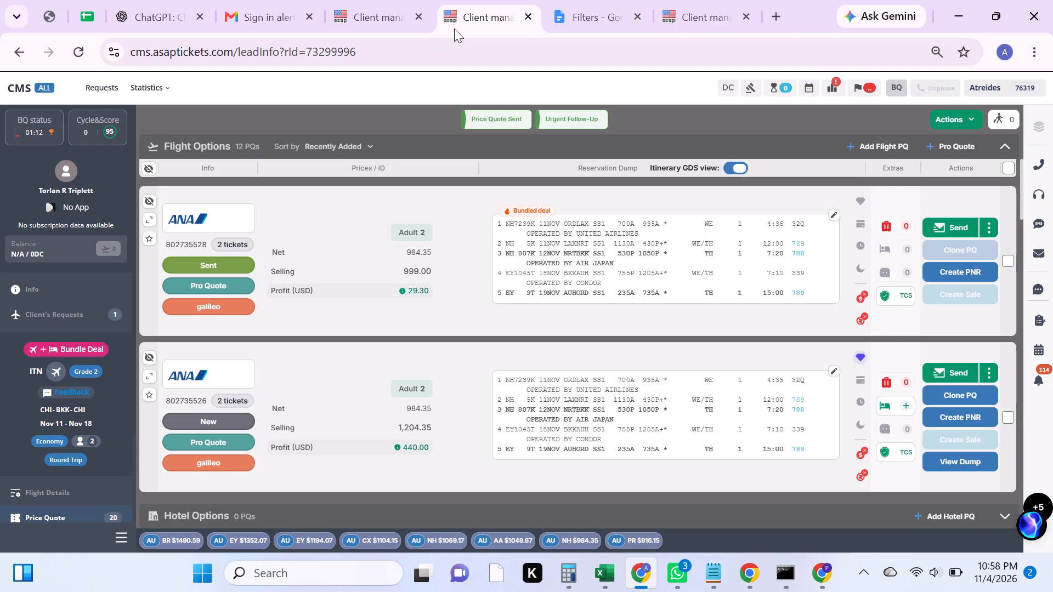
click(59, 478)
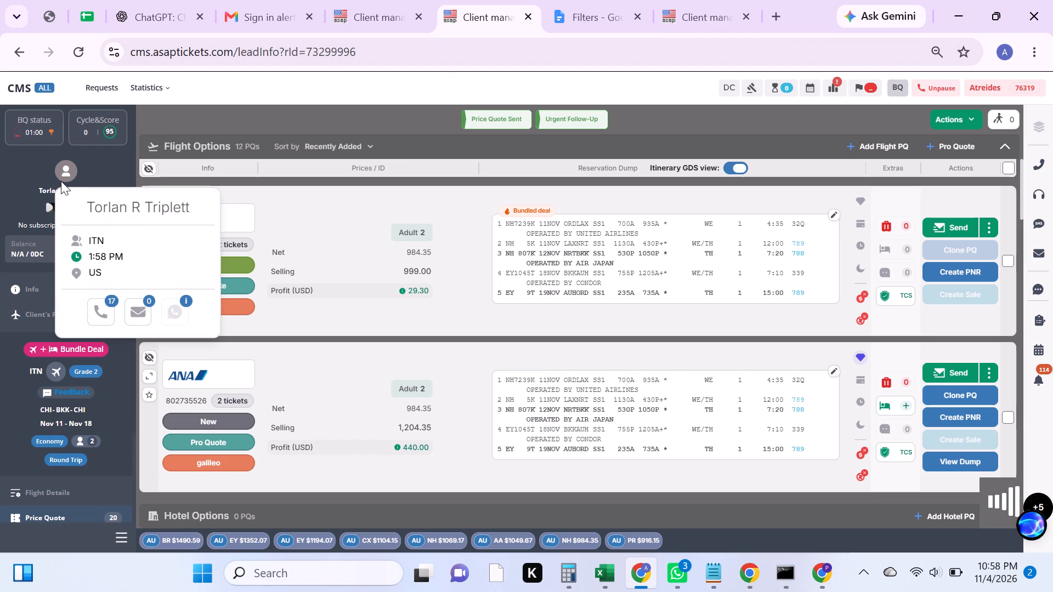
click(99, 311)
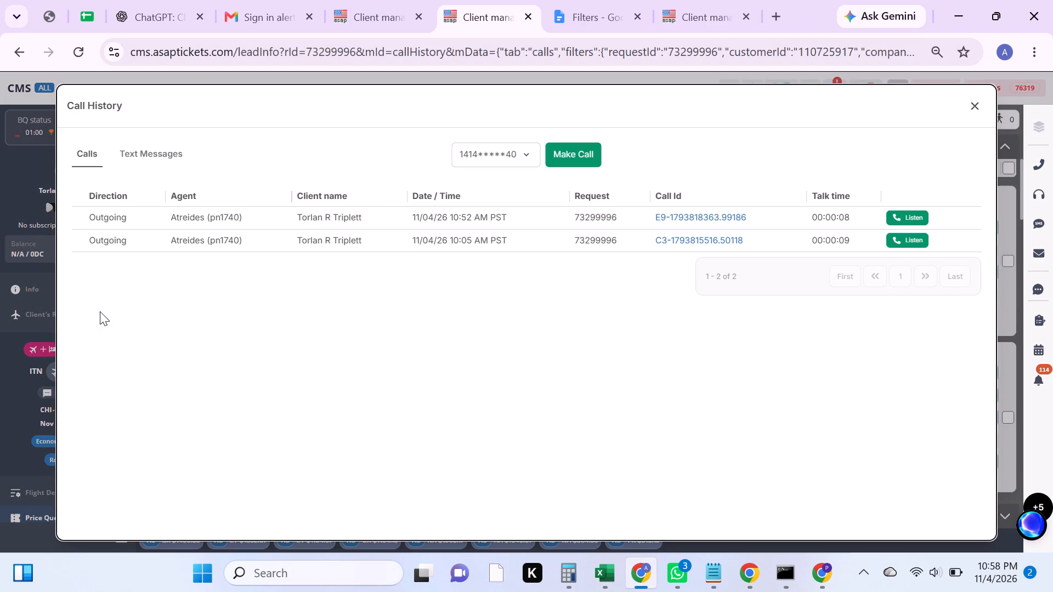
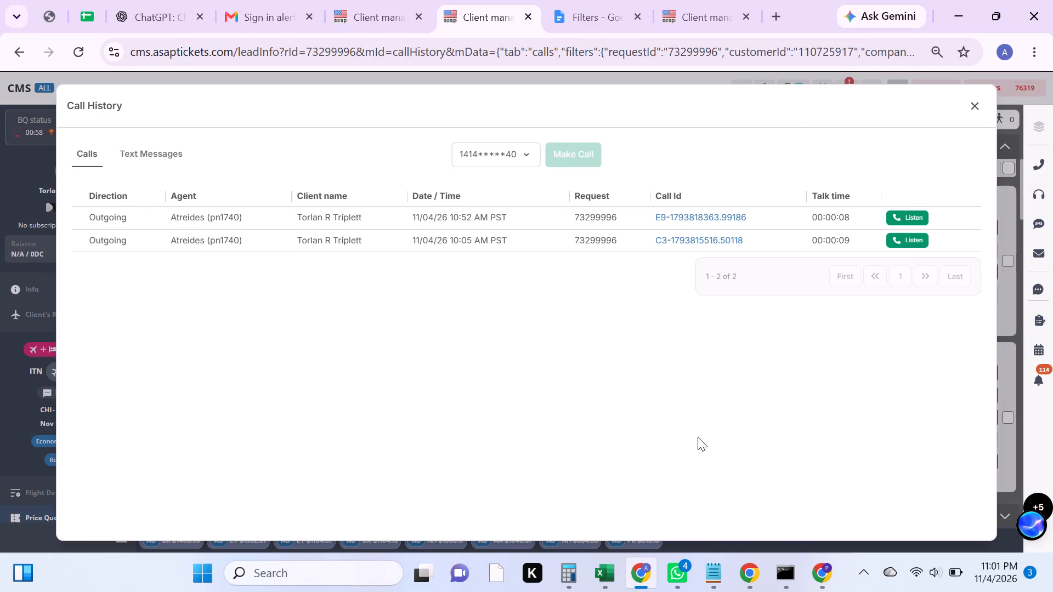
Accept the outgoing click-to-call to the CHI-BKK-CHI client in the SoftPhone and close the call history.
click(874, 272)
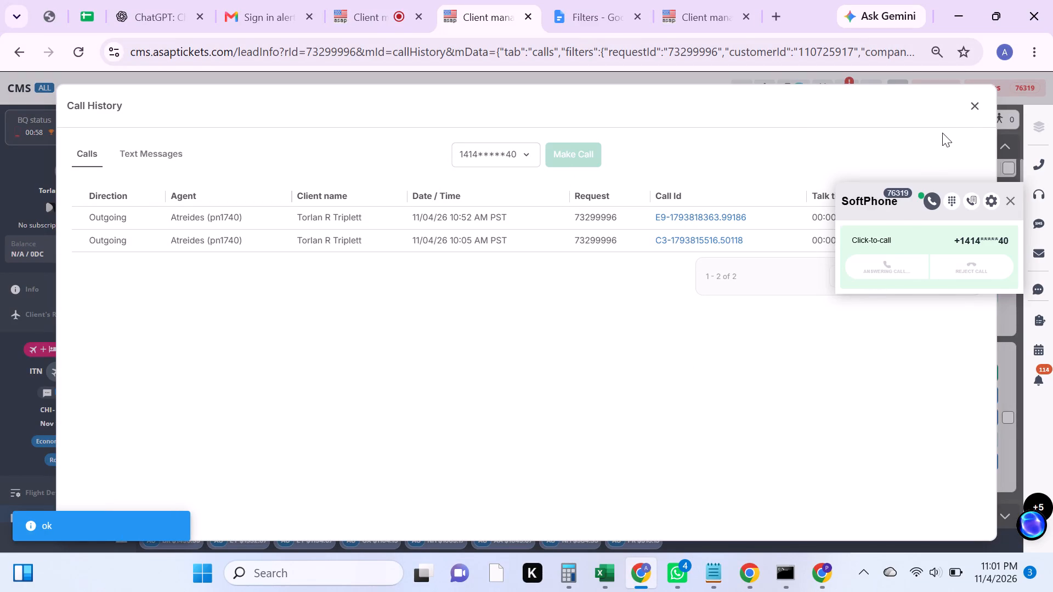
click(967, 116)
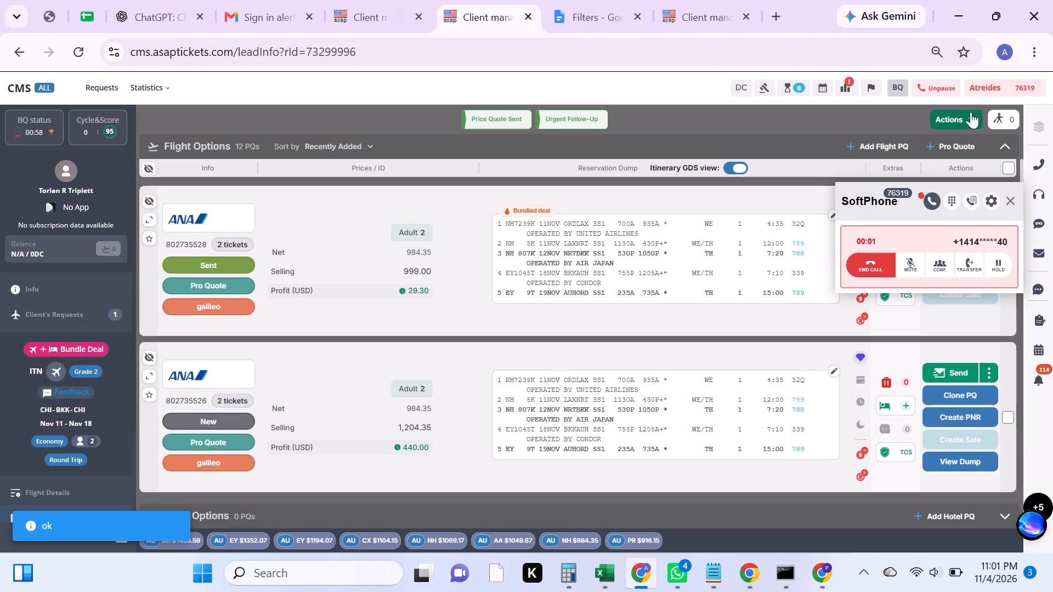
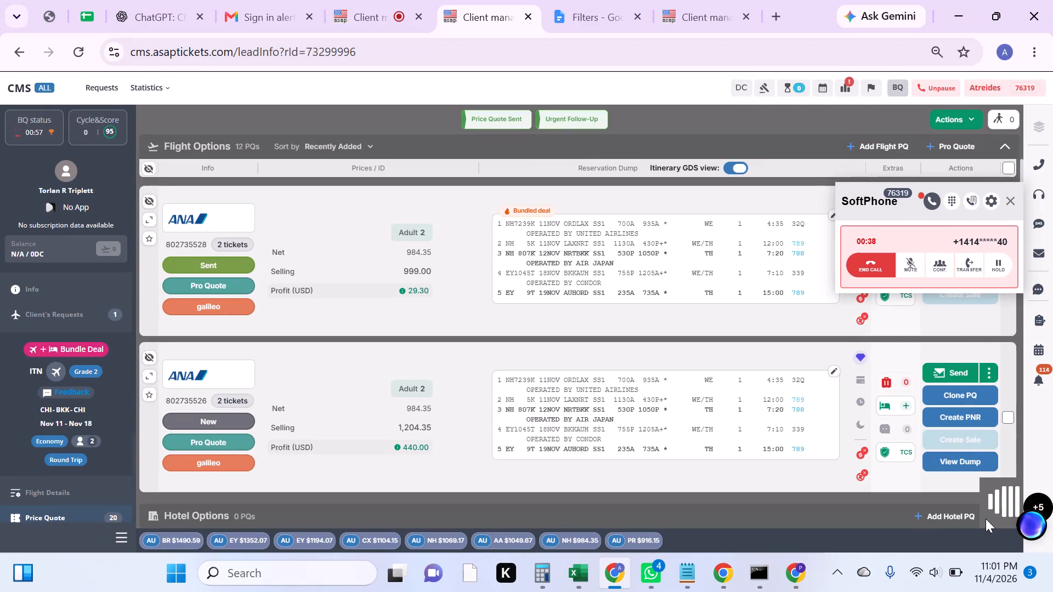
End the ongoing call to the CHI-BKK-CHI client and close the SoftPhone.
click(870, 268)
click(1007, 205)
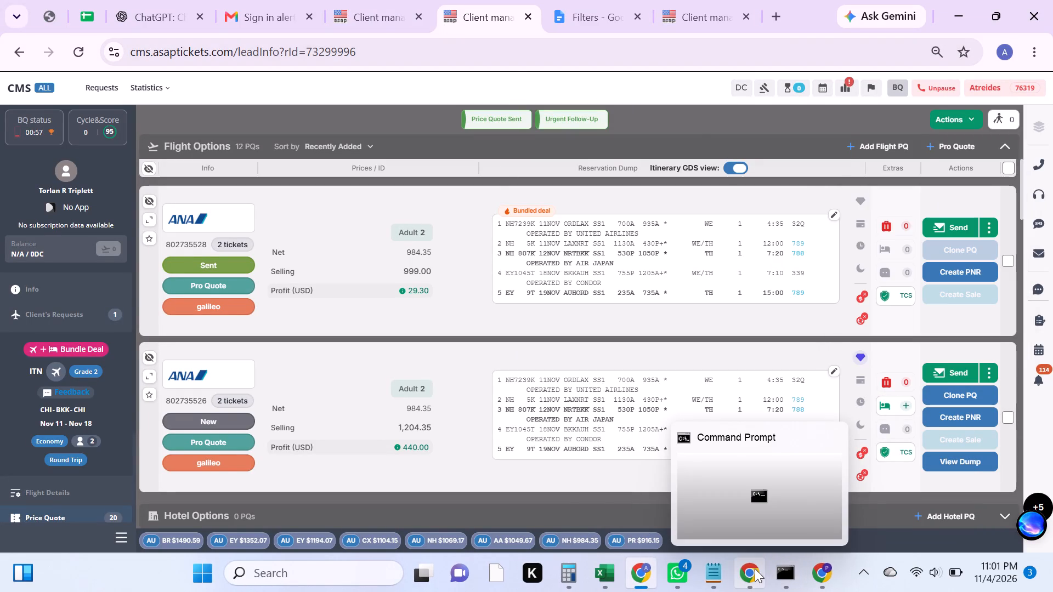
Switch from the client's request page to the K desktop app.
click(528, 582)
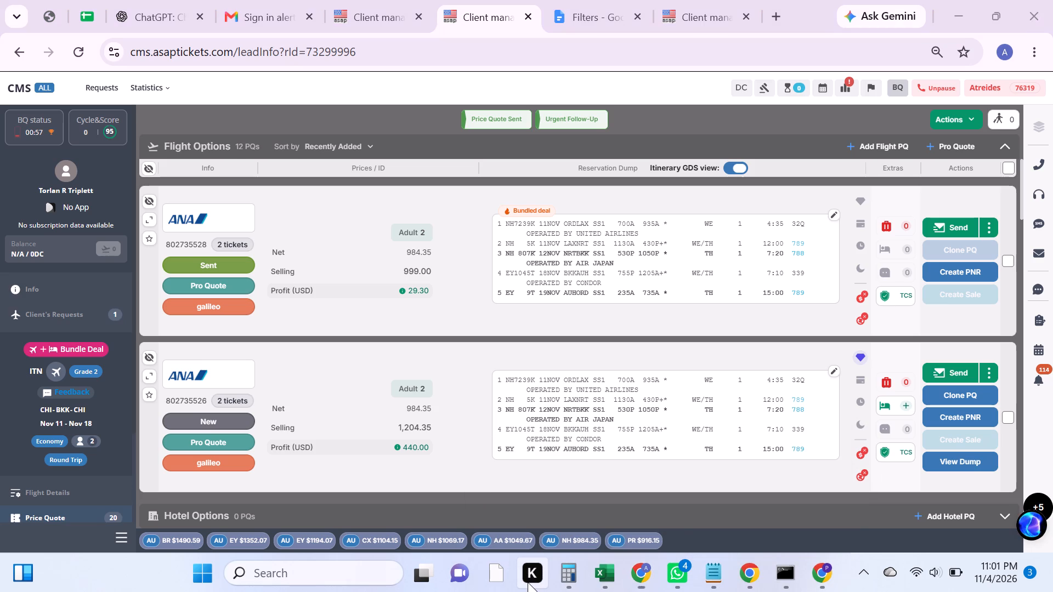